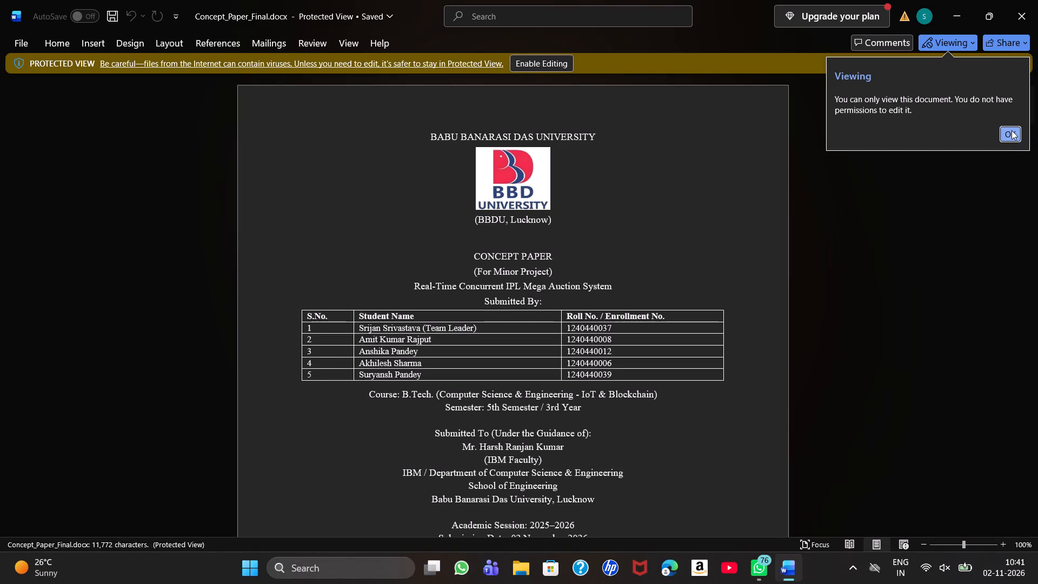
Enable editing for the protected concept paper document.
left_click_drag(1012, 130, 968, 43)
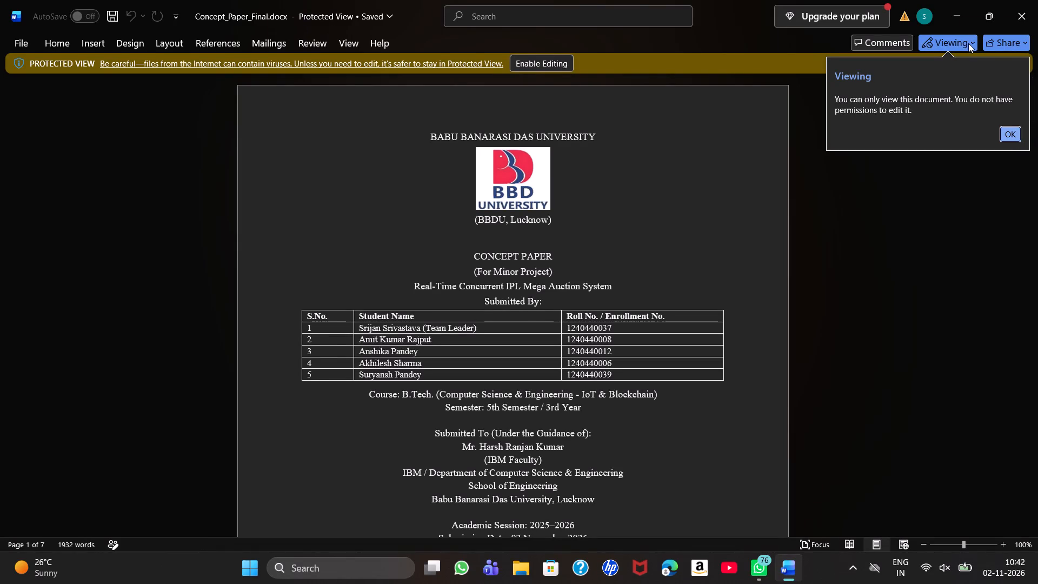
left_click_drag(968, 43, 968, 43)
left_click(968, 43)
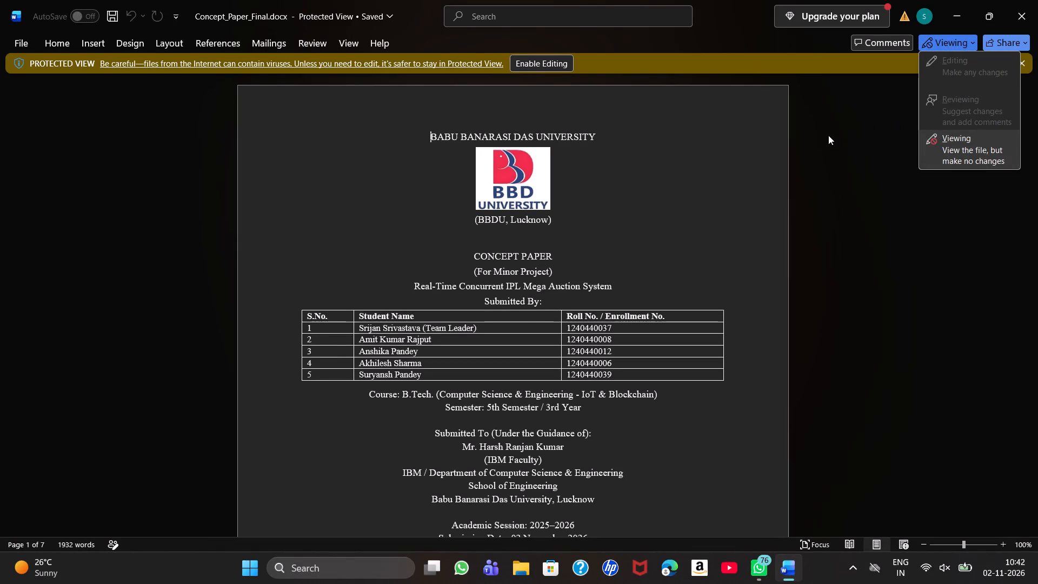
left_click(853, 128)
scroll(757, 223, "down", 1)
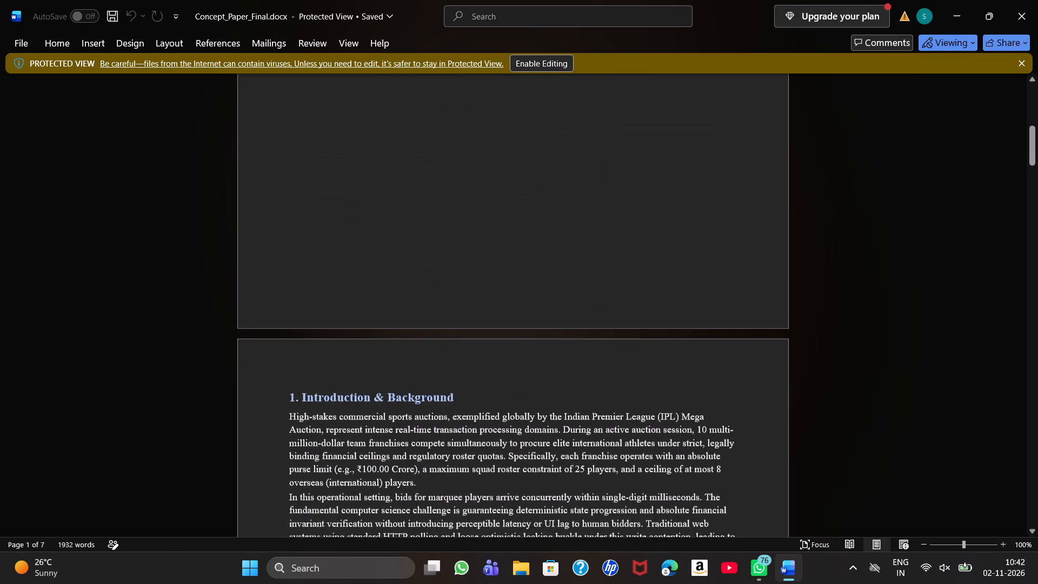
scroll(757, 223, "down", 1)
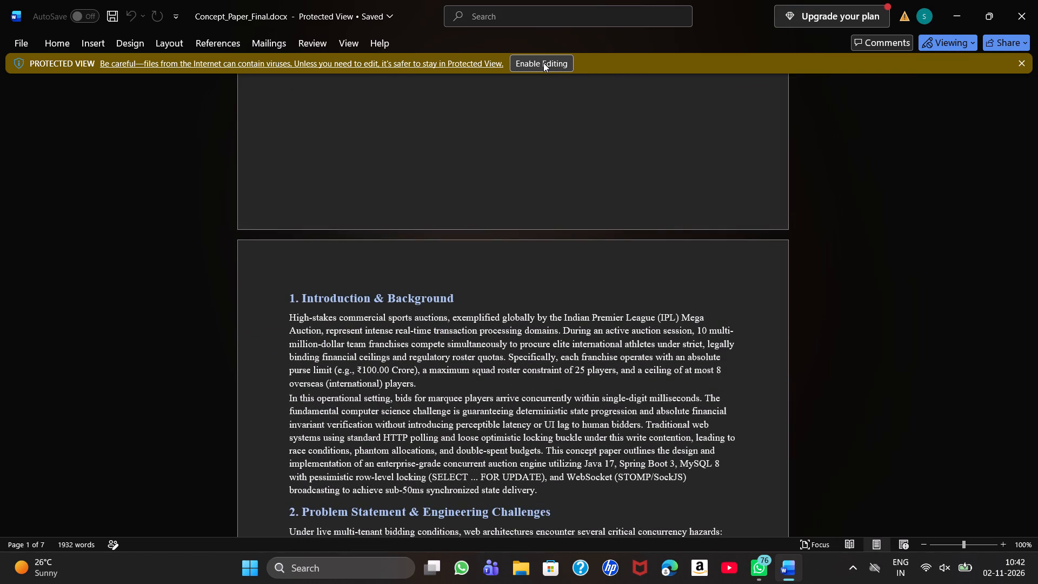
left_click(543, 63)
Delete all four numbered layer bullets above the architecture diagram in section 6, including the leftover empty bullet line.
scroll(750, 194, "down", 1)
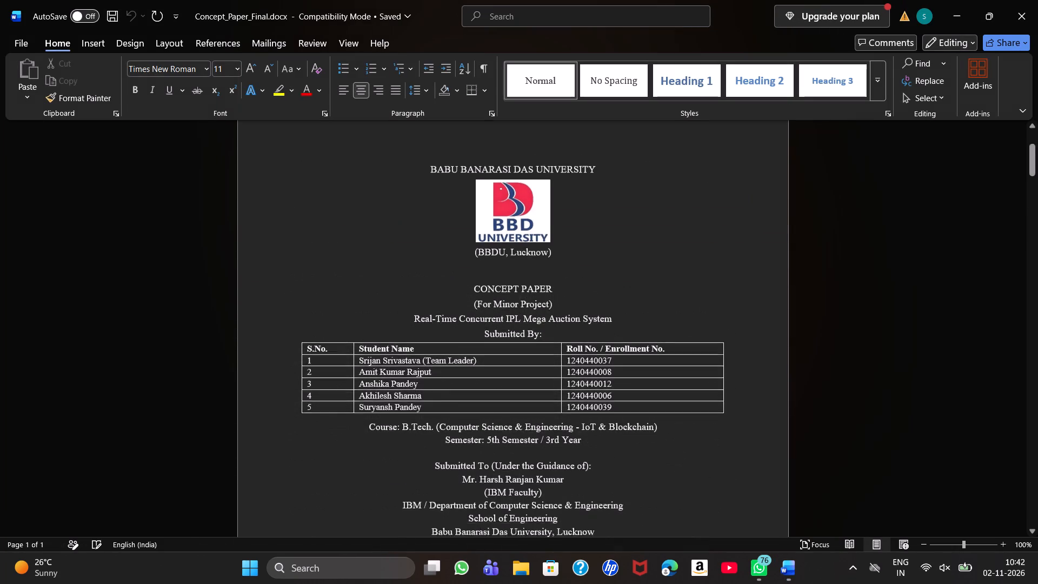
scroll(750, 194, "down", 1)
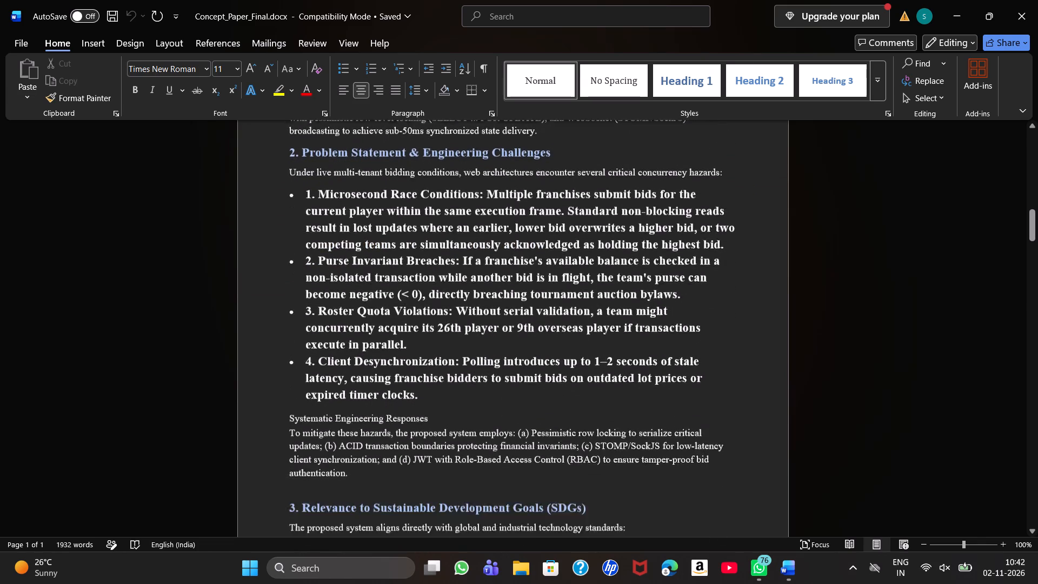
scroll(750, 194, "down", 2)
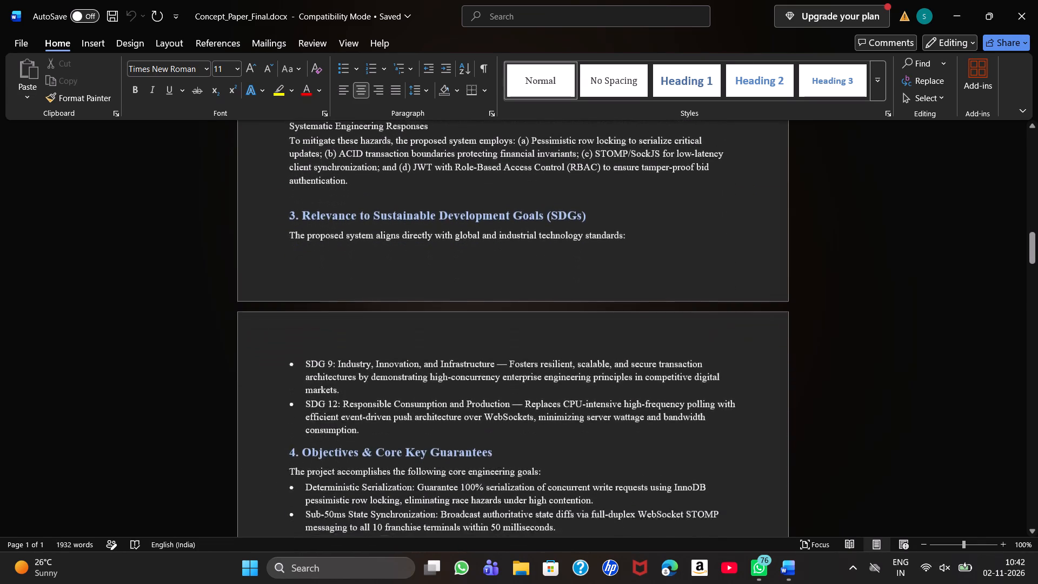
scroll(750, 194, "down", 2)
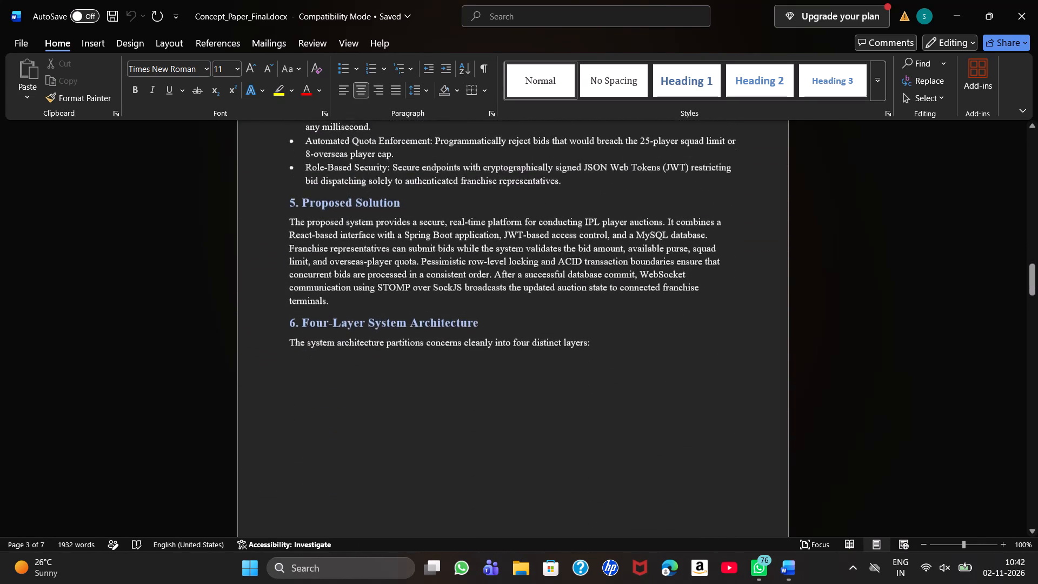
scroll(750, 194, "down", 1)
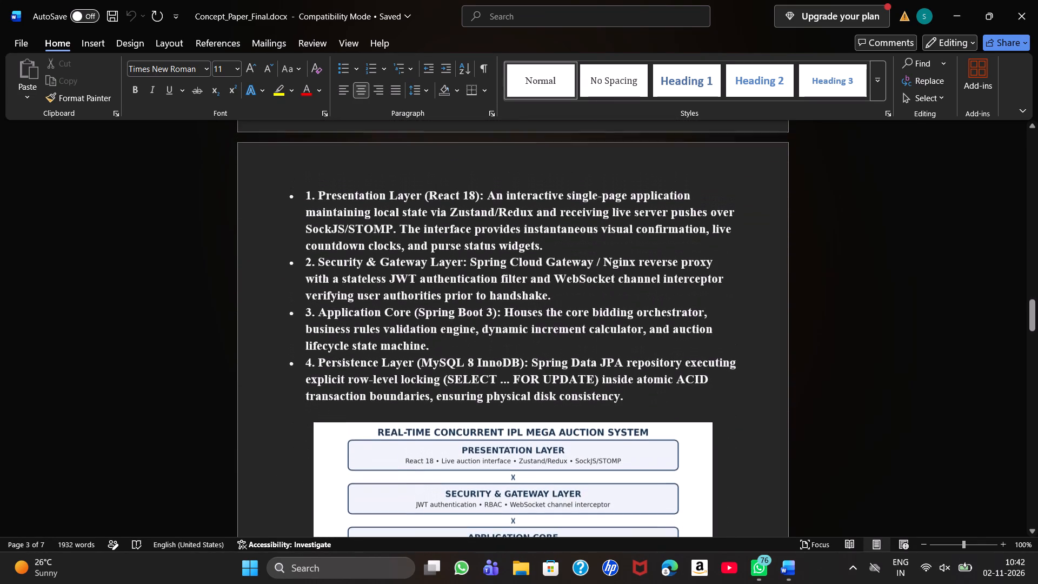
scroll(750, 194, "down", 1)
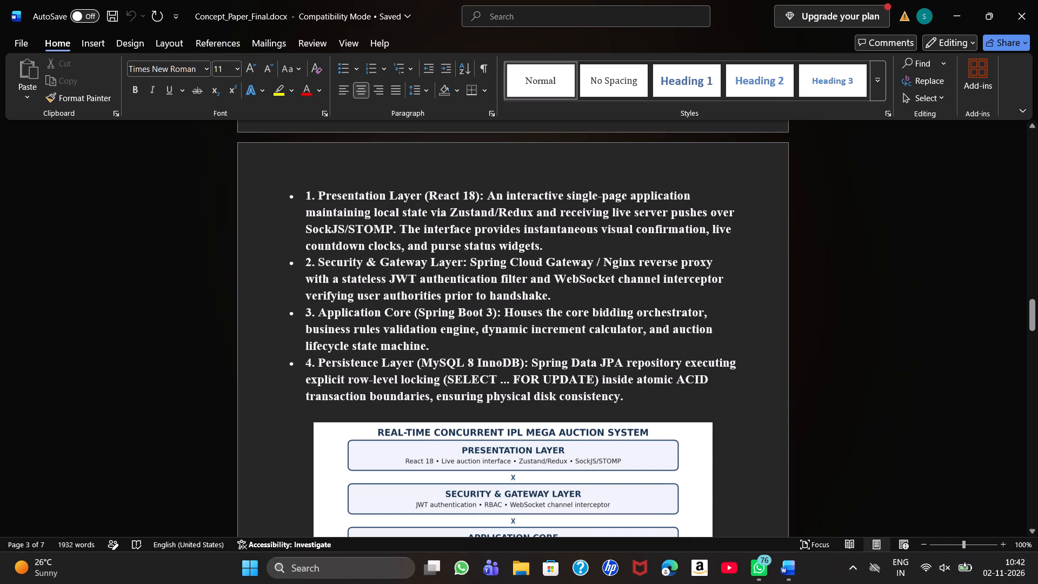
left_click_drag(632, 399, 343, 200)
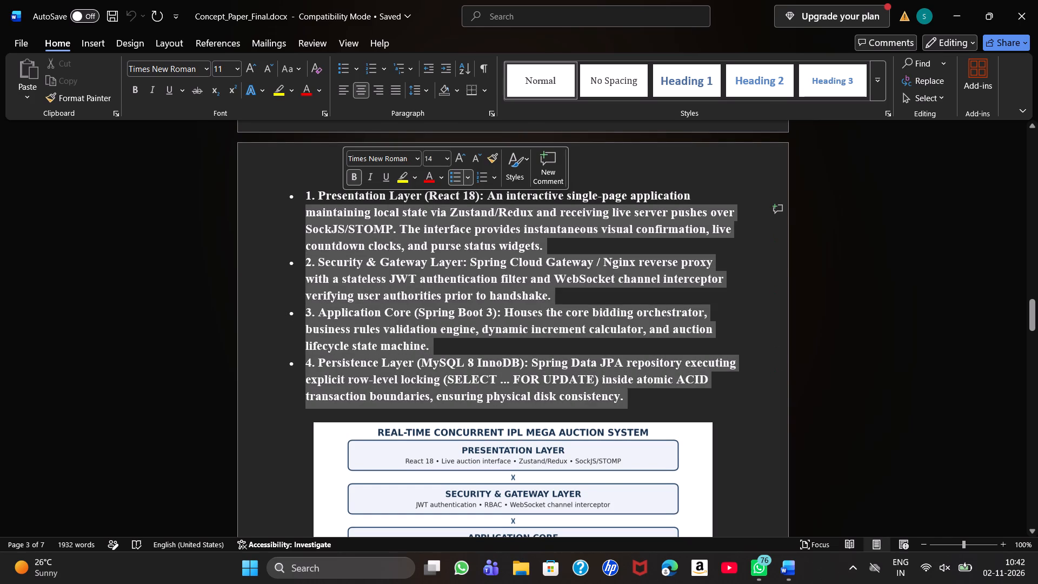
key("BackSpace")
key("BackSpace")
key("BackSpace")
key("BackSpace")
key("BackSpace")
key("BackSpace")
key("BackSpace")
key("BackSpace")
key("BackSpace")
key("BackSpace")
key("BackSpace")
key("BackSpace")
key("BackSpace")
key("BackSpace")
key("BackSpace")
key("BackSpace")
key("BackSpace")
key("BackSpace")
key("BackSpace")
key("BackSpace")
key("BackSpace")
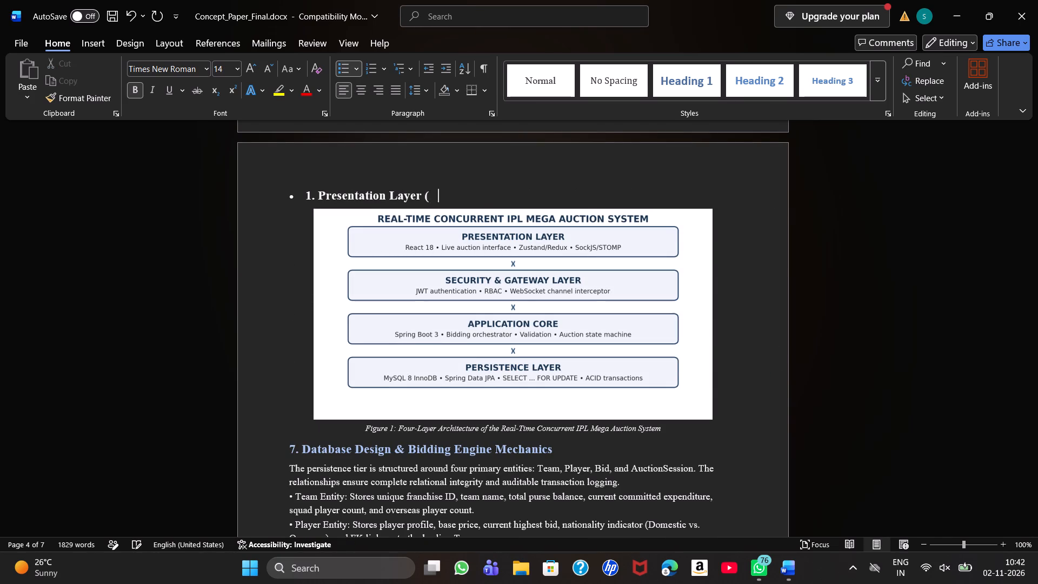
key("BackSpace")
key("BackSpace")
key("BackSpace")
key("BackSpace")
key("BackSpace")
key("BackSpace")
key("BackSpace")
key("BackSpace")
key("BackSpace")
key("BackSpace")
key("BackSpace")
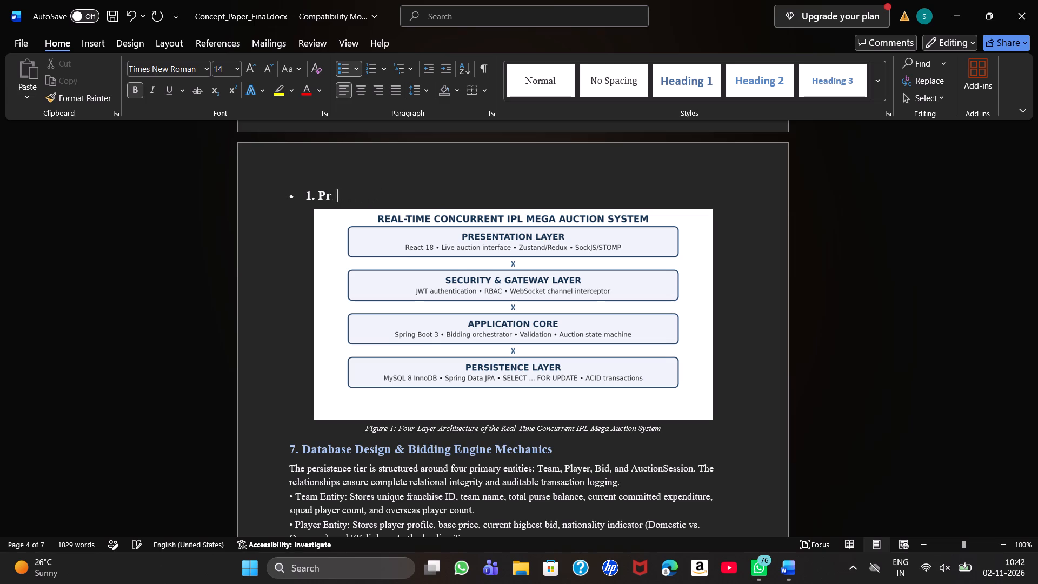
key("BackSpace")
key("BackSpace")
key("BackSpace")
key("BackSpace")
key("BackSpace")
key("BackSpace")
key("BackSpace")
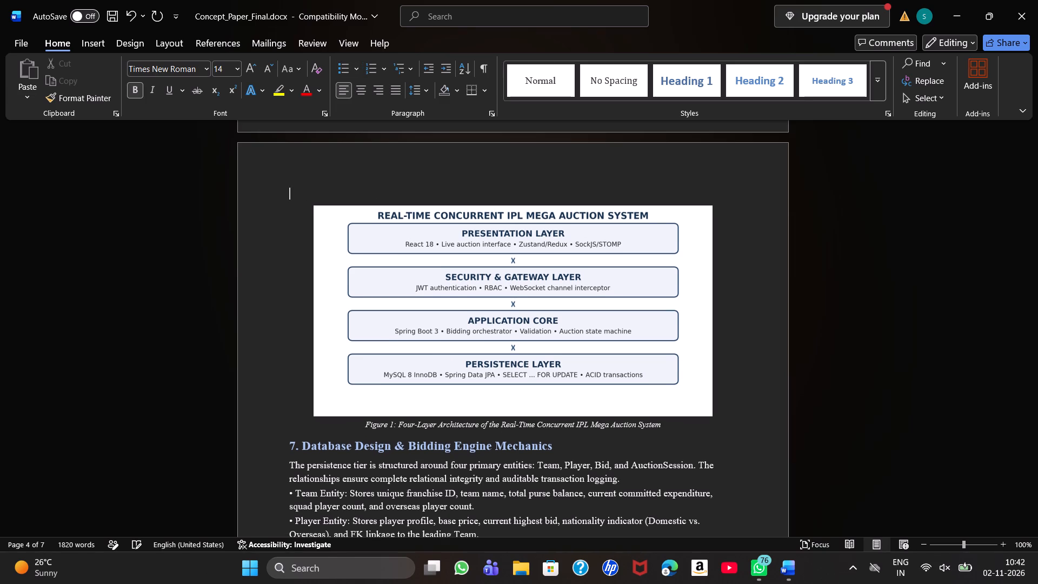
key("BackSpace")
key("BackSpace")
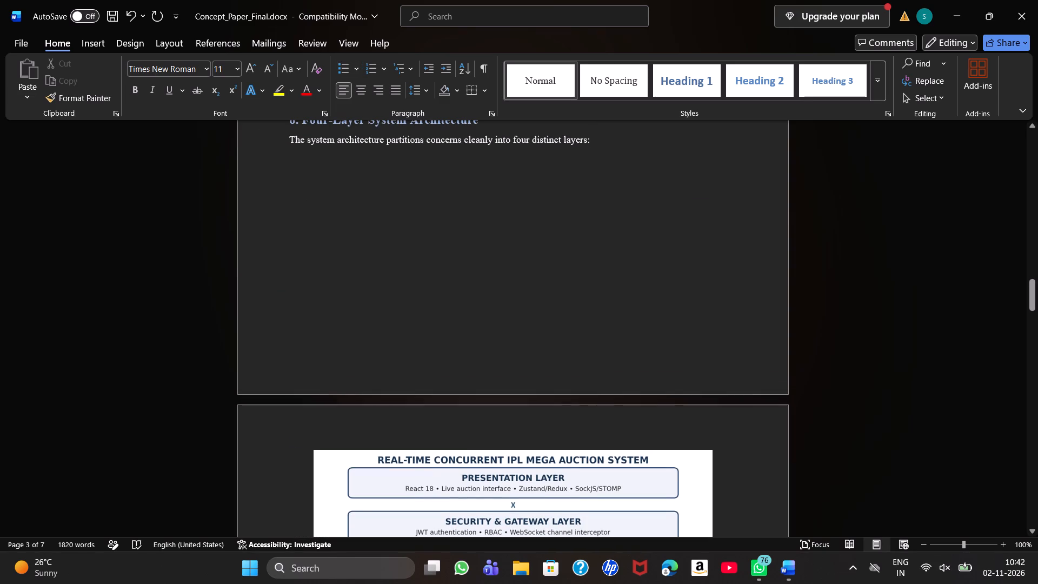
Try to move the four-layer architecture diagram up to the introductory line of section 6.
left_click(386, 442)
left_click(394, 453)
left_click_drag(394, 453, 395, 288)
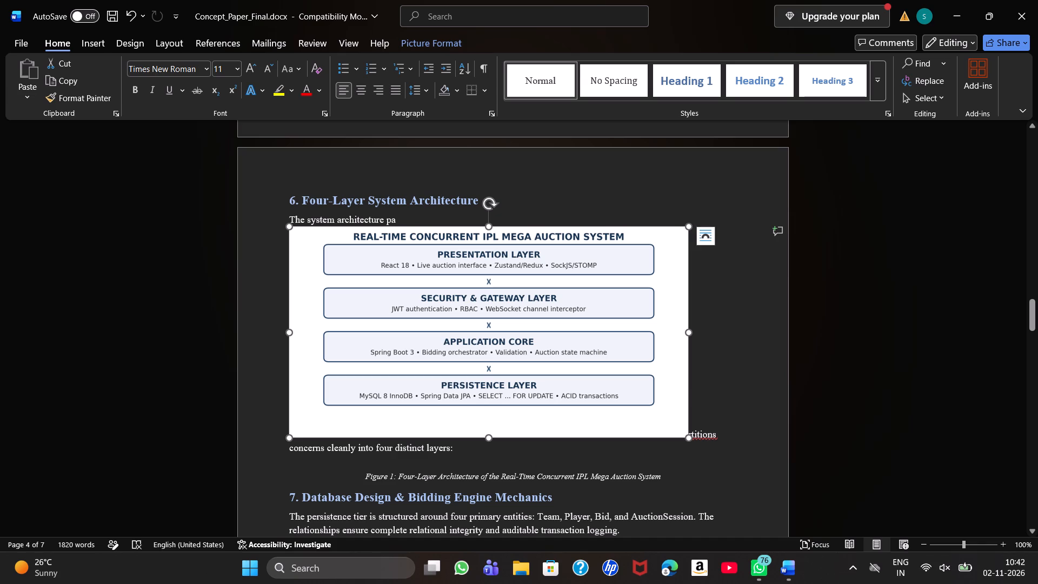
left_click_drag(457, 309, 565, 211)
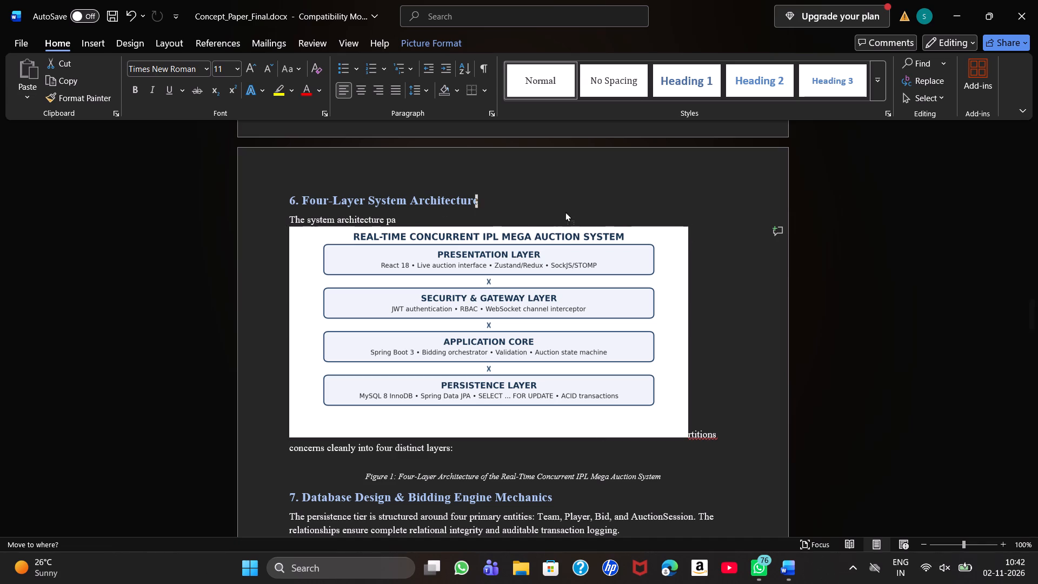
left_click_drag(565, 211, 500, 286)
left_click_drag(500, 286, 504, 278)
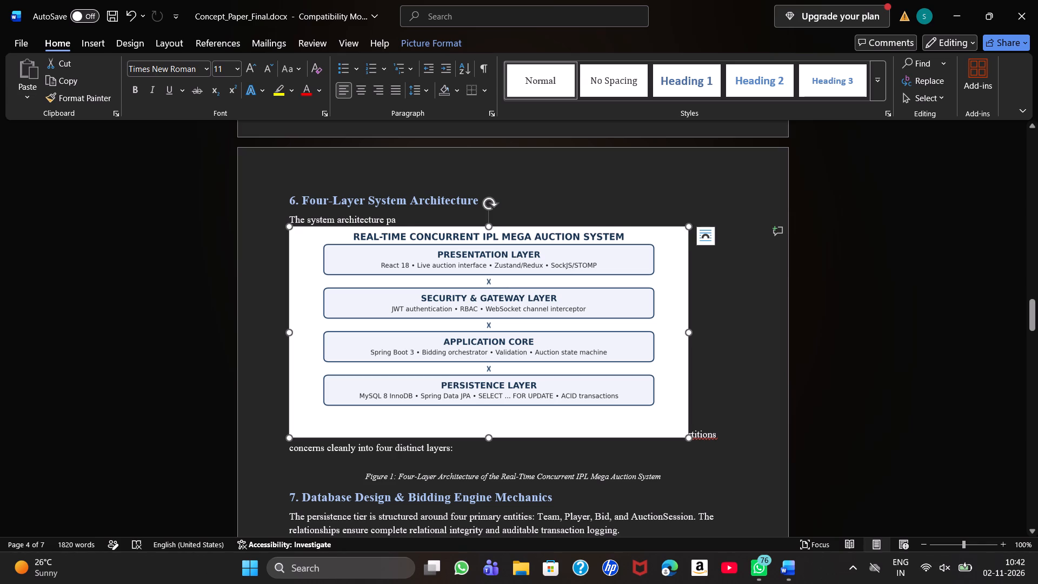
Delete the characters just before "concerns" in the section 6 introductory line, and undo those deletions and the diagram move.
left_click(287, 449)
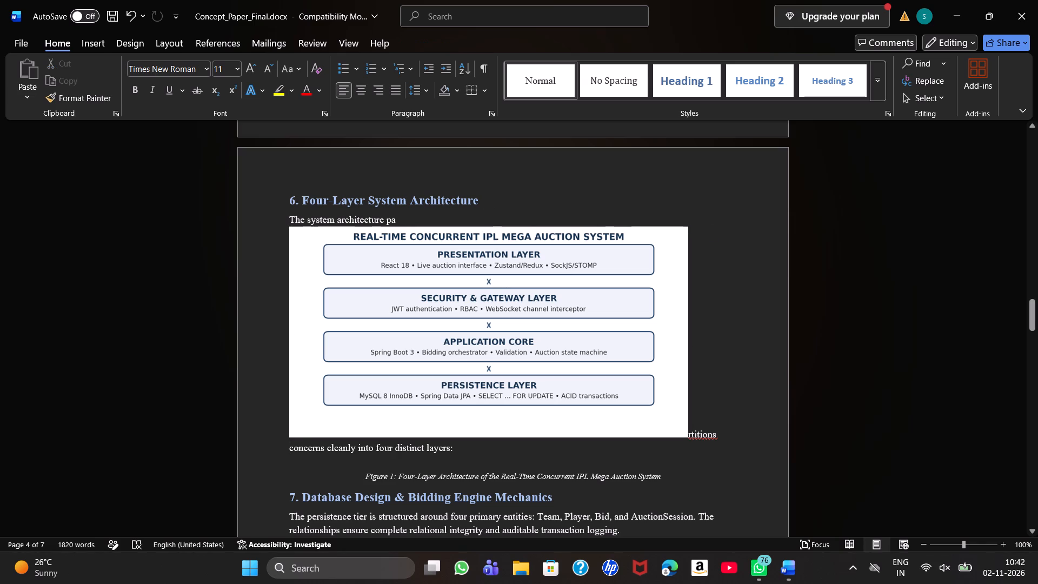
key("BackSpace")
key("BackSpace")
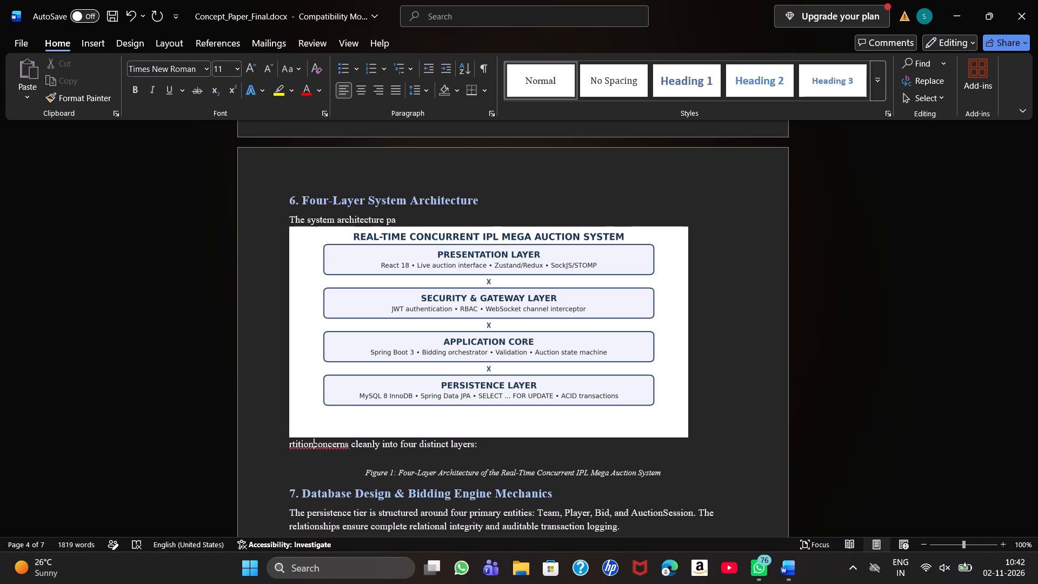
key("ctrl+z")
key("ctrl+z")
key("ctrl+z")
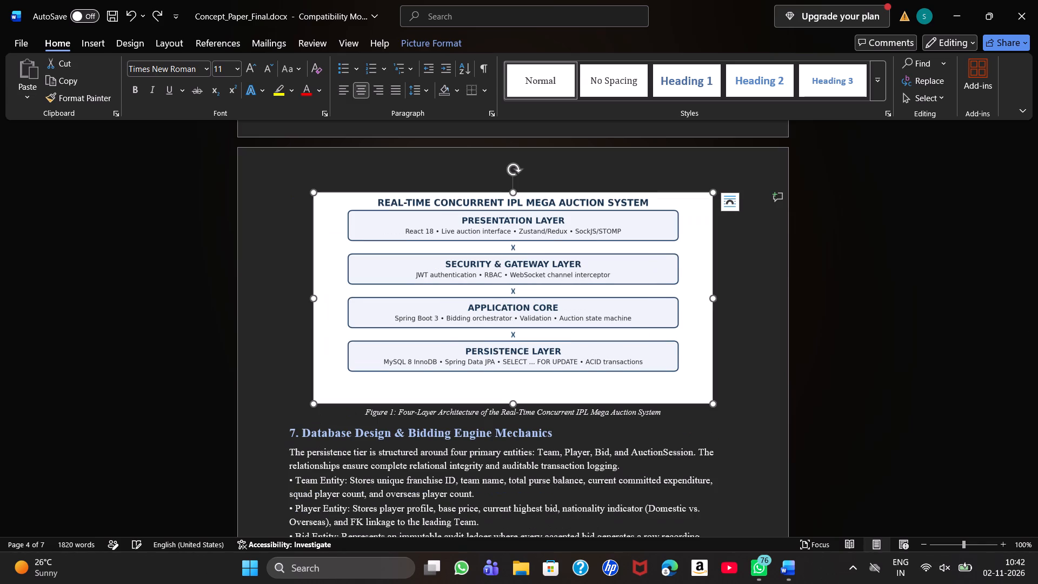
Cut the four-layer architecture diagram and paste it on the empty line between the section 6 introductory sentence and the Figure 1 caption.
scroll(640, 334, "up", 1)
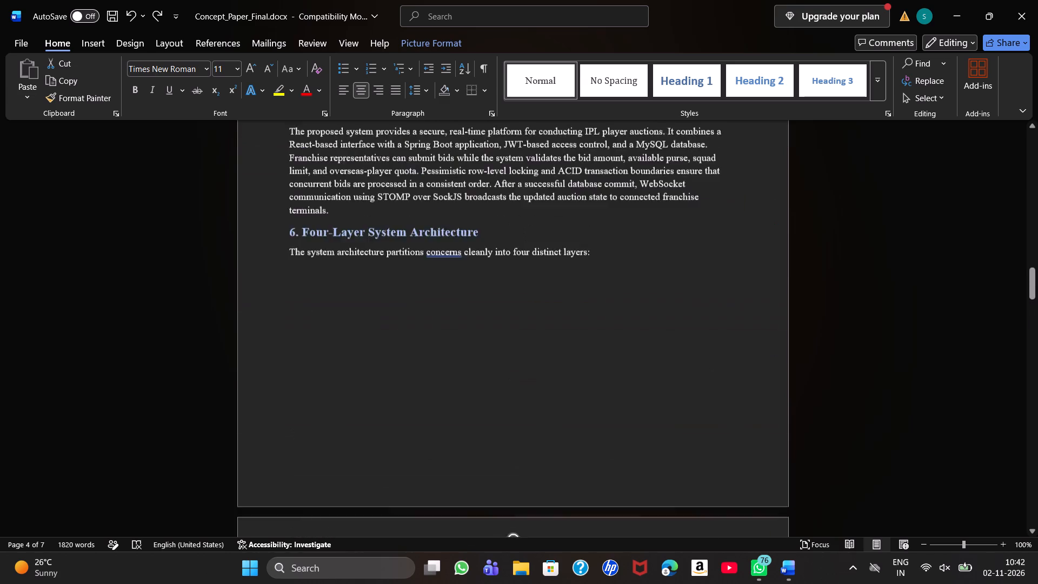
scroll(640, 334, "up", 1)
left_click_drag(579, 321, 613, 302)
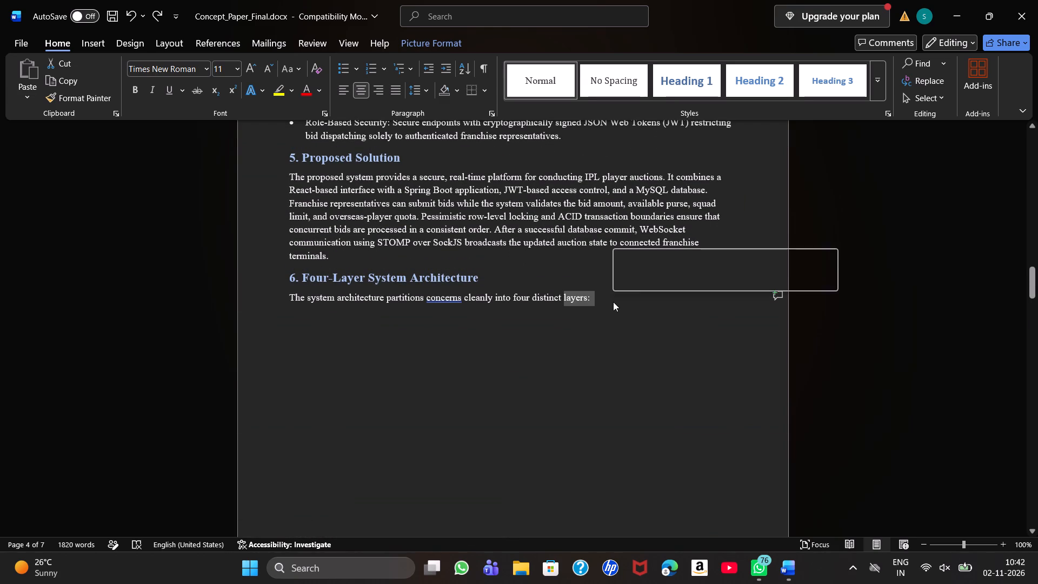
left_click(613, 302)
scroll(600, 469, "down", 1)
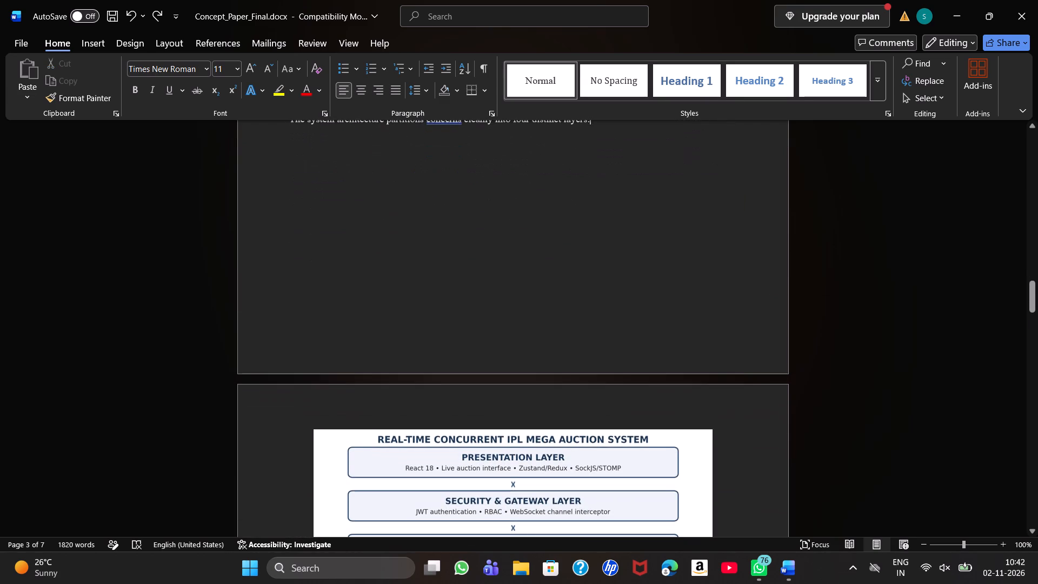
left_click(584, 481)
right_click(584, 481)
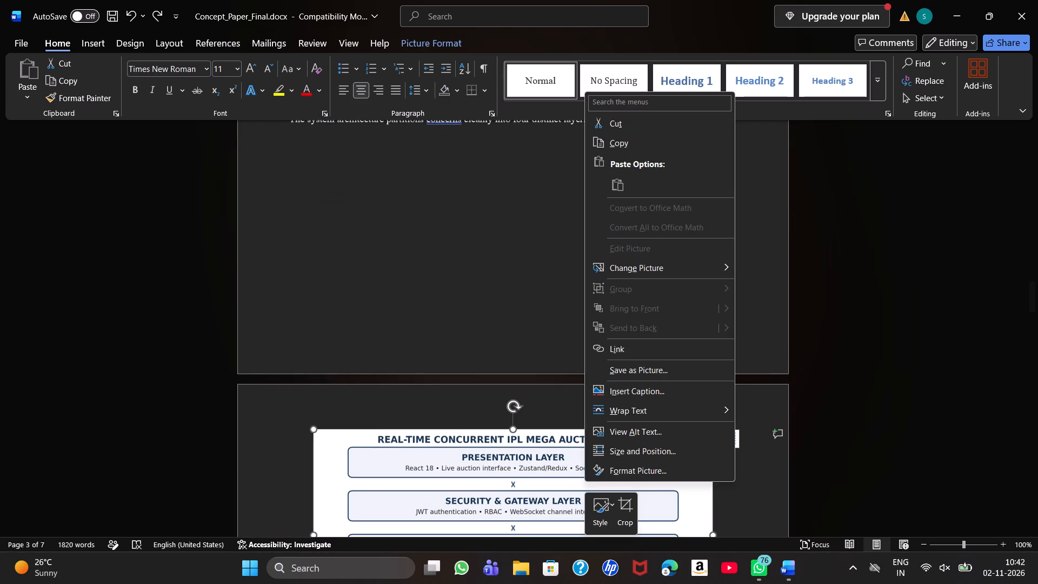
left_click(49, 62)
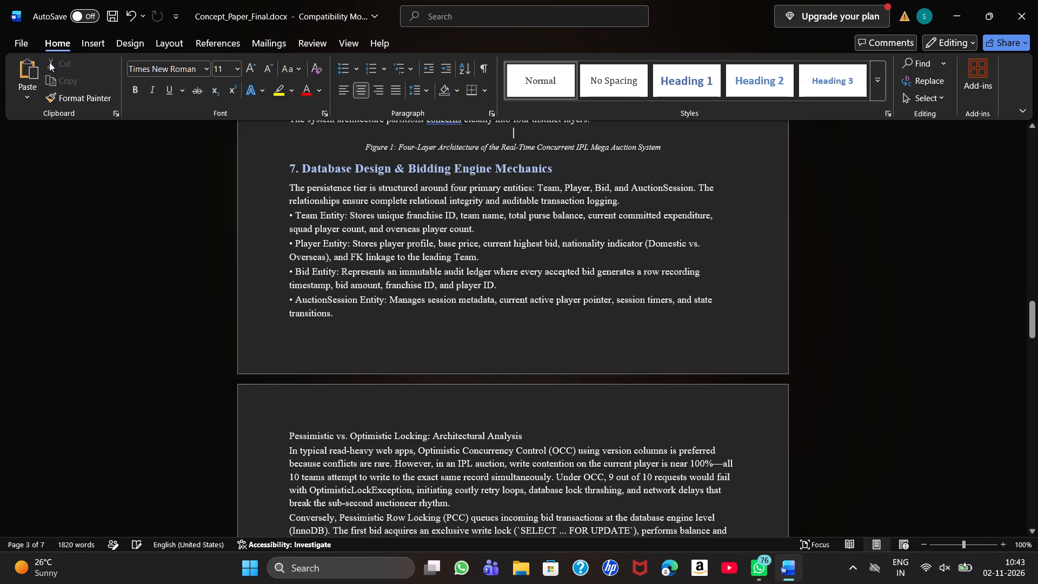
scroll(312, 216, "up", 1)
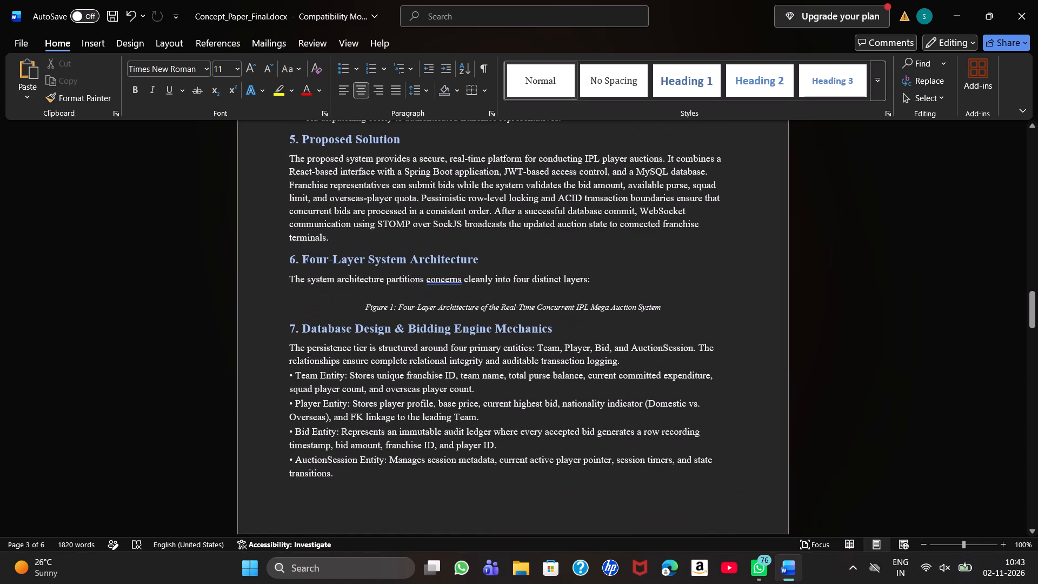
left_click(528, 290)
key("ctrl+v")
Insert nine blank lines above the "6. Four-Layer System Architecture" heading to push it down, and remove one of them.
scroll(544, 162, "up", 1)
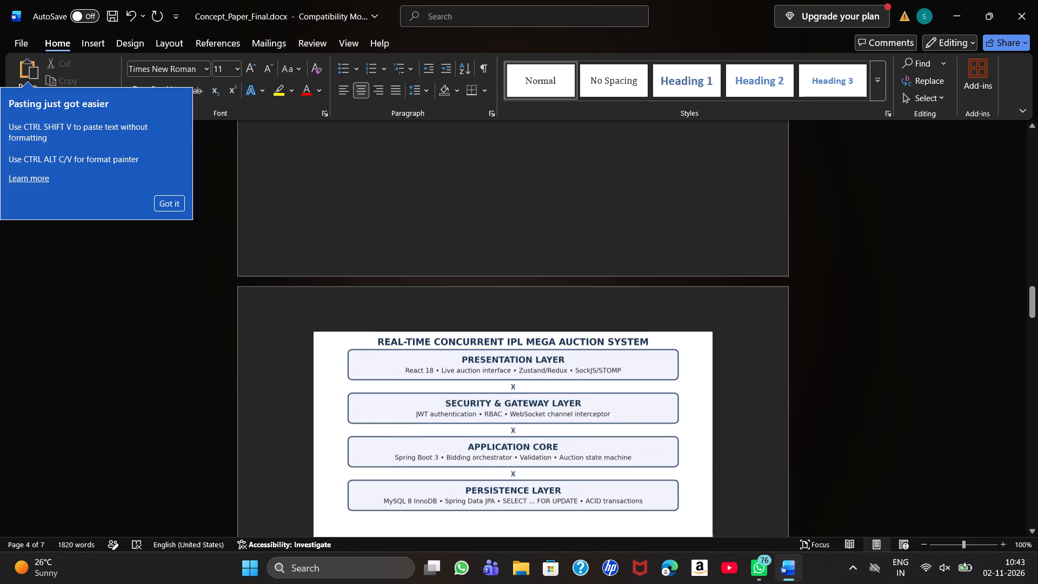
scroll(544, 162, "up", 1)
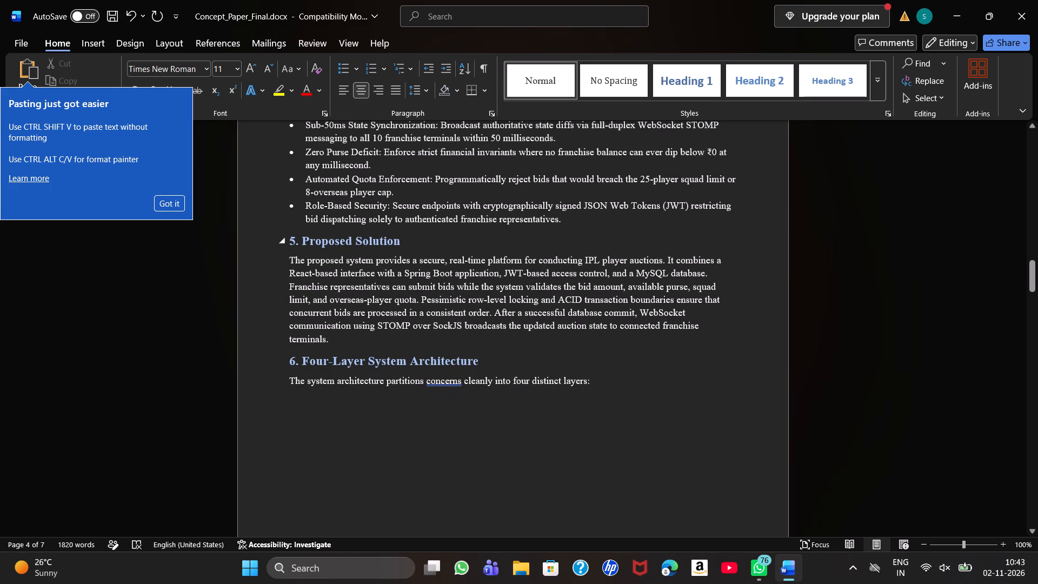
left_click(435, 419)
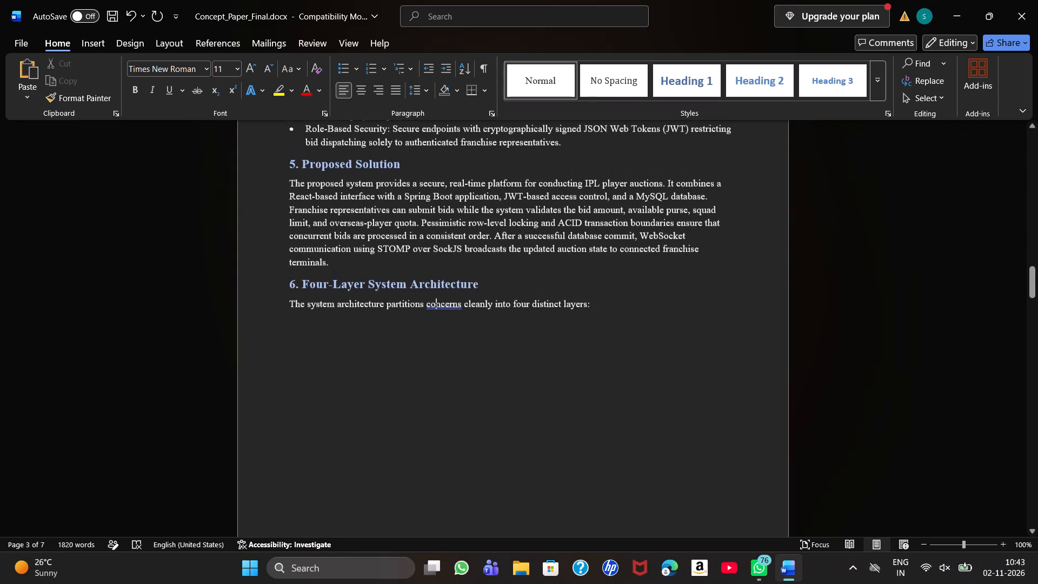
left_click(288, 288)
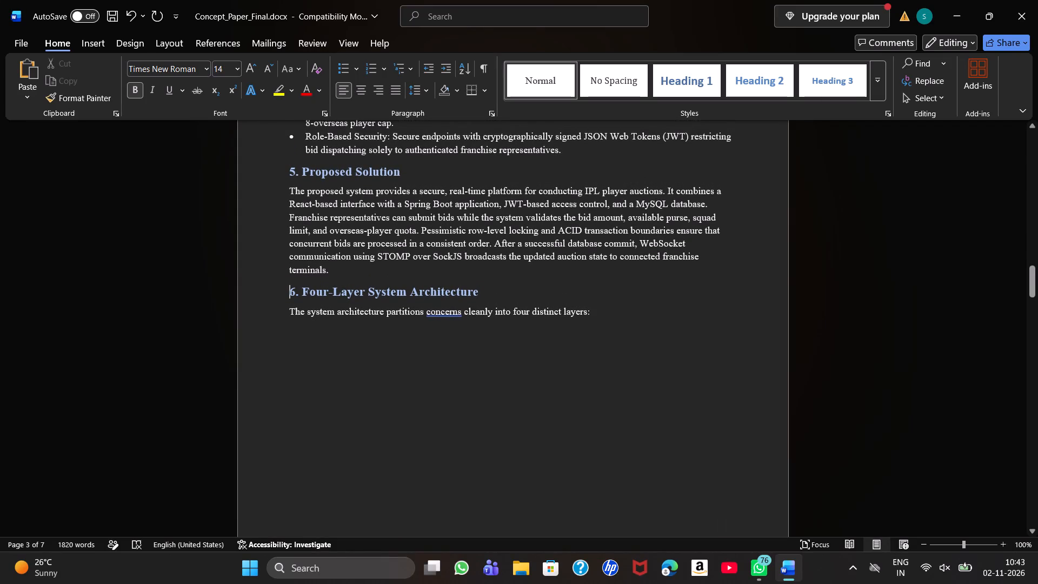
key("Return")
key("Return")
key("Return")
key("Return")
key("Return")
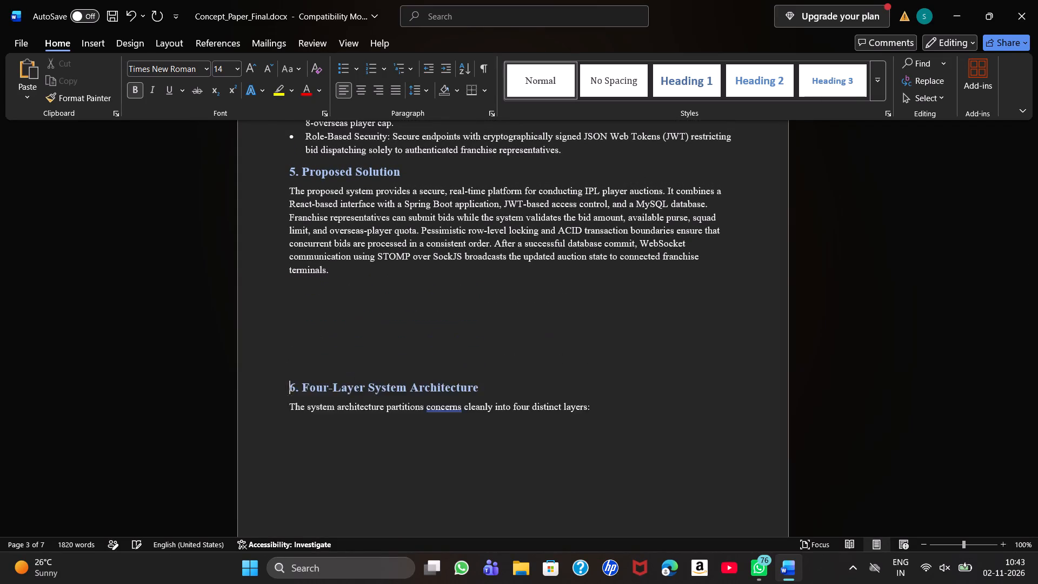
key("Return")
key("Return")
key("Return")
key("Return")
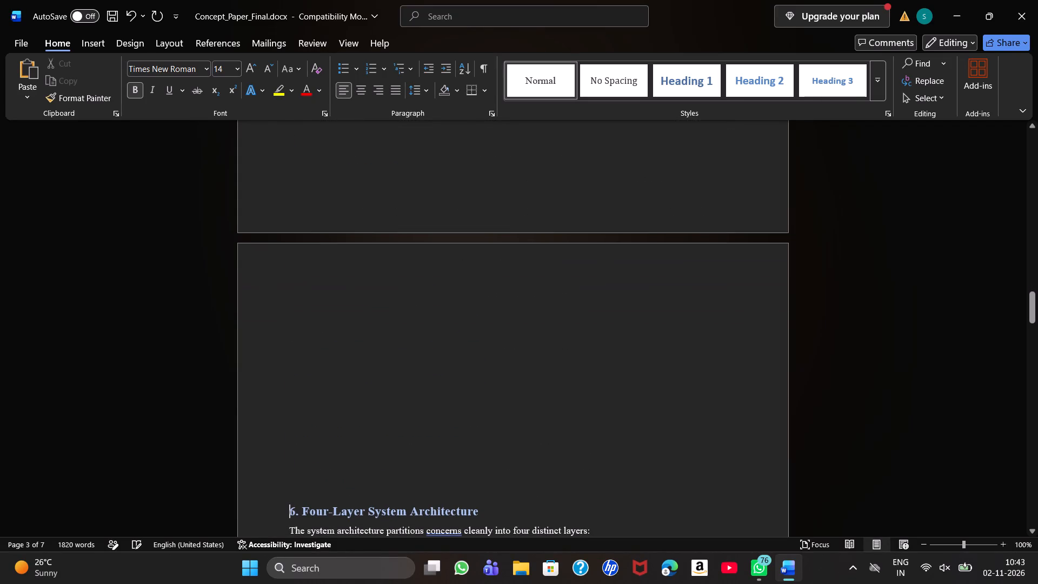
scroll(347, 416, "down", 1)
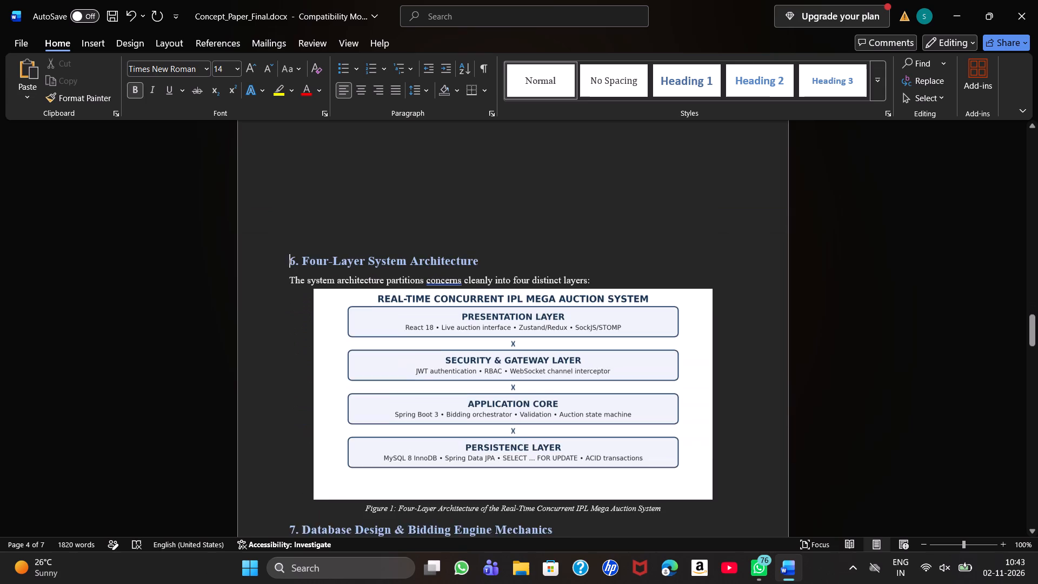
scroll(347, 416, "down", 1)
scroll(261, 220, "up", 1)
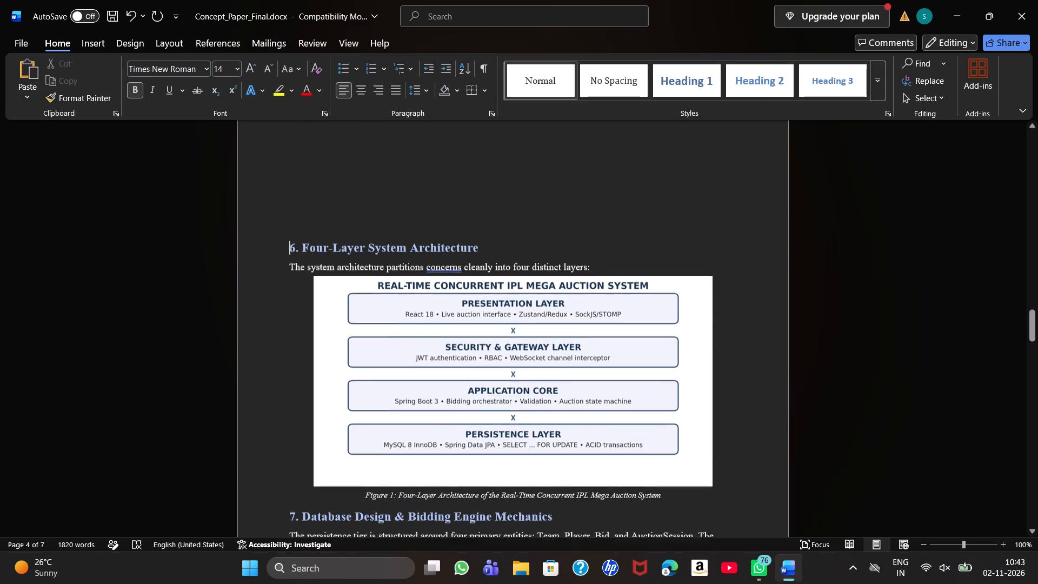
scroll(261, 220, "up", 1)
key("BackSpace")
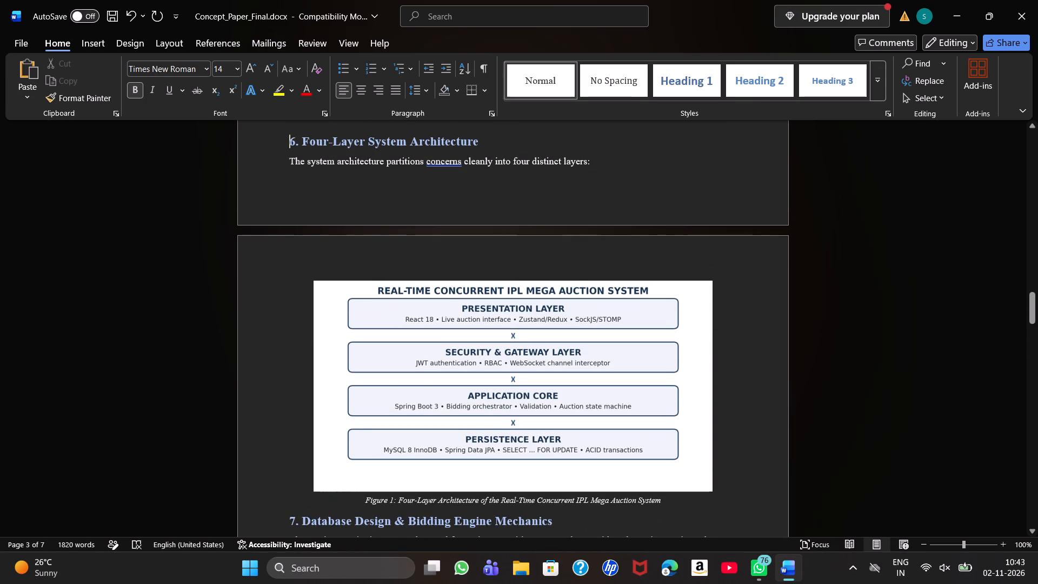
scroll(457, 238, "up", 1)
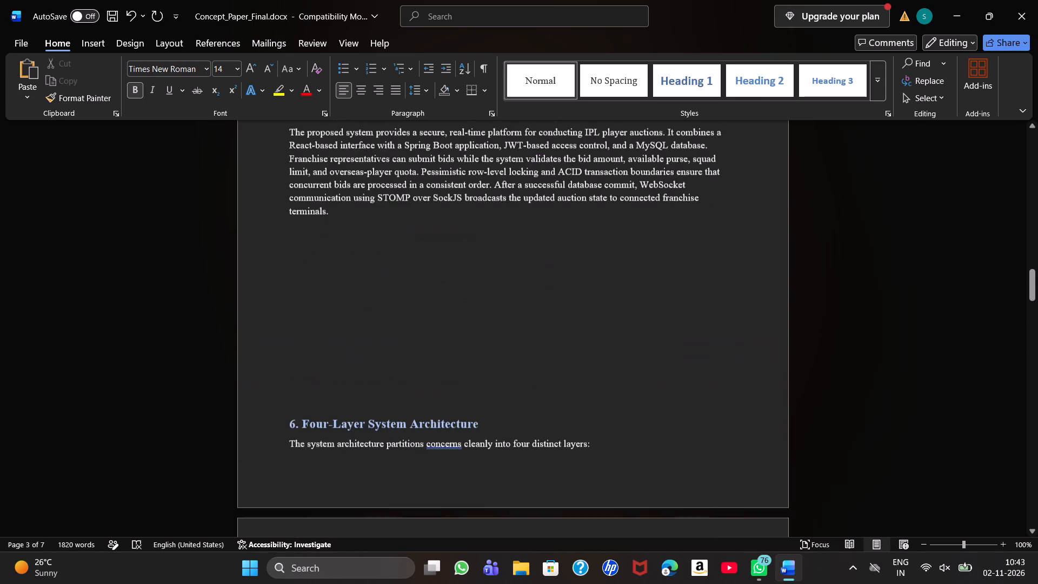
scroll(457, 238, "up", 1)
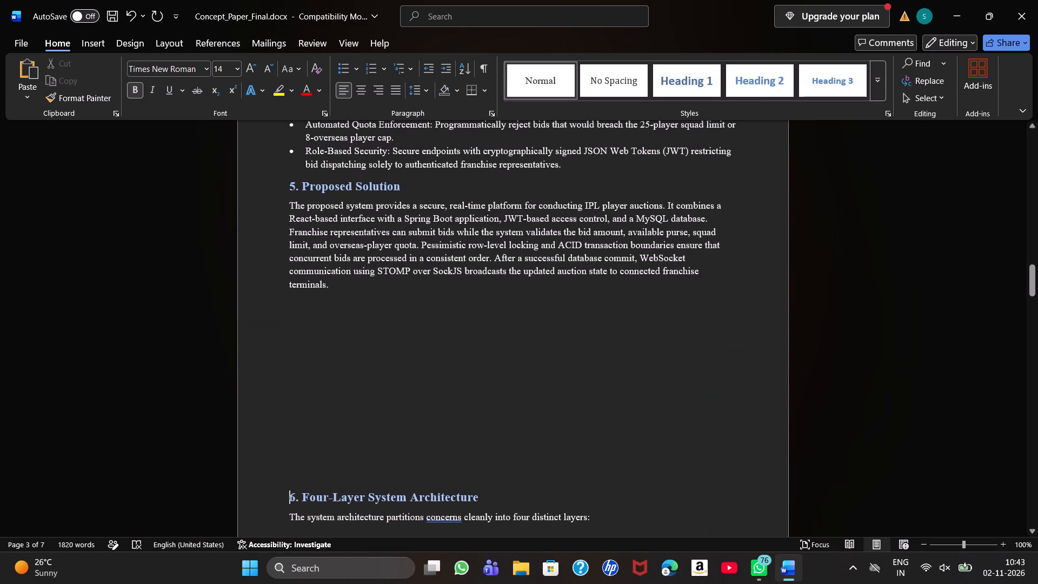
Undo the blank lines, the diagram cut and paste, and the deletion of the four numbered layer bullets in section 6.
key("ctrl+z")
key("ctrl+z")
key("ctrl+z")
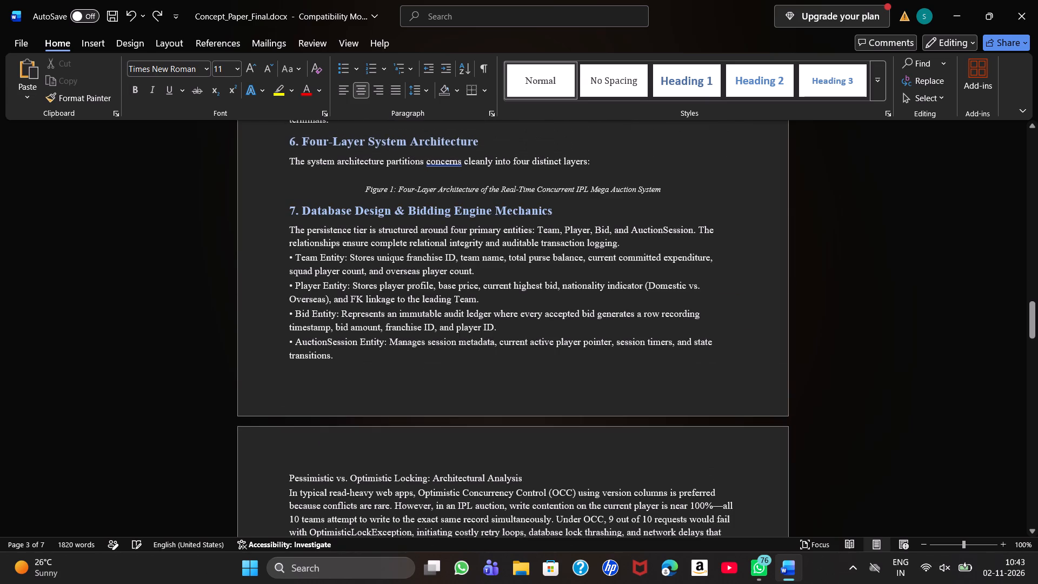
key("ctrl+z")
key("ctrl+z")
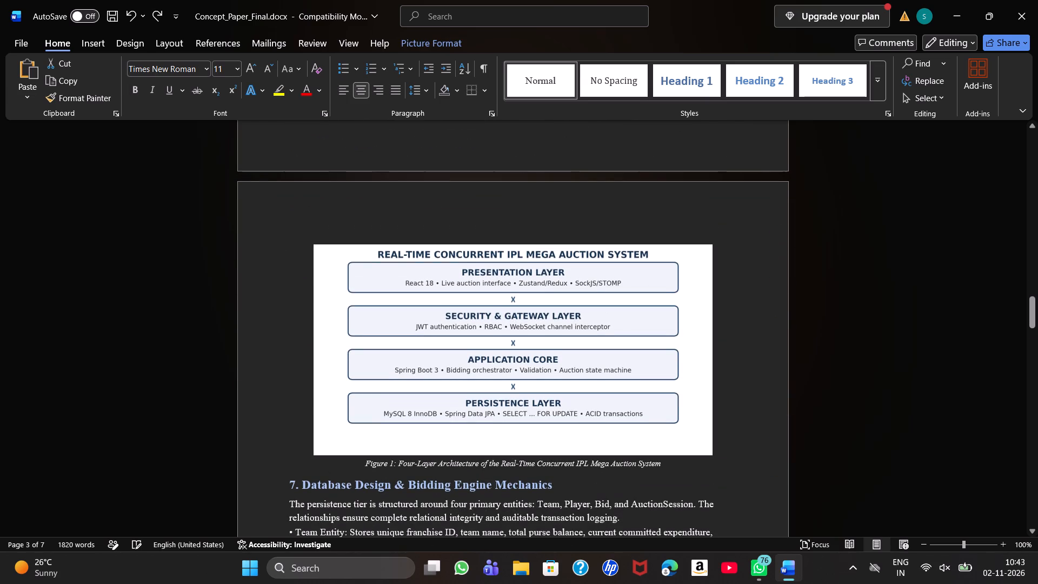
key("ctrl+z")
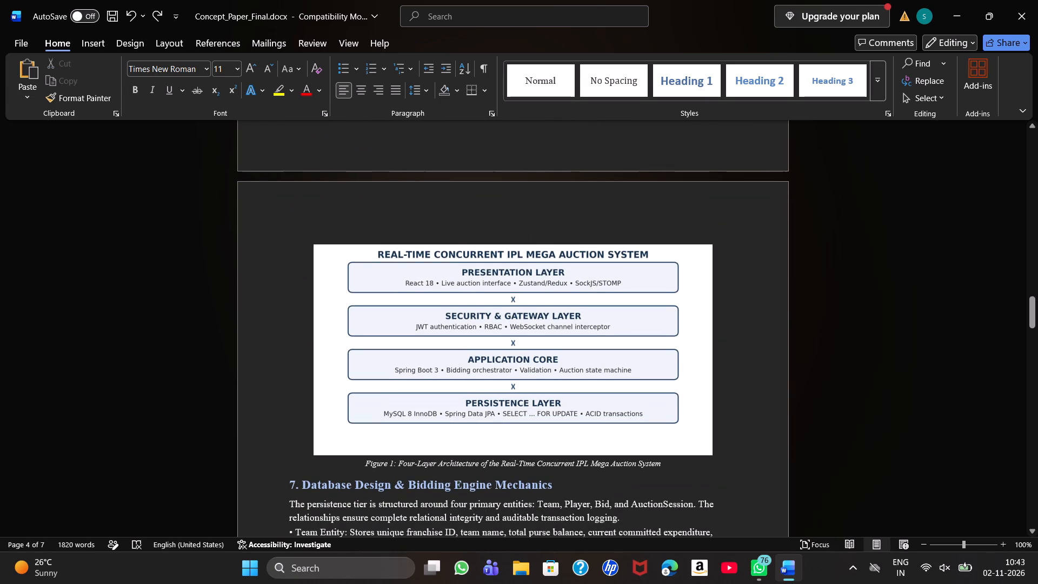
scroll(310, 380, "up", 1)
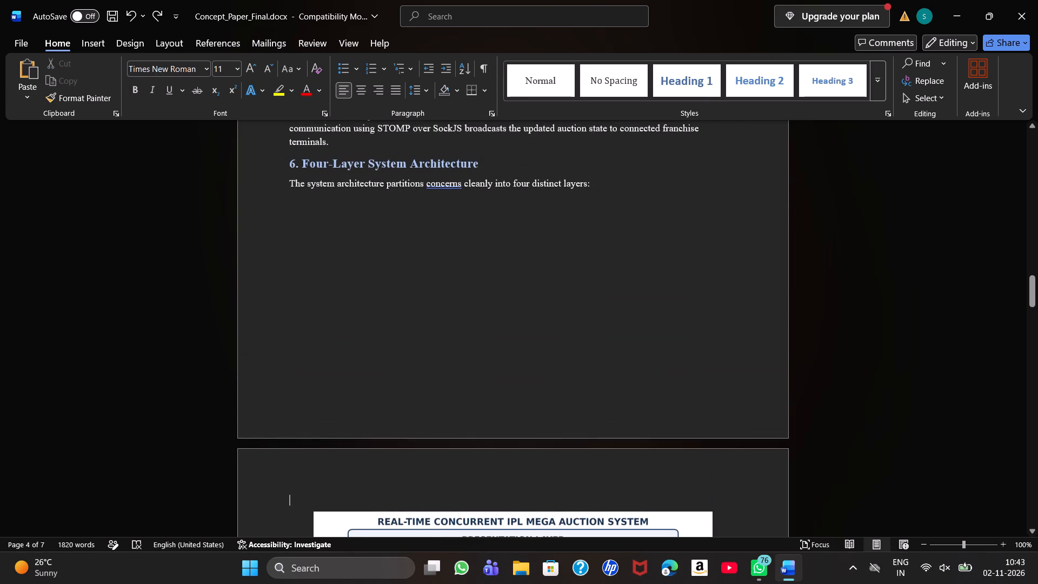
key("ctrl+z")
key("ctrl+z")
key("ctrl+z")
key("ctrl+z")
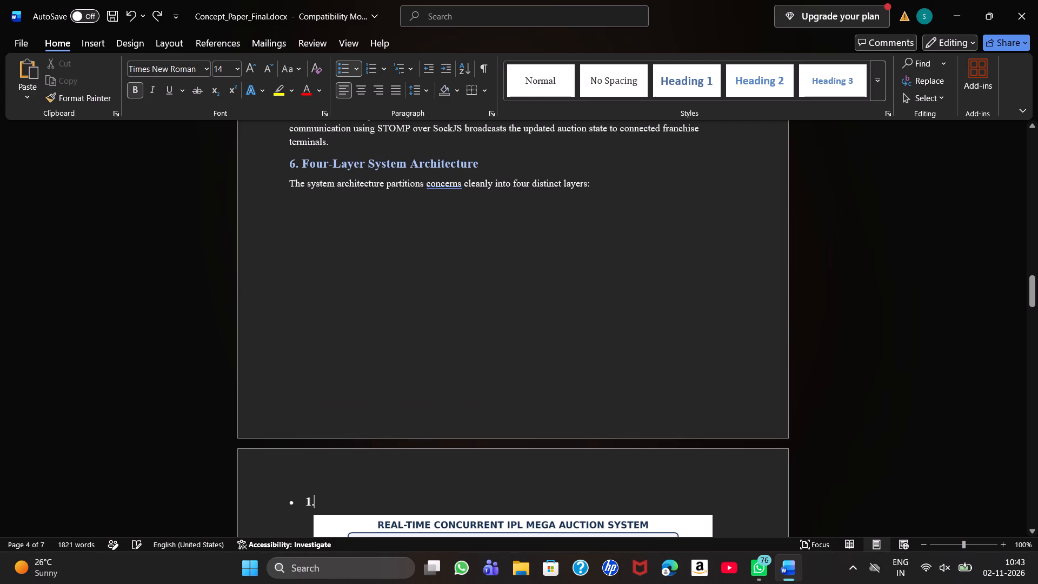
key("ctrl+z")
key("ctrl+z")
key("ctrl+z")
key("ctrl+z")
key("ctrl+z")
key("ctrl+z")
key("ctrl+z")
key("ctrl+z")
key("ctrl+z")
key("ctrl+z")
key("ctrl+z")
key("ctrl+z")
key("ctrl+z")
key("ctrl+z")
key("ctrl+z")
key("ctrl+z")
key("ctrl+z")
key("ctrl+z")
key("ctrl+z")
key("ctrl+z")
key("ctrl+z")
key("ctrl+z")
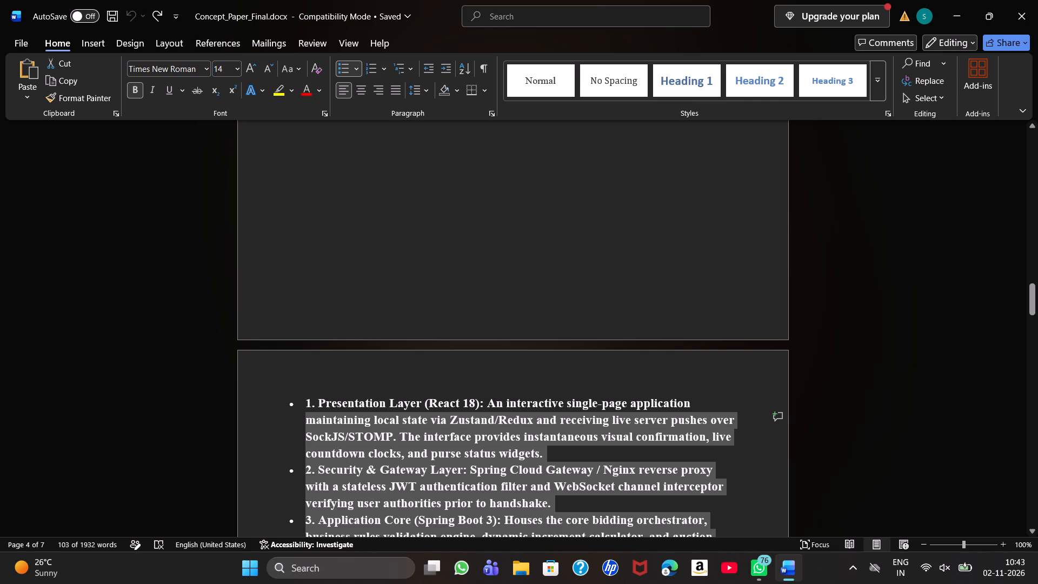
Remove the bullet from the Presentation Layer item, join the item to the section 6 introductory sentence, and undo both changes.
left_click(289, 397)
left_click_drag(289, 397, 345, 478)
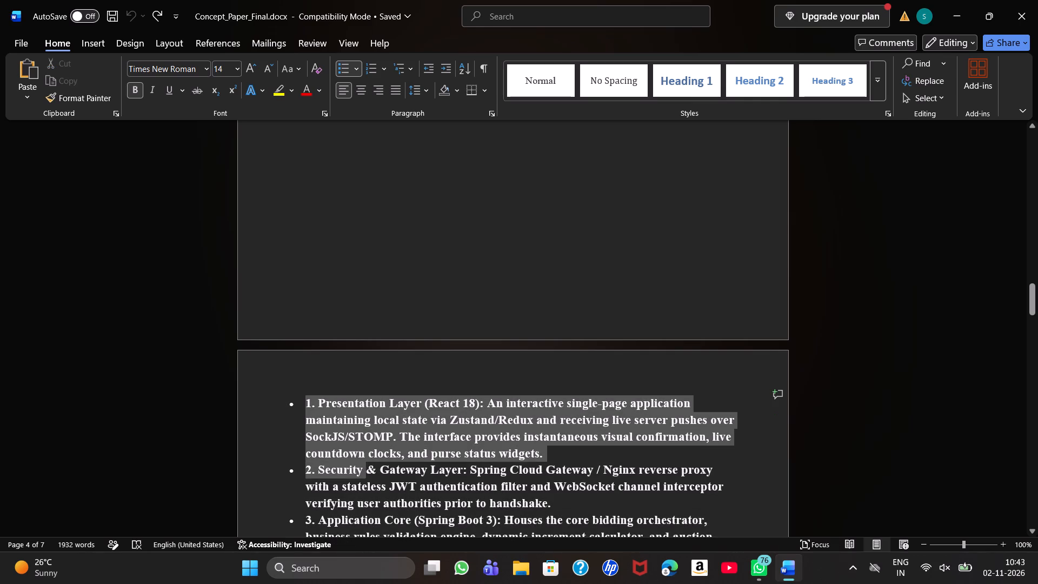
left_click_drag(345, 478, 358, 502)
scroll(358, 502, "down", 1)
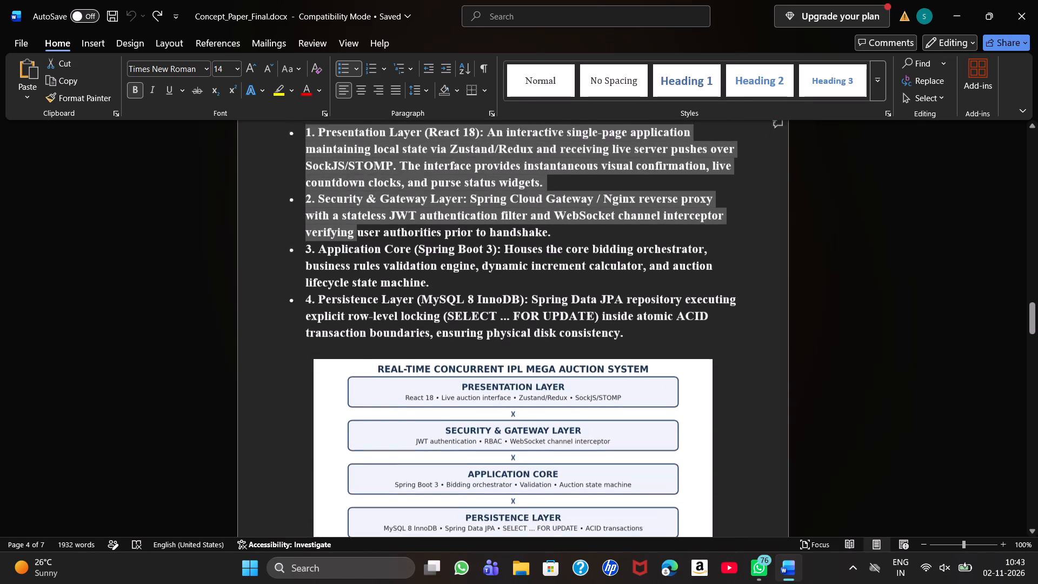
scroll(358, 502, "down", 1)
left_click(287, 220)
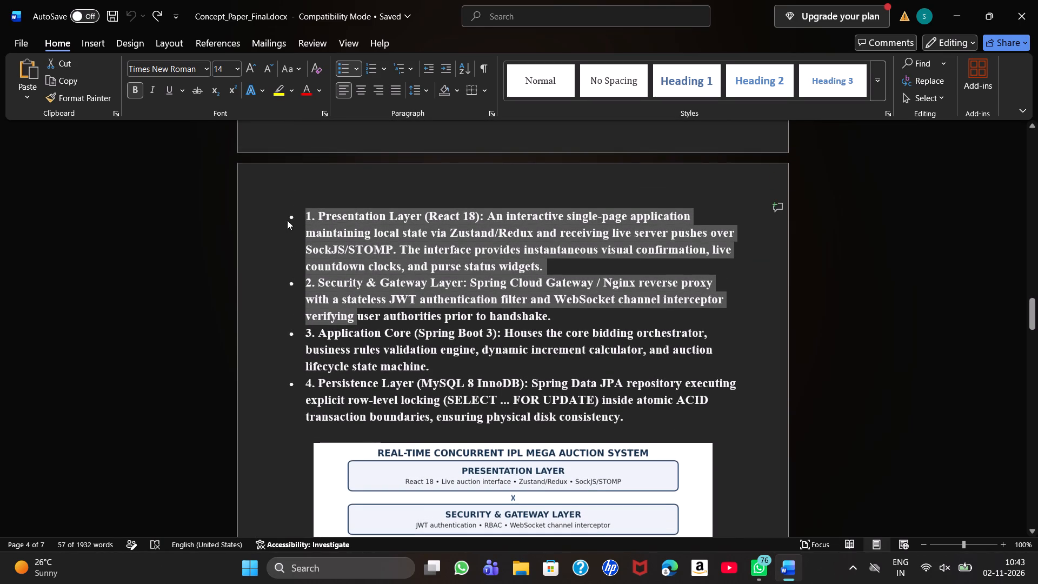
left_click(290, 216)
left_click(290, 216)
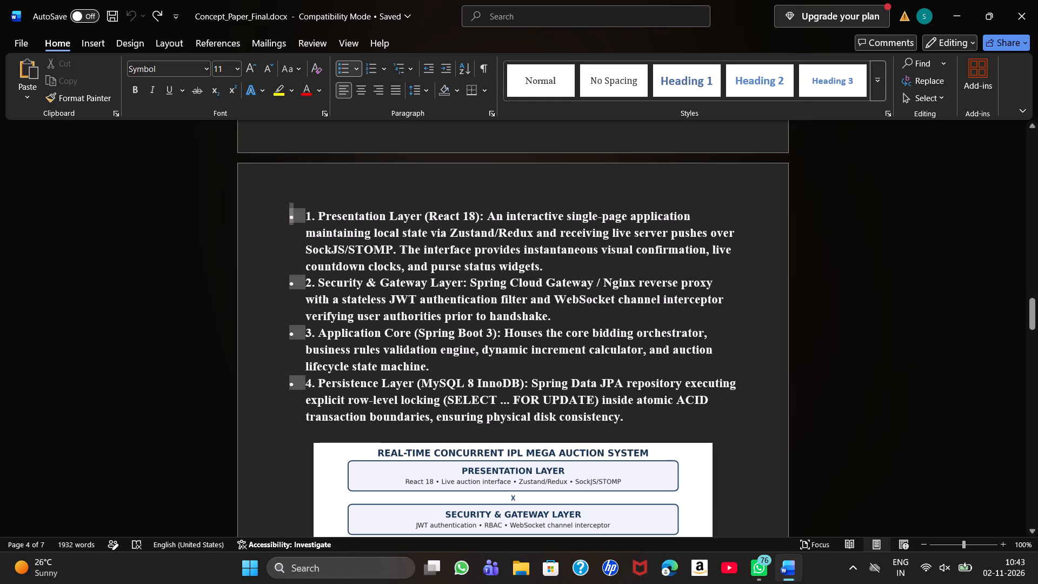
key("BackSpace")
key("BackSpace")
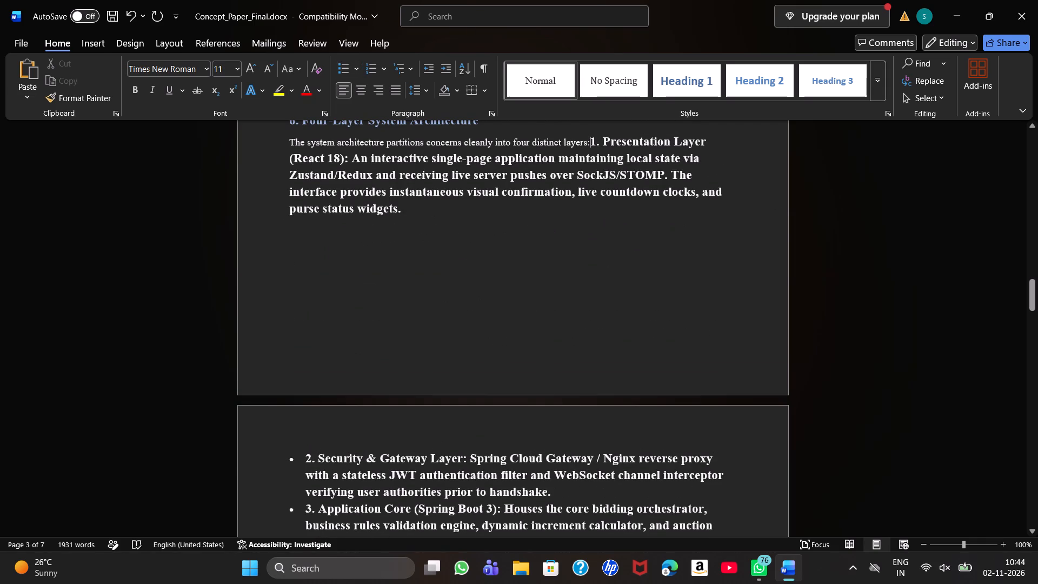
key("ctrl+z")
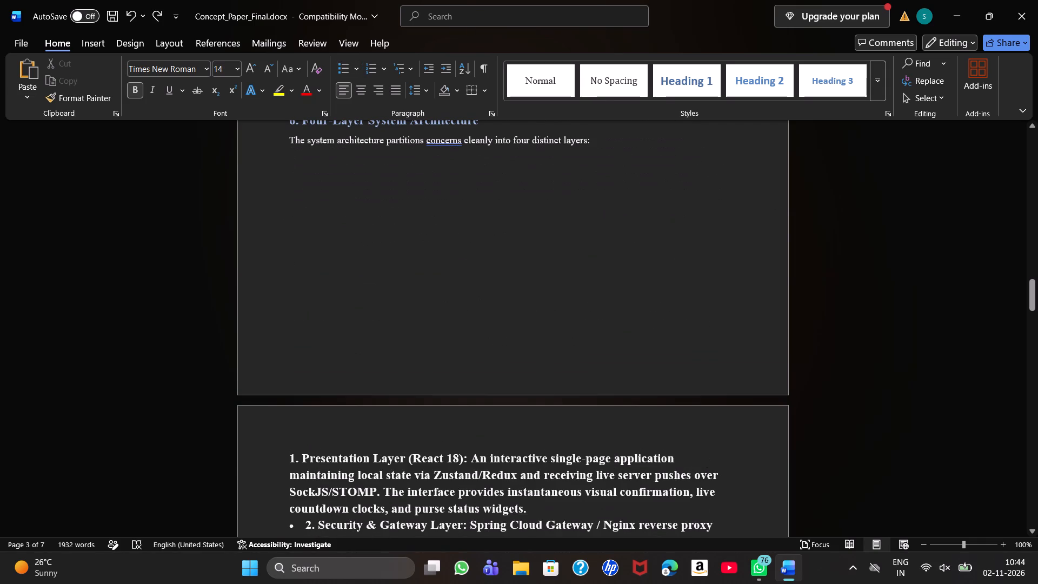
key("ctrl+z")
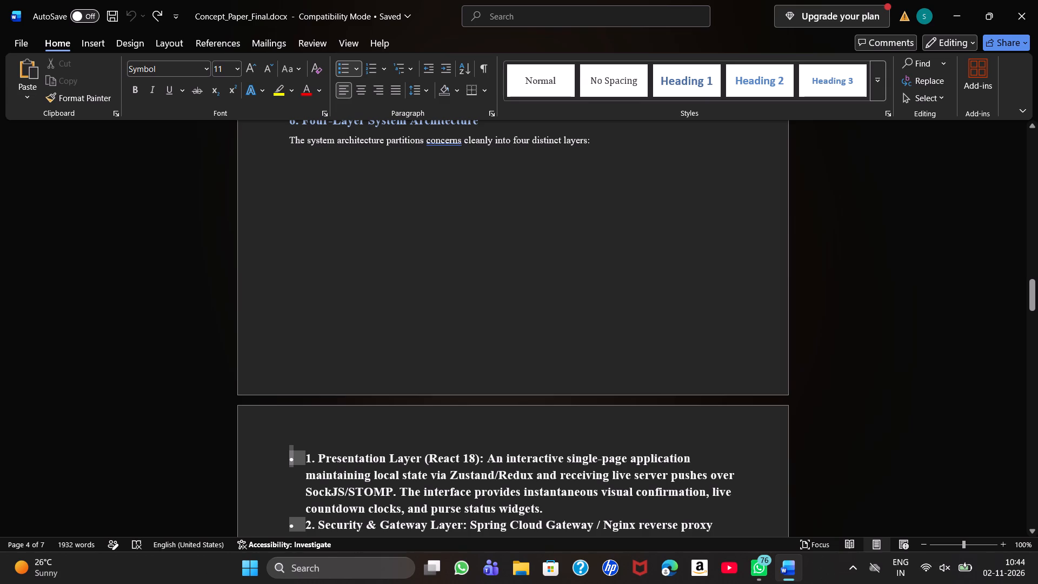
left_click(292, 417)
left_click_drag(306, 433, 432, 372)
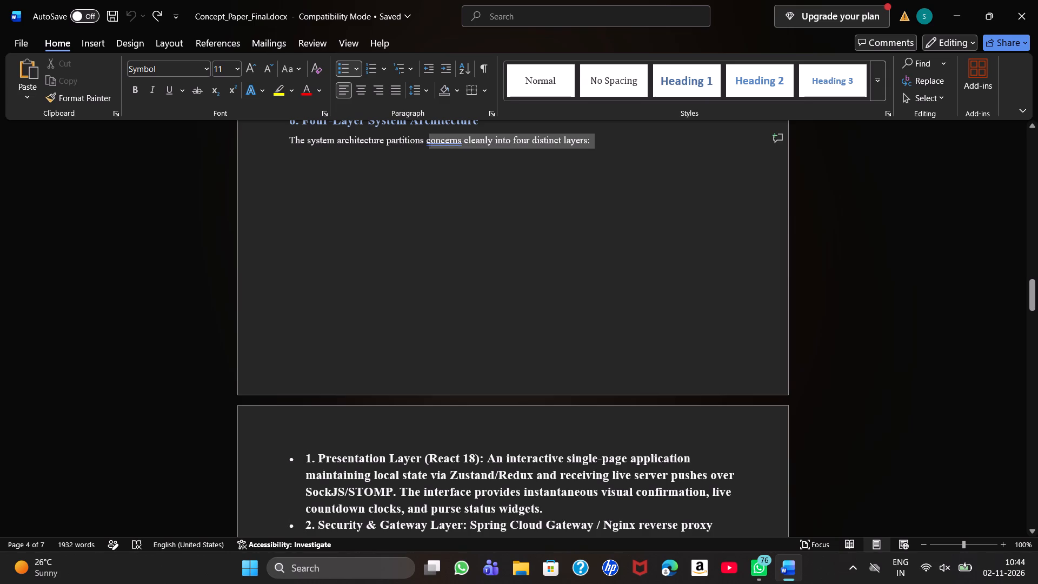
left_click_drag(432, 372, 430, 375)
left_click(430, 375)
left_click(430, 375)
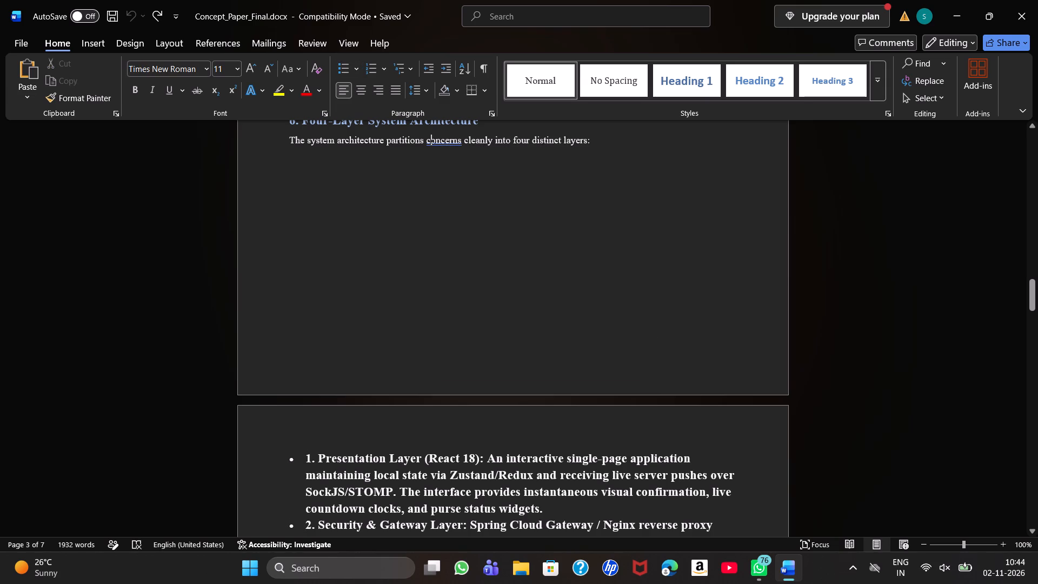
Remove the bullet from the "1. Presentation Layer" item and place it as a plain paragraph directly below the section 6 introductory sentence.
left_click(304, 462)
key("Left")
key("Left")
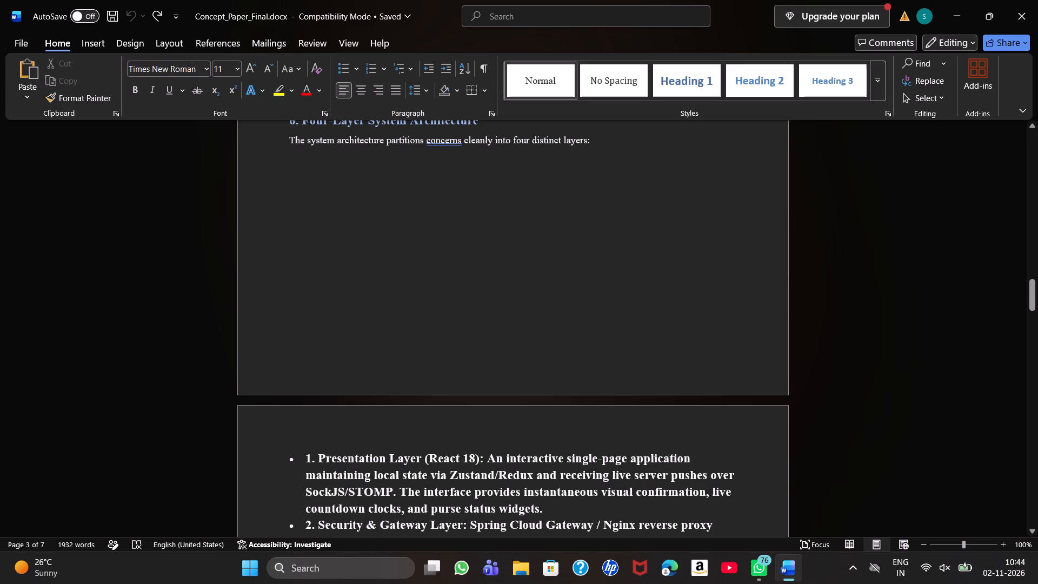
key("Right")
key("BackSpace")
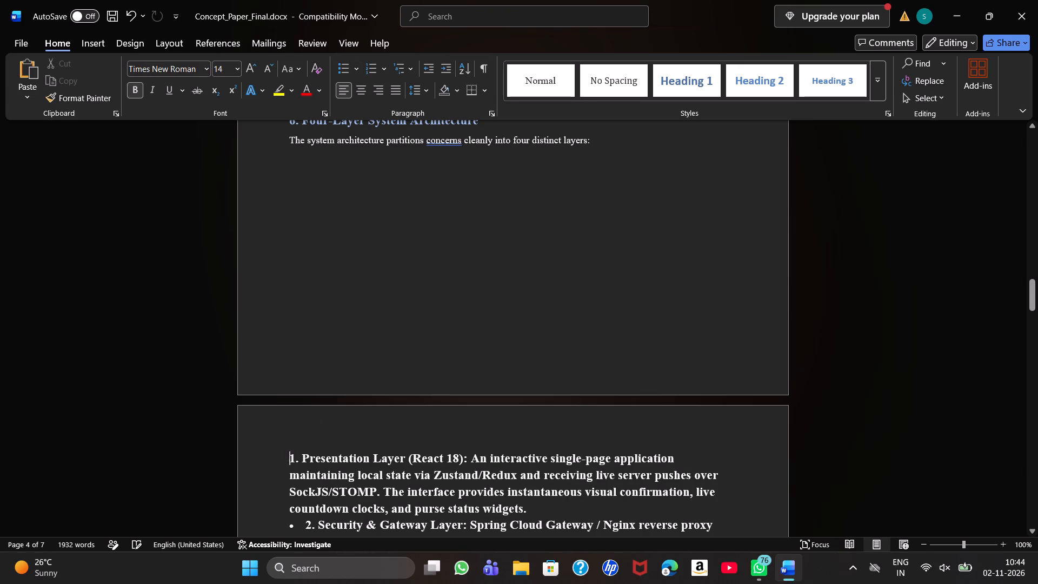
key("BackSpace")
key("Return")
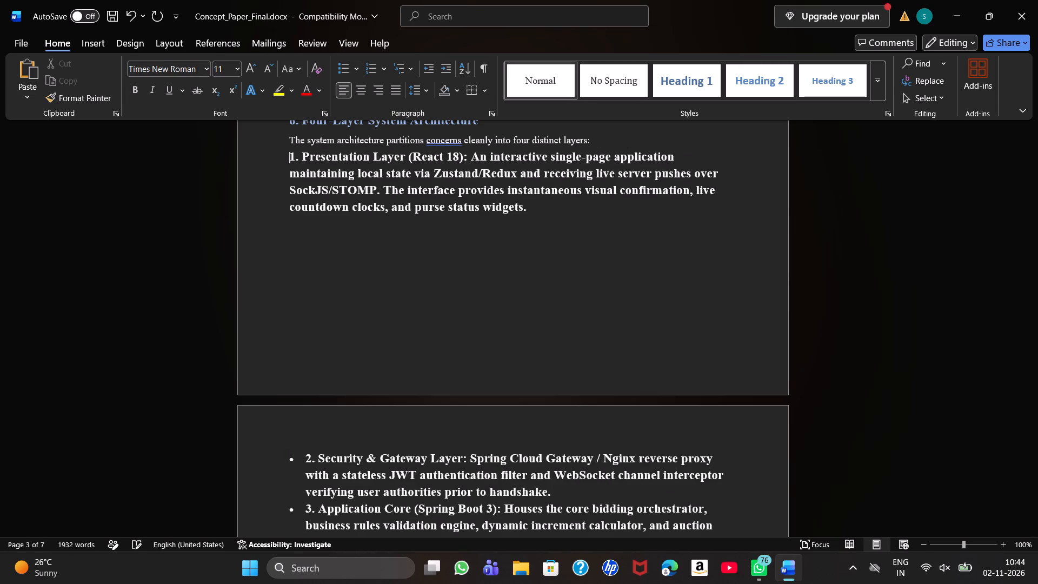
Remove the bullet from the "2. Security & Gateway Layer" item and place it as a plain paragraph directly below the Presentation Layer paragraph.
key("Down")
left_click(288, 455)
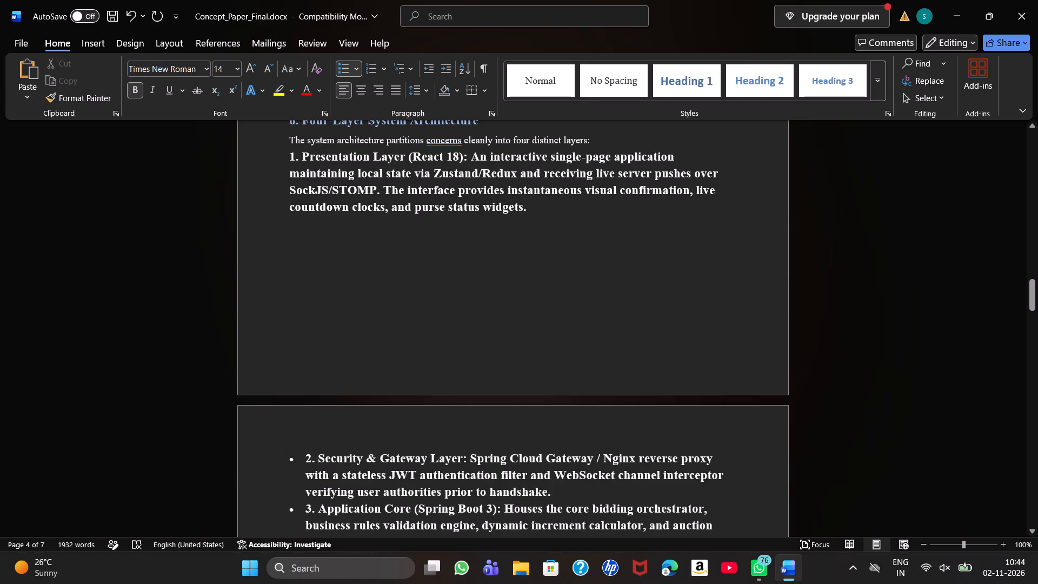
key("Left")
key("BackSpace")
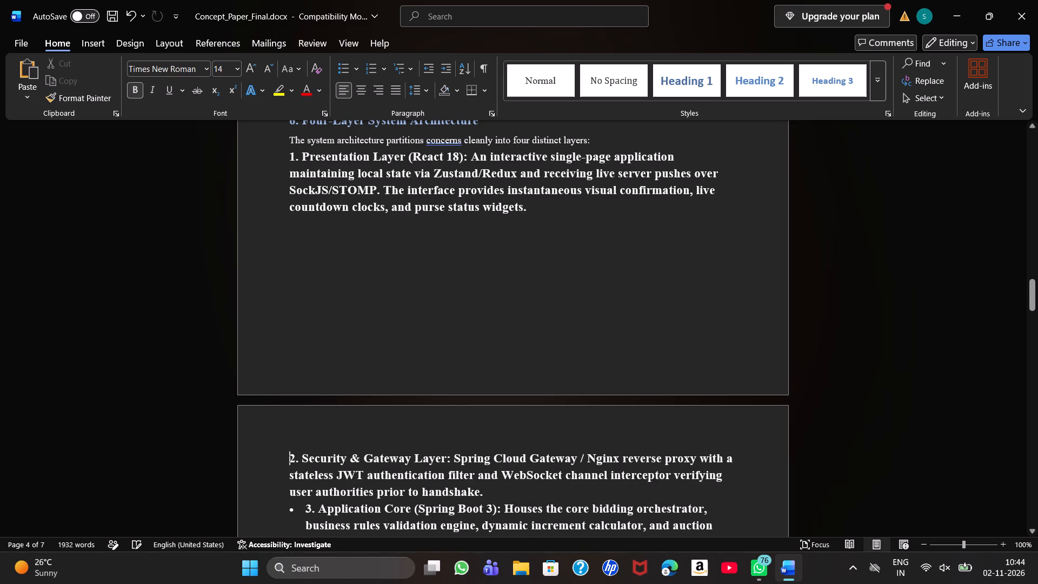
key("BackSpace")
key("Return")
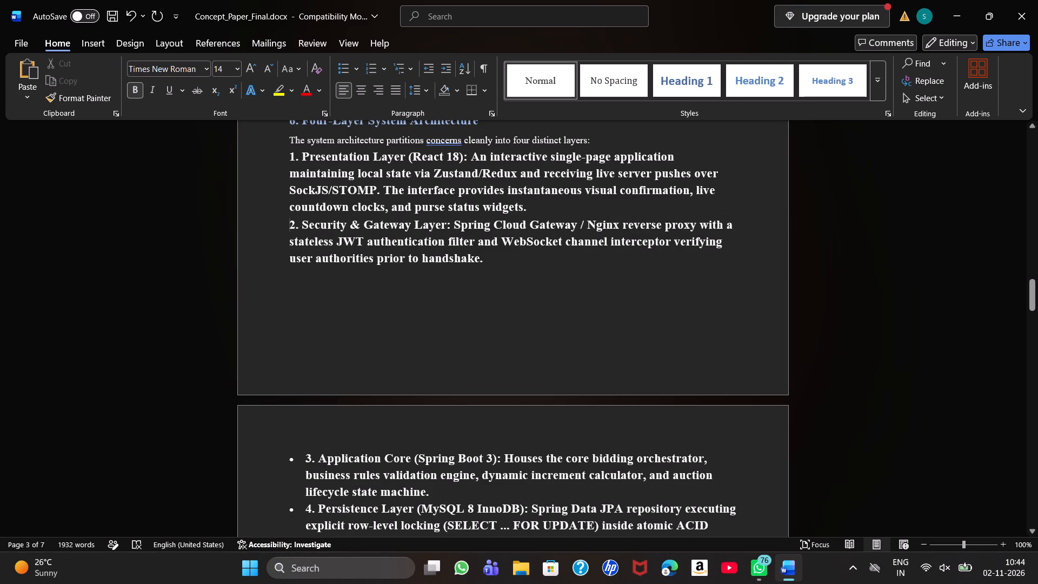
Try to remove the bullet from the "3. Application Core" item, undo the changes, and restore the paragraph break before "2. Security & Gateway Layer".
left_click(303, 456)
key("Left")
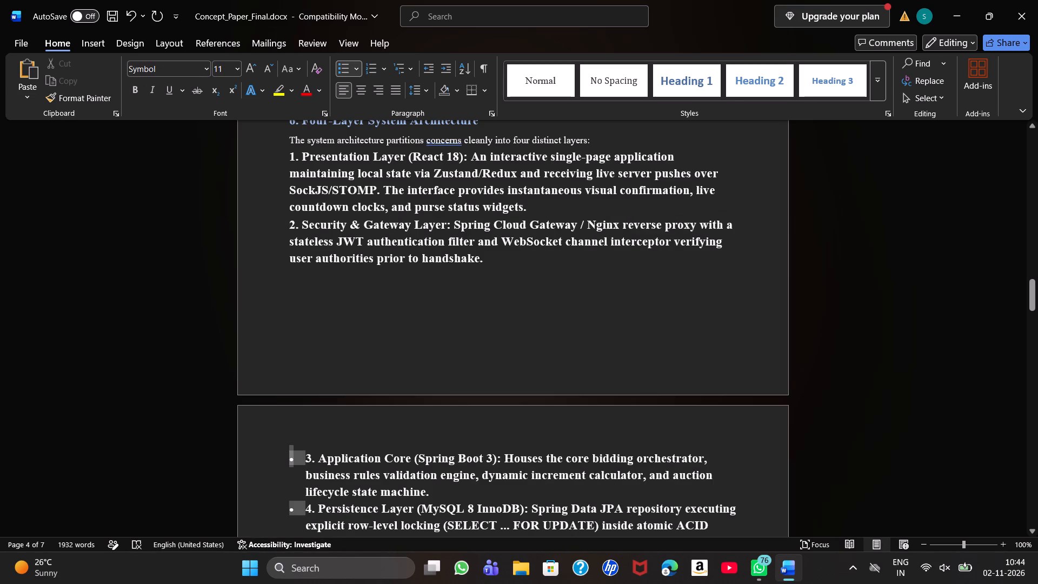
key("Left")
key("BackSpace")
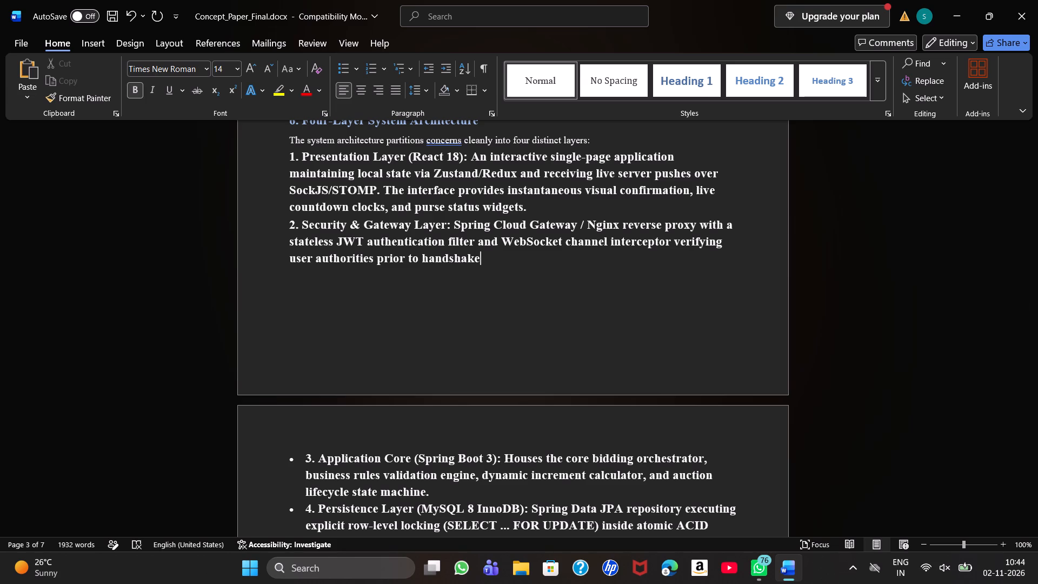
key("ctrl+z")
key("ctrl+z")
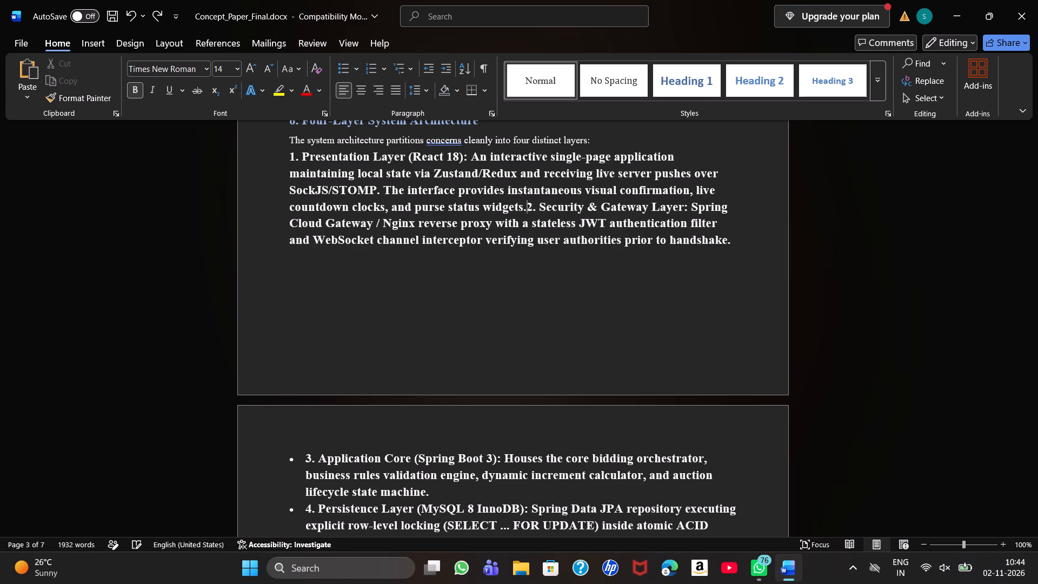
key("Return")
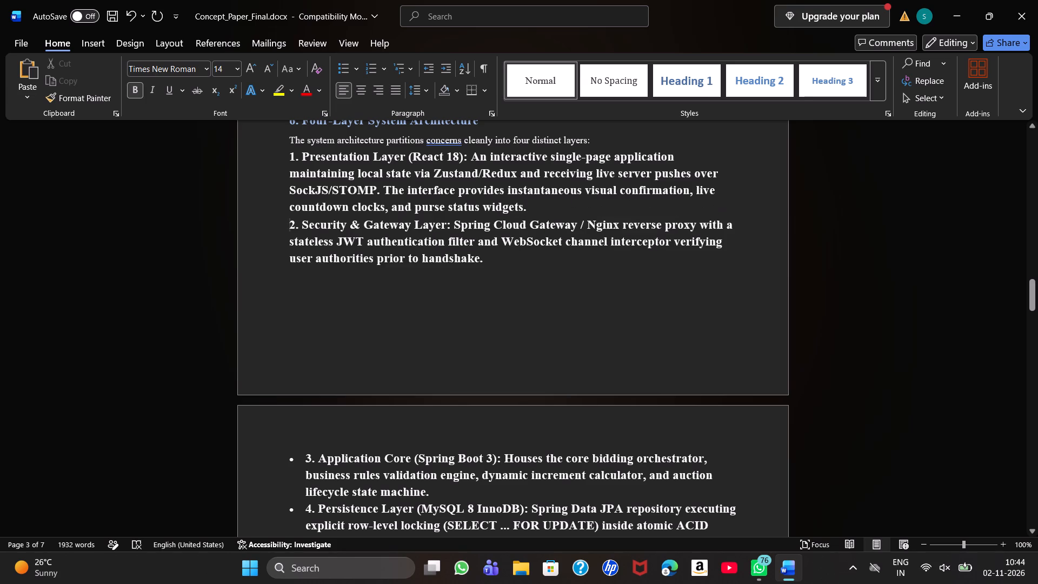
Remove the bullet from the "3. Application Core" item and place it as a plain paragraph directly below the Security & Gateway Layer paragraph.
left_click(303, 459)
key("BackSpace")
key("BackSpace")
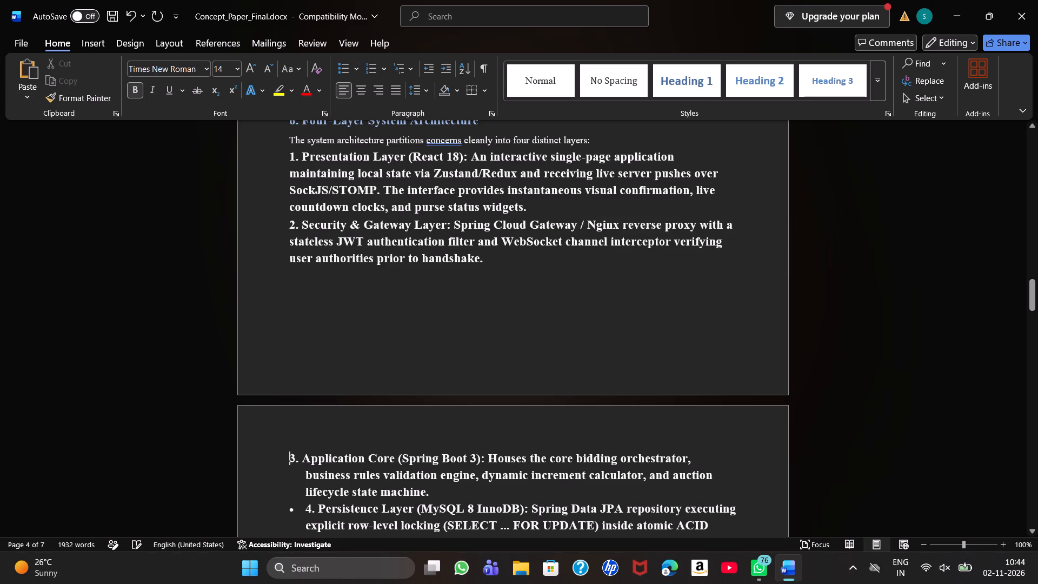
key("BackSpace")
key("BackSpace")
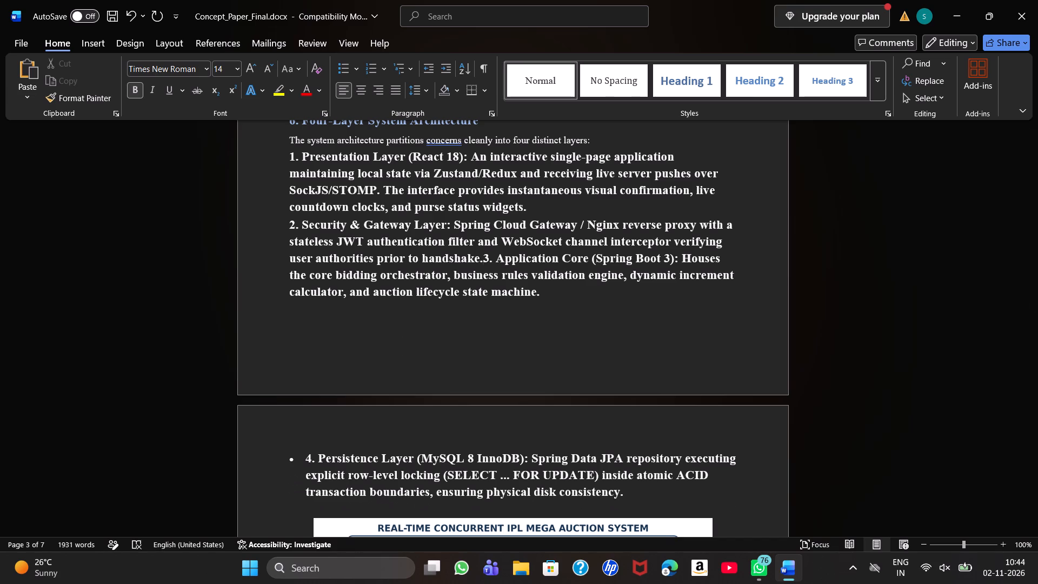
key("Return")
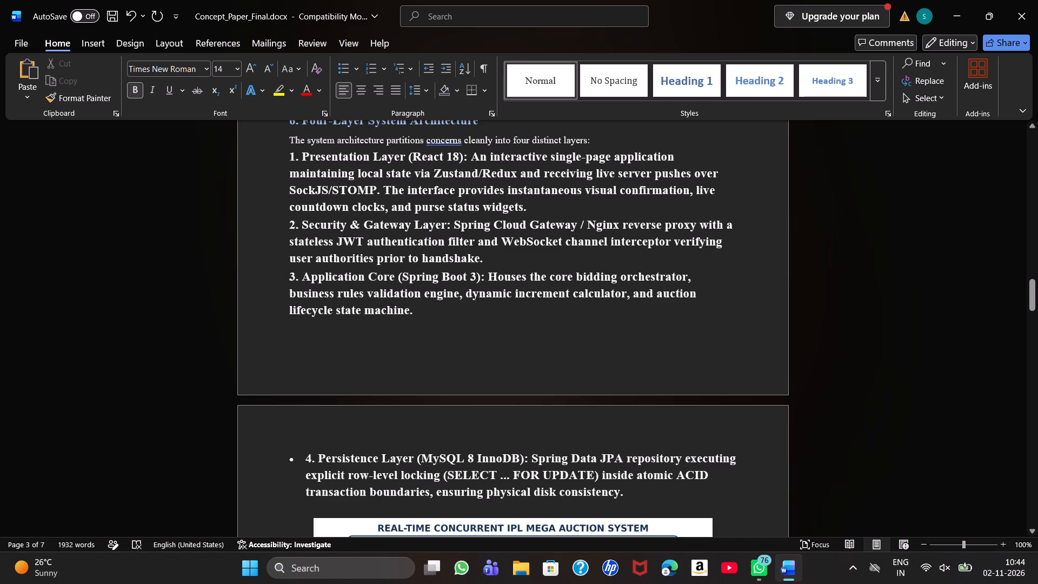
Remove the bullet from the "4. Persistence Layer" item and make it a plain paragraph following the Application Core paragraph.
left_click(303, 459)
key("BackSpace")
key("BackSpace")
key("BackSpace")
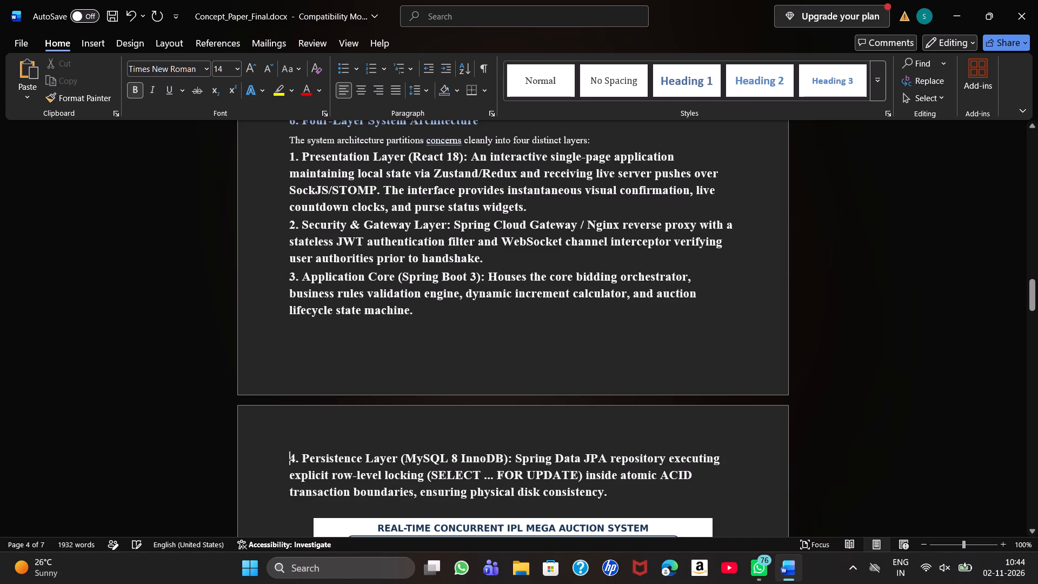
key("BackSpace")
key("Return")
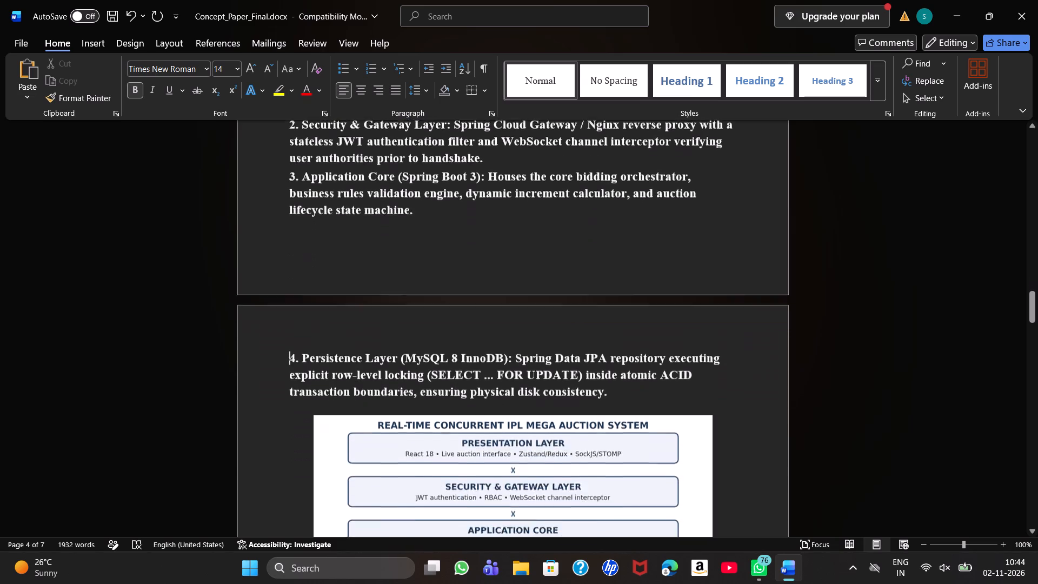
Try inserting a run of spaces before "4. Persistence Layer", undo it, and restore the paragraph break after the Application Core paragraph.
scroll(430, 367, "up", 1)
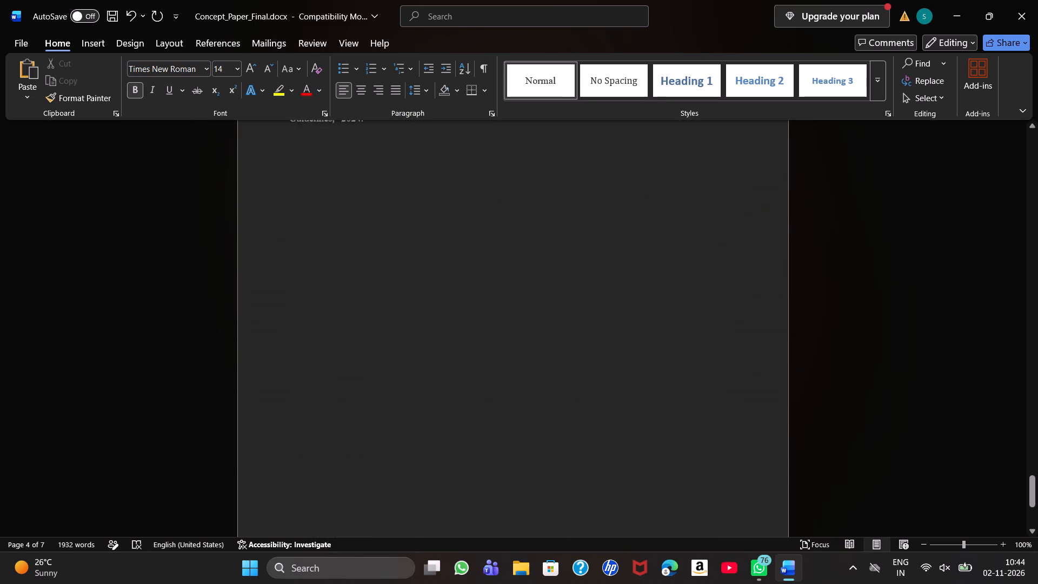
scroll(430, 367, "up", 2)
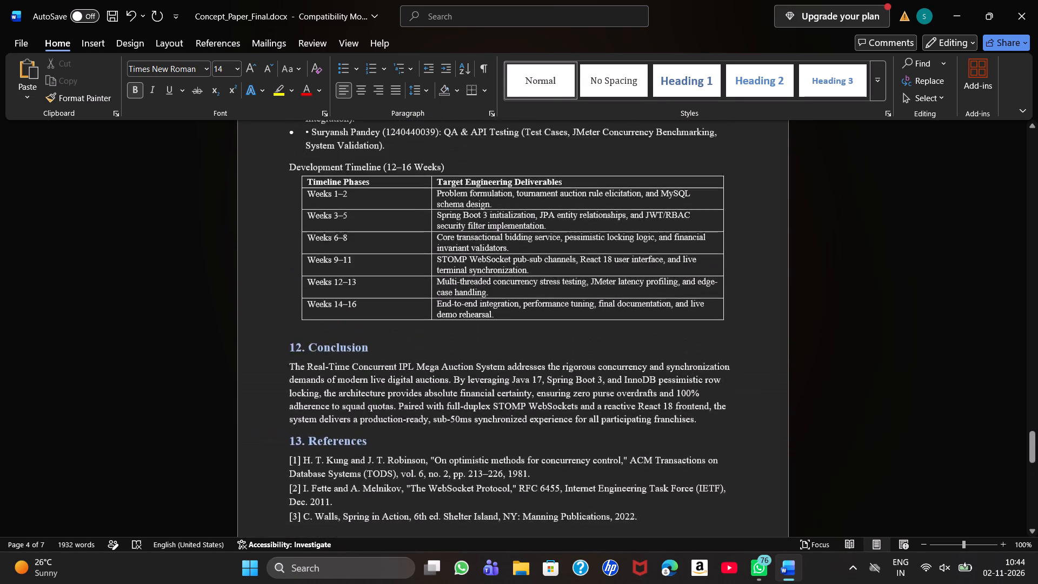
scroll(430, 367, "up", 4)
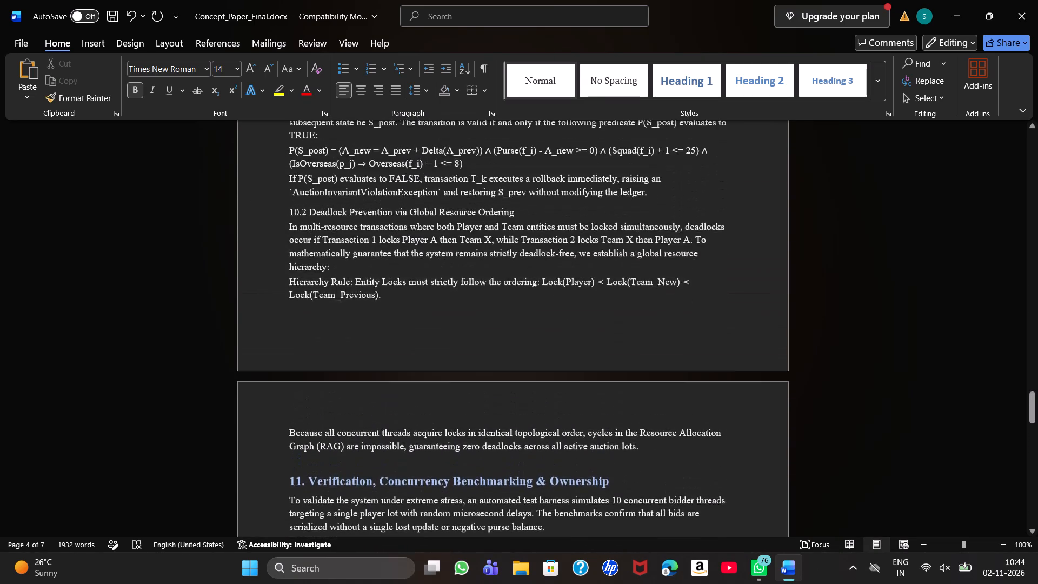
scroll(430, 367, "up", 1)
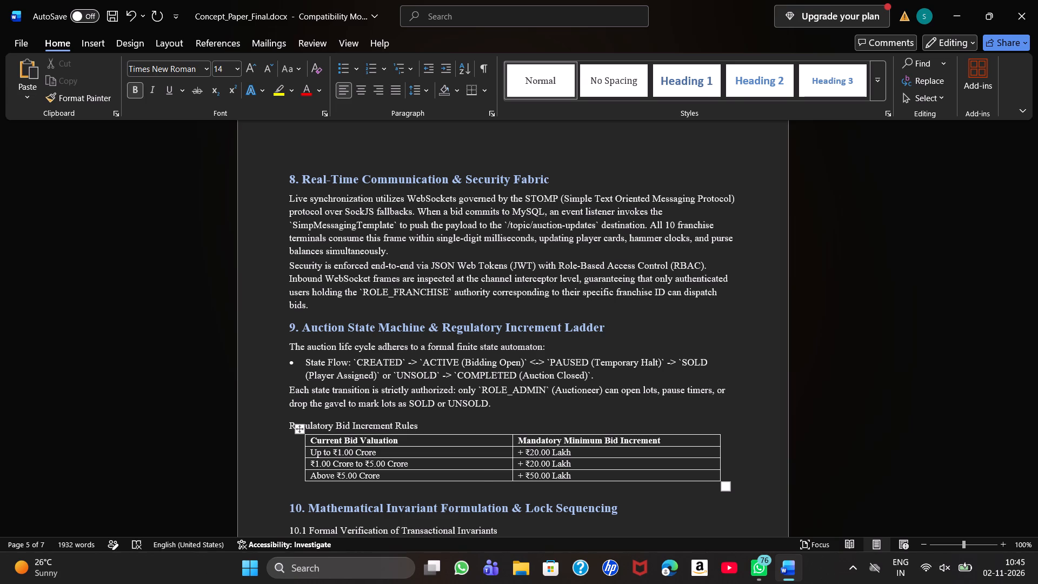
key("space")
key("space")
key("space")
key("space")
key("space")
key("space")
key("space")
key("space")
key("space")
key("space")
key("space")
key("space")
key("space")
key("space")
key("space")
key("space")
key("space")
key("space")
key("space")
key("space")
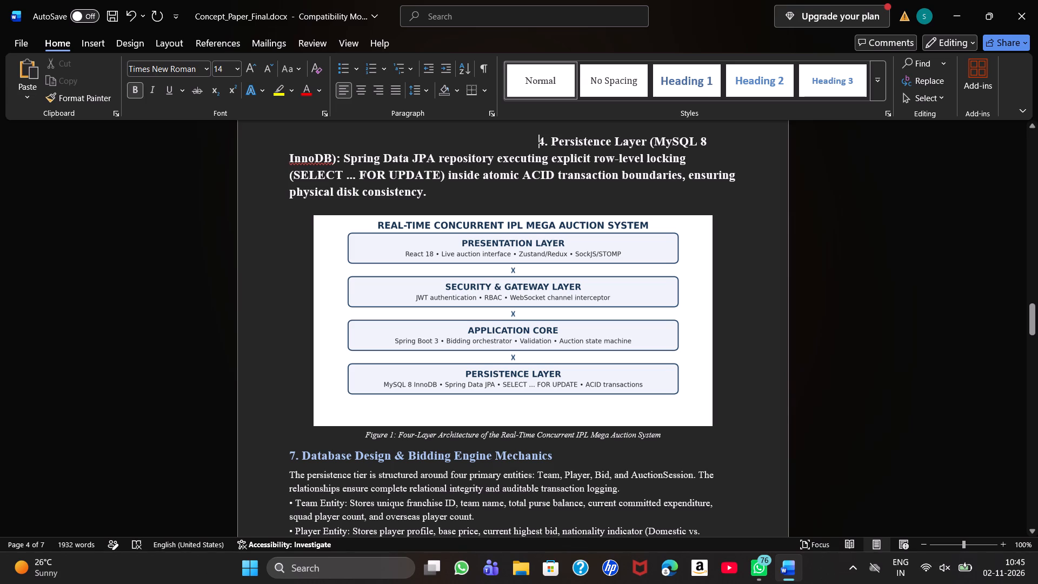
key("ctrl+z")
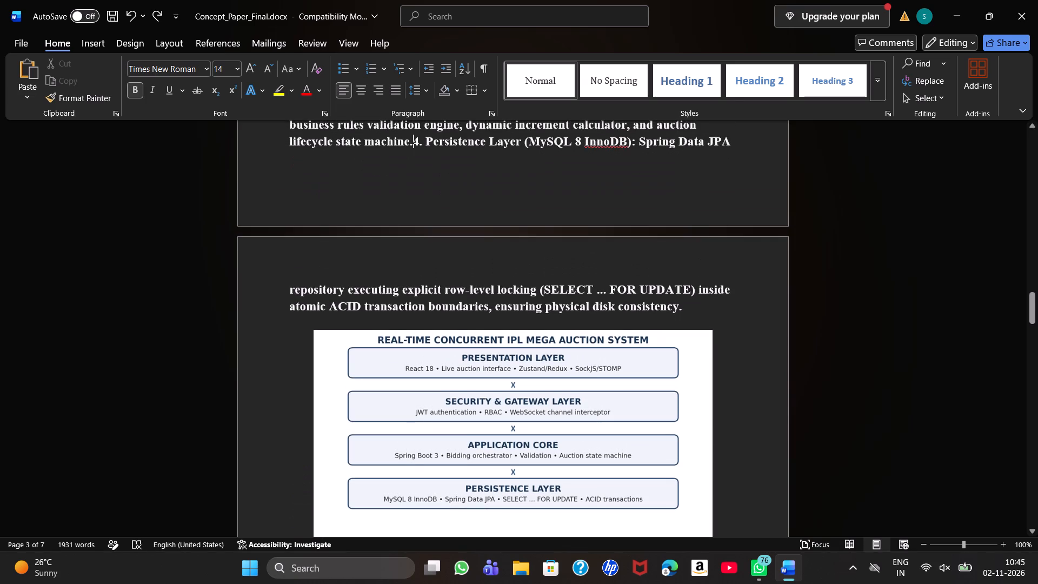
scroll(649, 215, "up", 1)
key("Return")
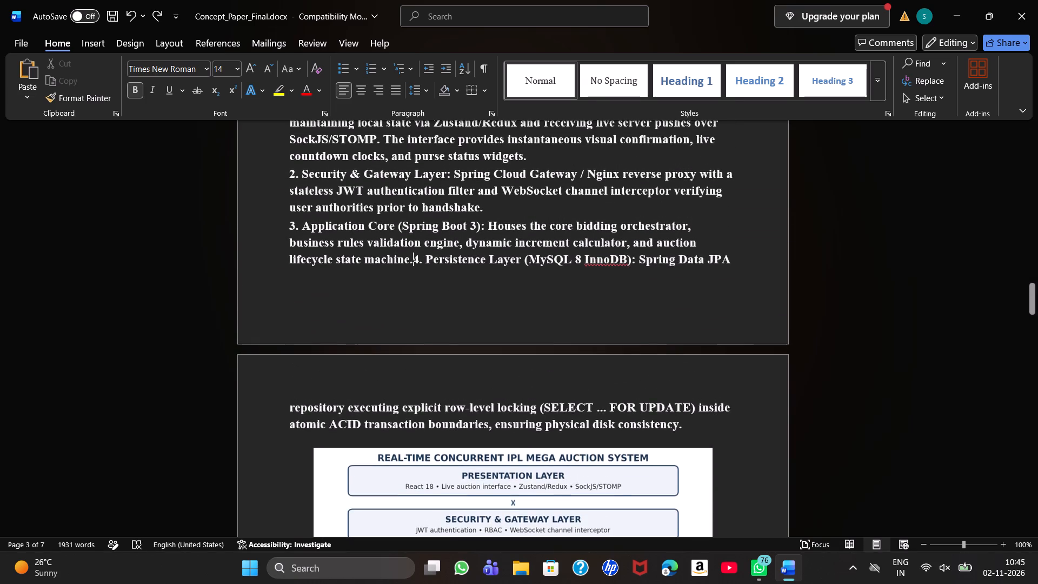
Review the layout of the concept paper from section 6 to the references and back up to section 2.
scroll(641, 301, "down", 1)
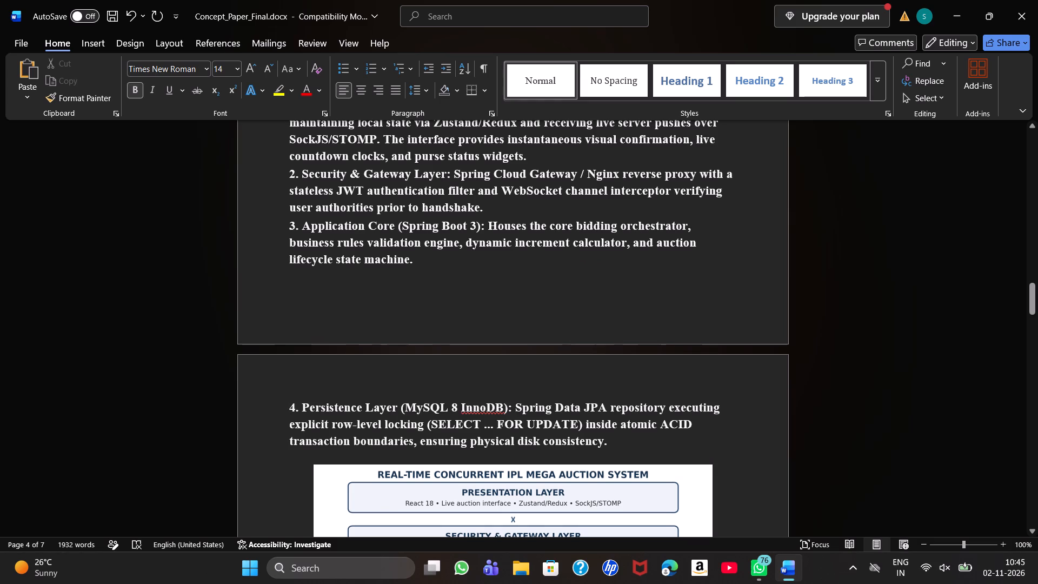
scroll(641, 301, "down", 2)
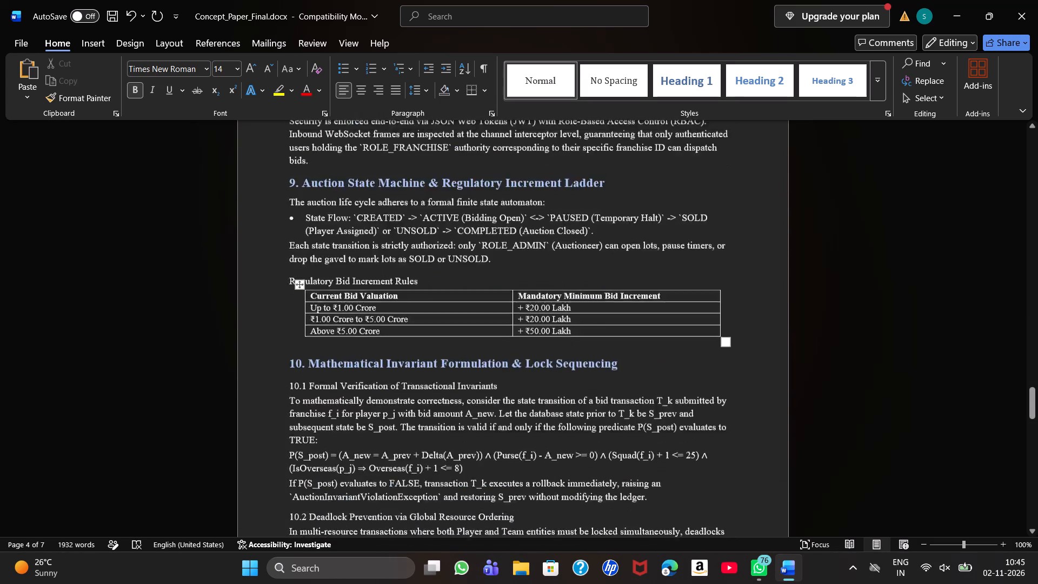
scroll(641, 301, "up", 1)
scroll(641, 301, "down", 1)
scroll(641, 301, "up", 1)
scroll(641, 301, "down", 1)
scroll(641, 301, "up", 1)
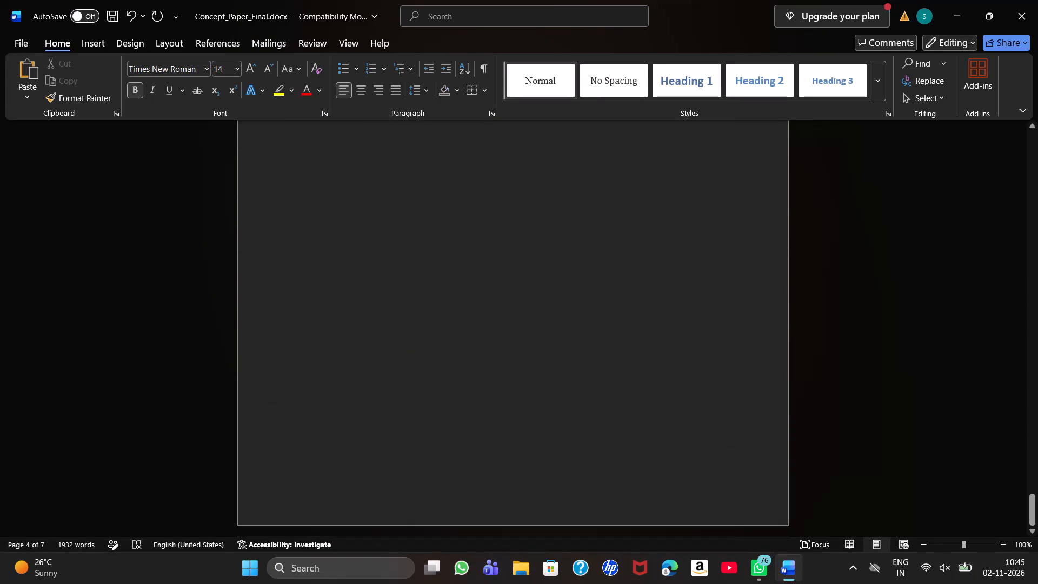
scroll(641, 301, "up", 1)
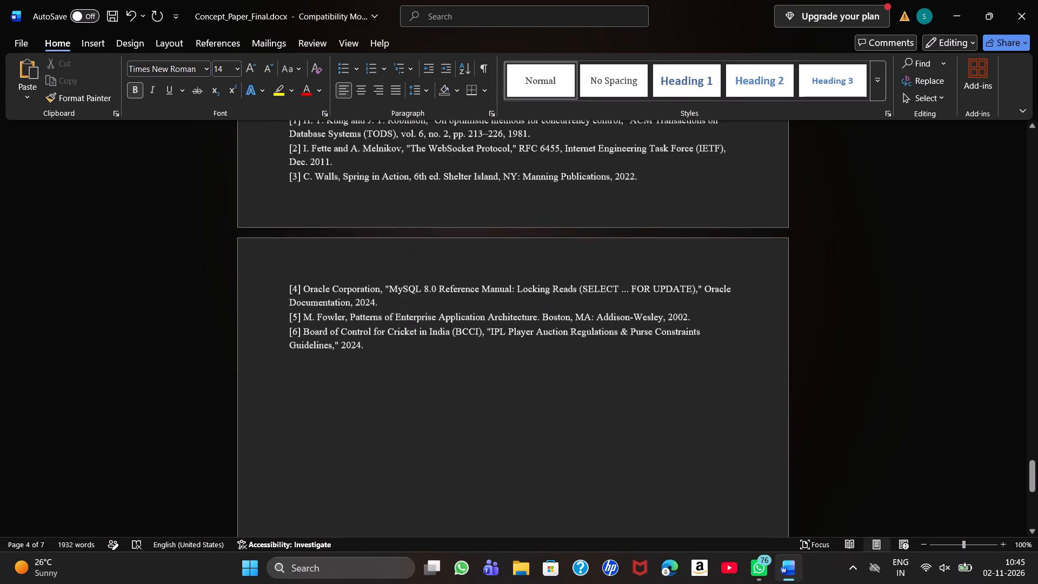
scroll(641, 301, "up", 1)
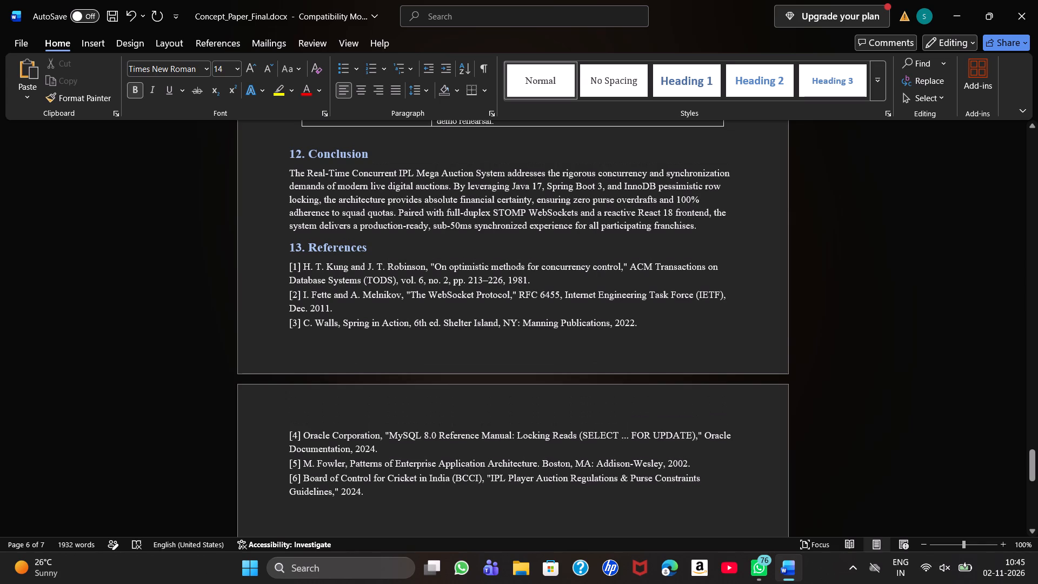
scroll(493, 265, "up", 1)
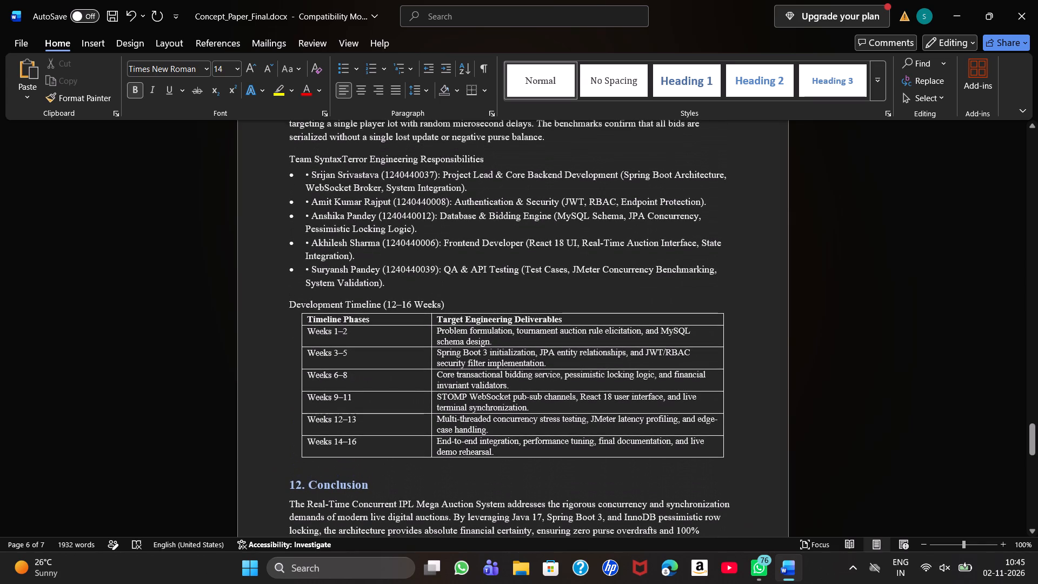
scroll(493, 265, "up", 3)
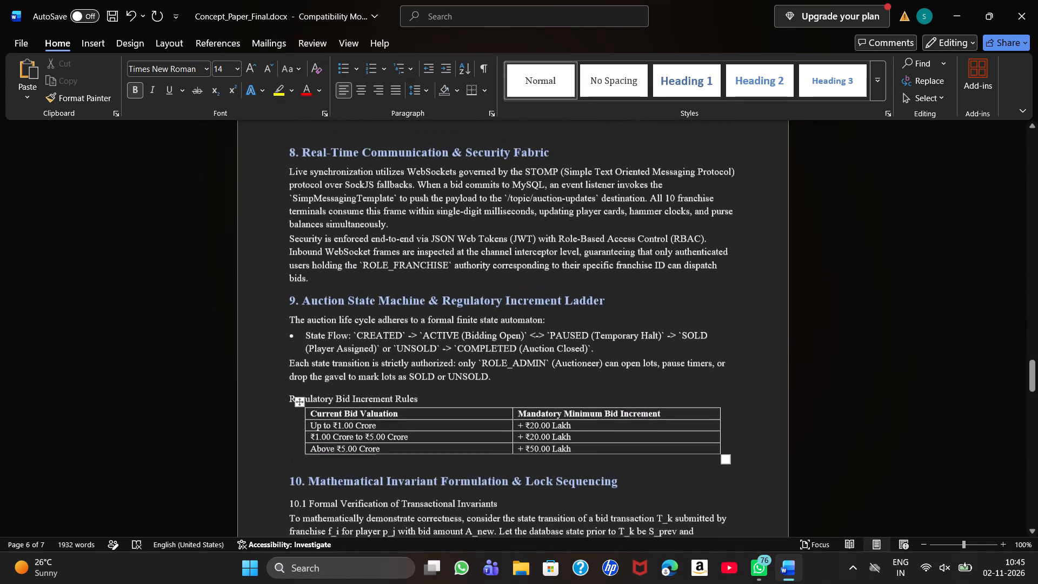
scroll(493, 265, "up", 1)
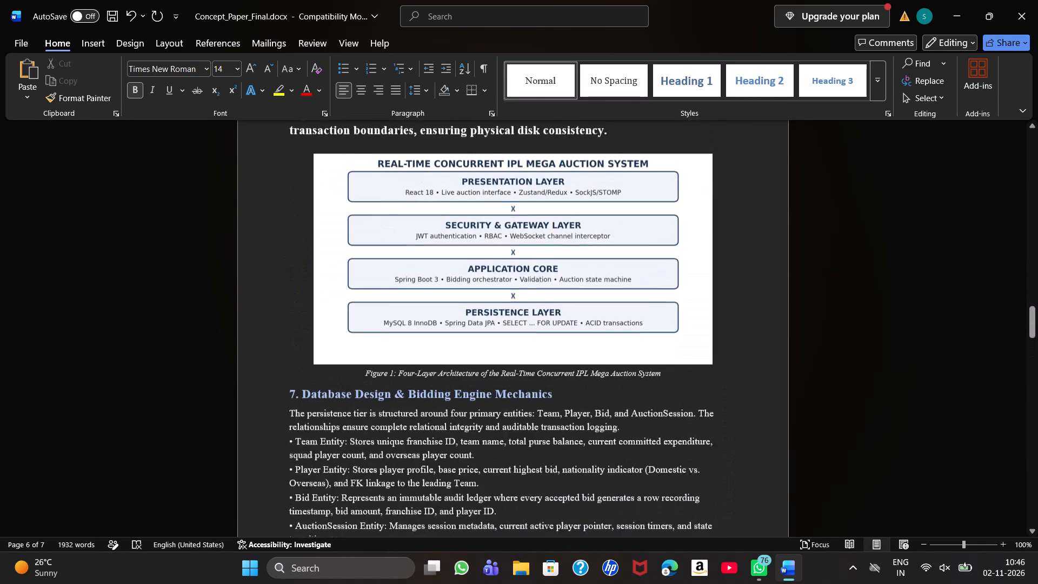
scroll(493, 265, "up", 1)
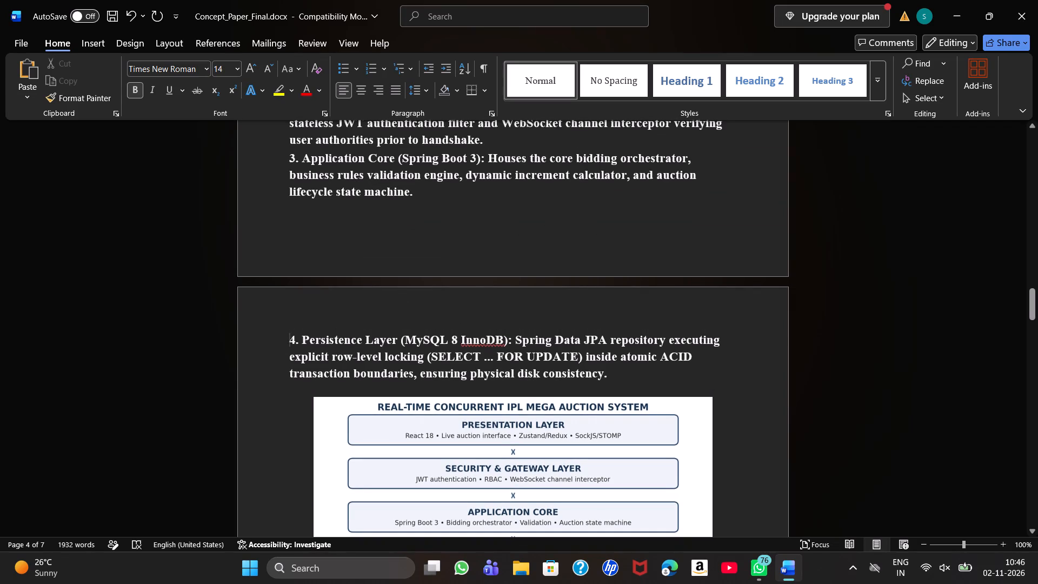
scroll(493, 271, "up", 1)
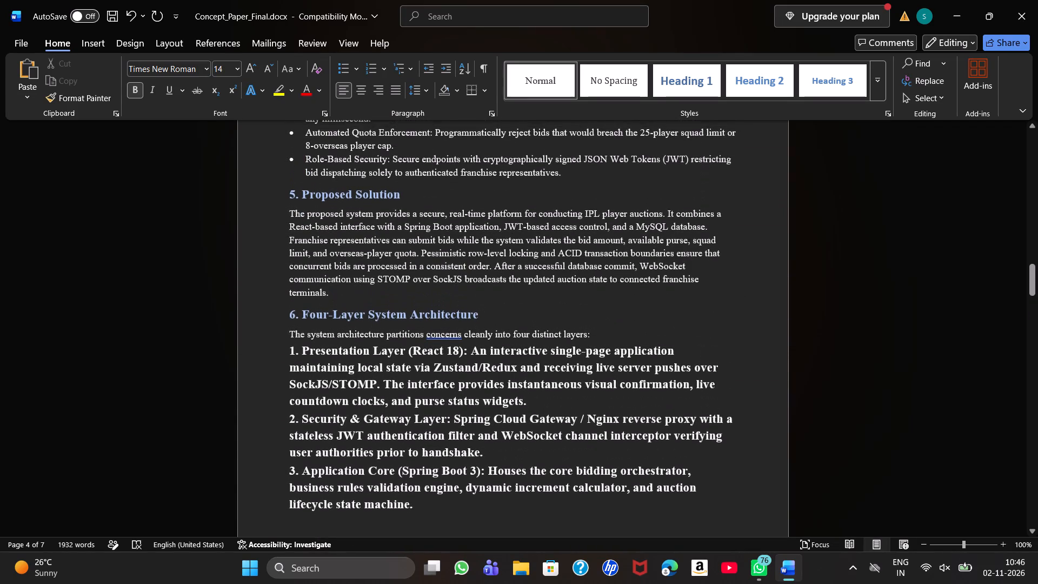
scroll(493, 271, "up", 2)
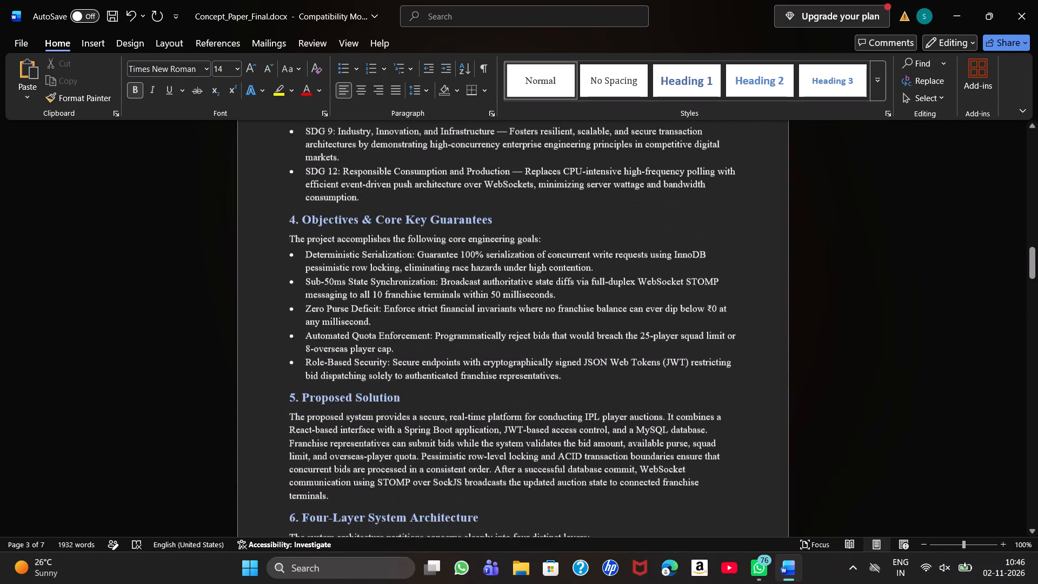
scroll(493, 271, "up", 1)
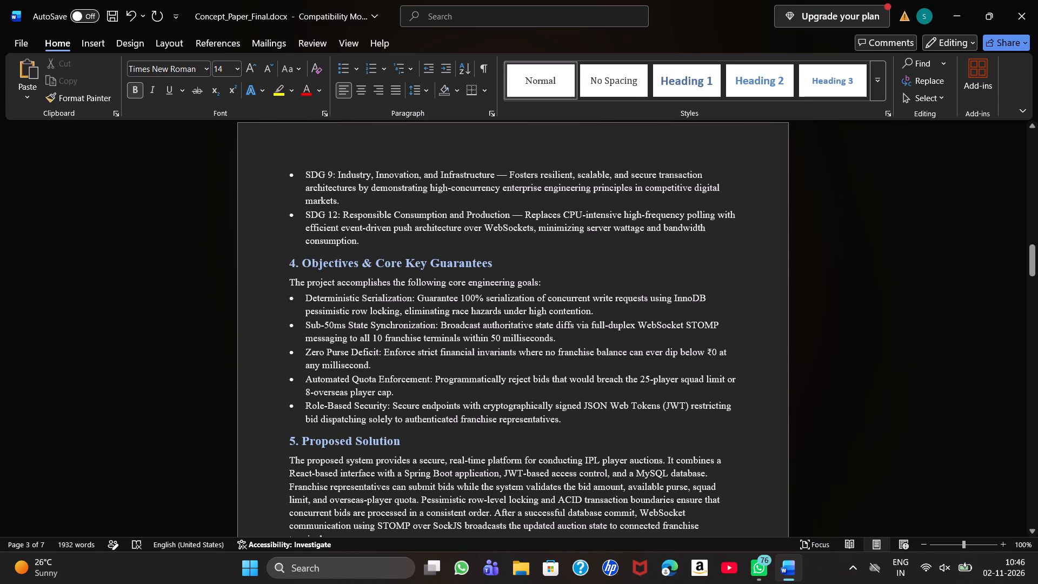
scroll(542, 308, "right", 1)
scroll(542, 308, "up", 1)
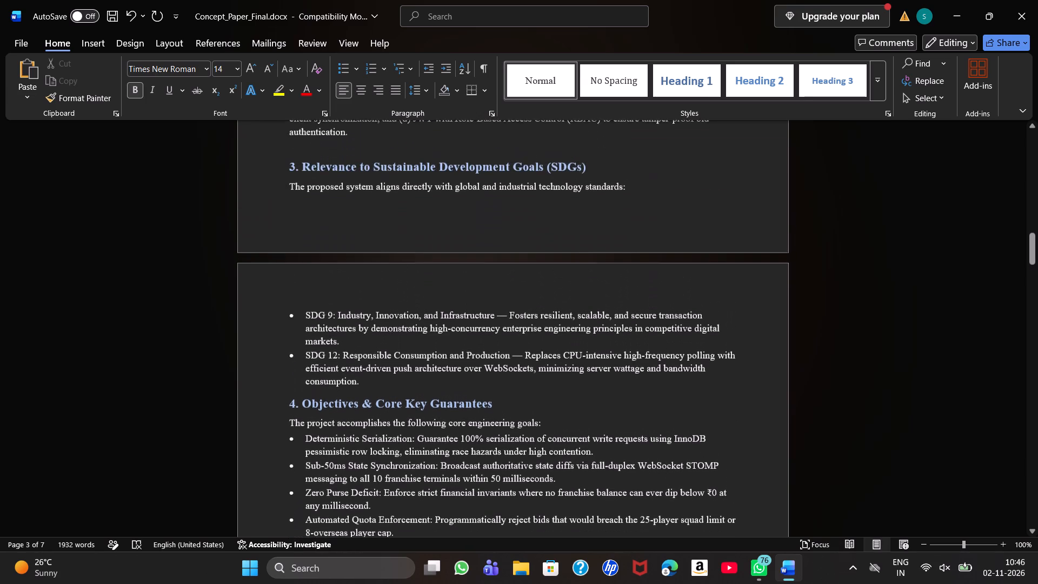
scroll(542, 308, "up", 1)
scroll(394, 300, "up", 1)
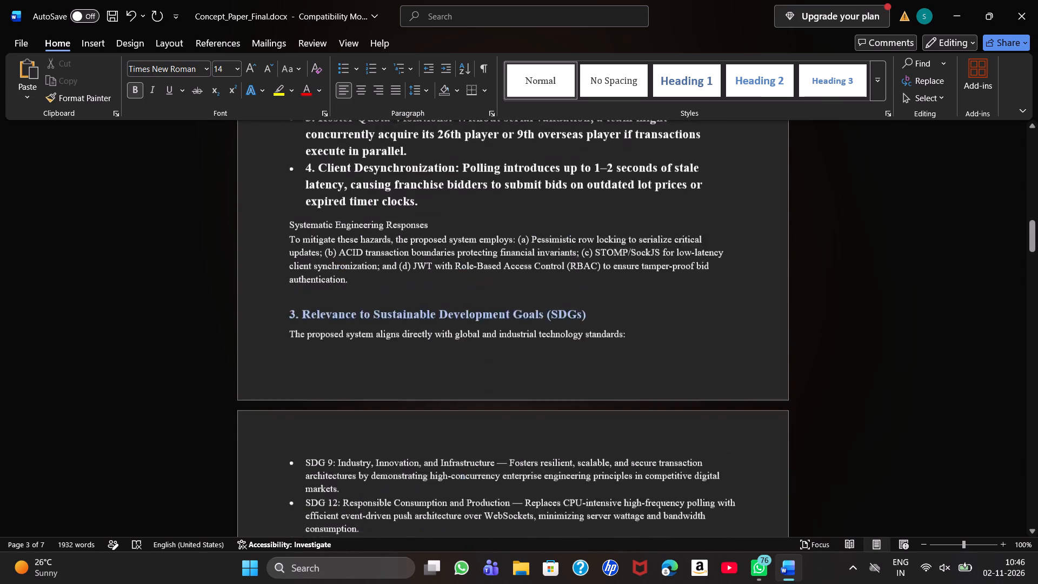
scroll(394, 300, "up", 1)
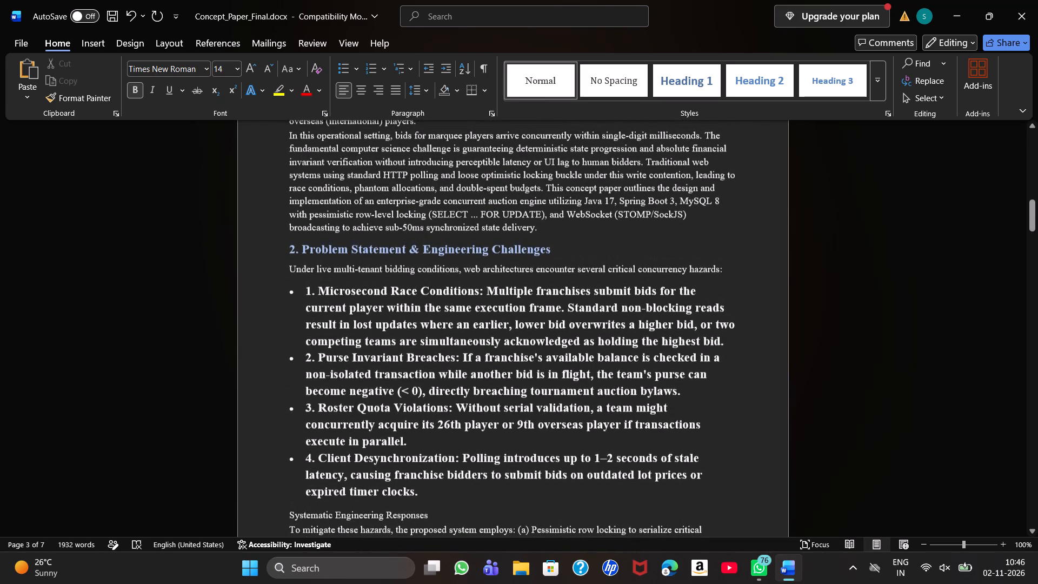
Remove bold formatting from the four numbered concurrency hazard bullets in section 2, Problem Statement & Engineering Challenges.
left_click_drag(305, 286, 449, 486)
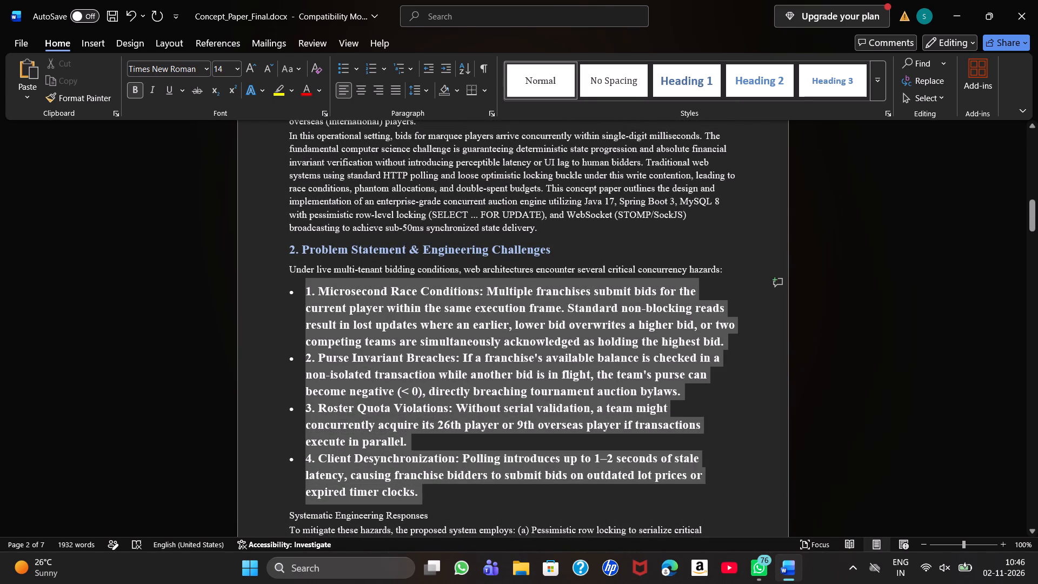
left_click_drag(449, 486, 449, 487)
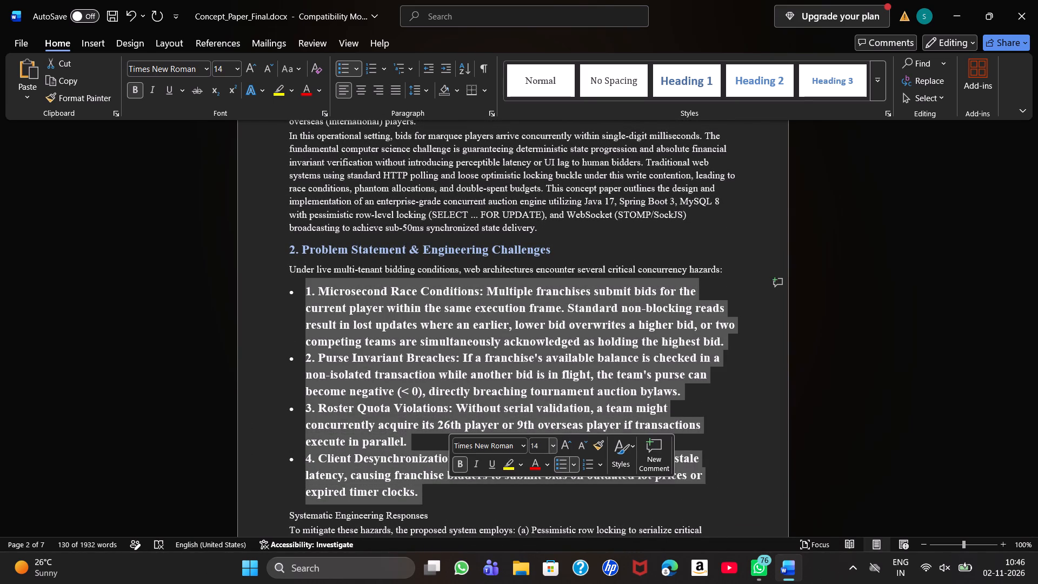
left_click(461, 457)
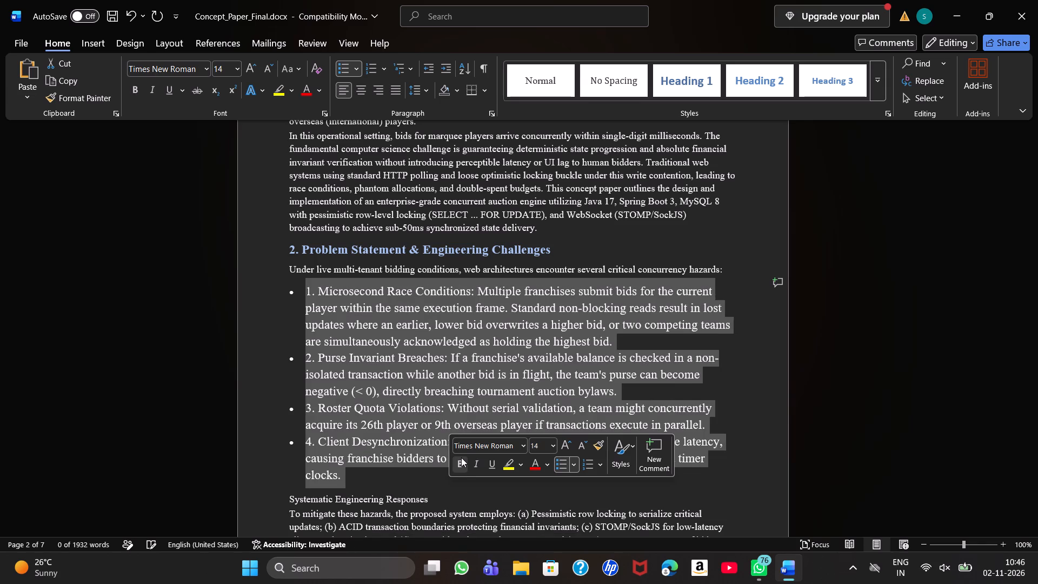
Set the font size of the four numbered concurrency hazard bullets in section 2 to 12.
left_click(555, 448)
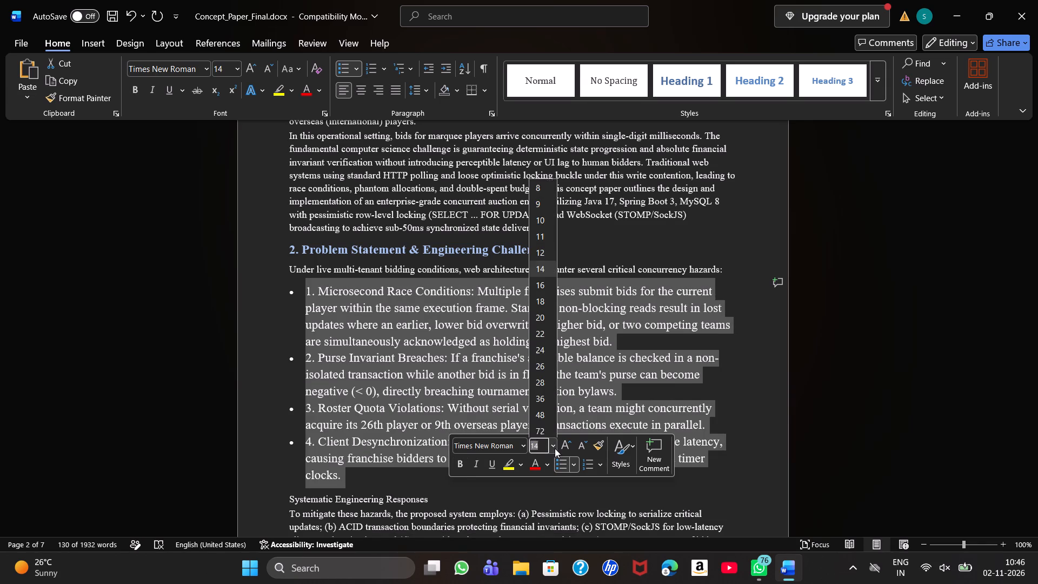
left_click(547, 249)
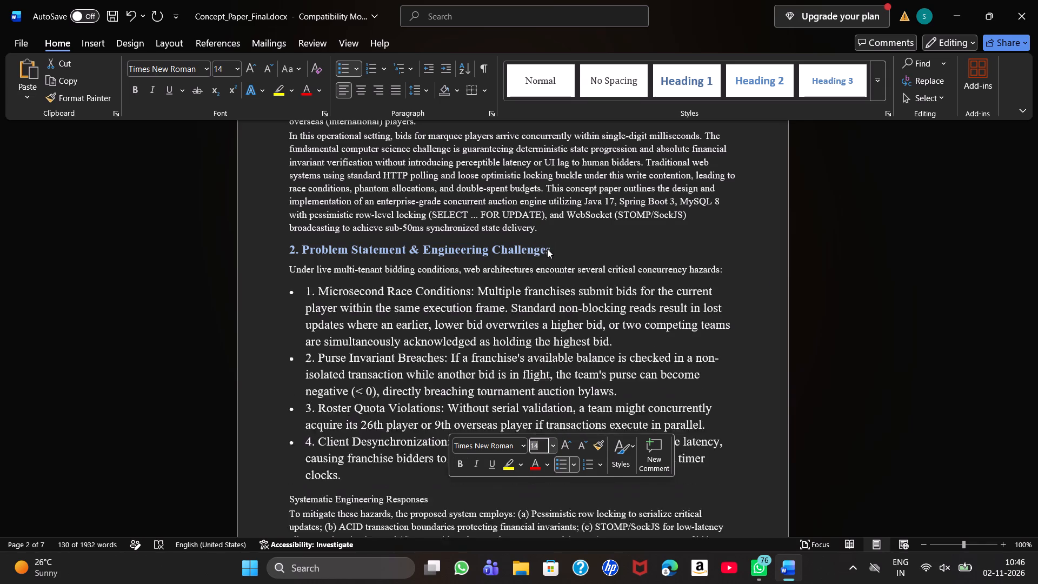
left_click(570, 244)
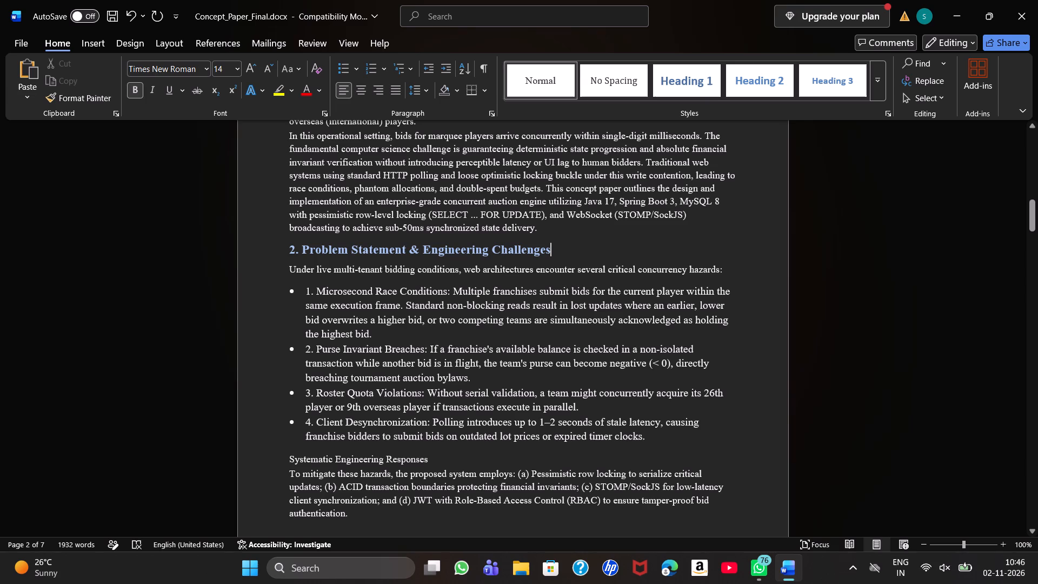
Set the font size of both body paragraphs under "1. Introduction & Background" to 12.
scroll(540, 230, "up", 1)
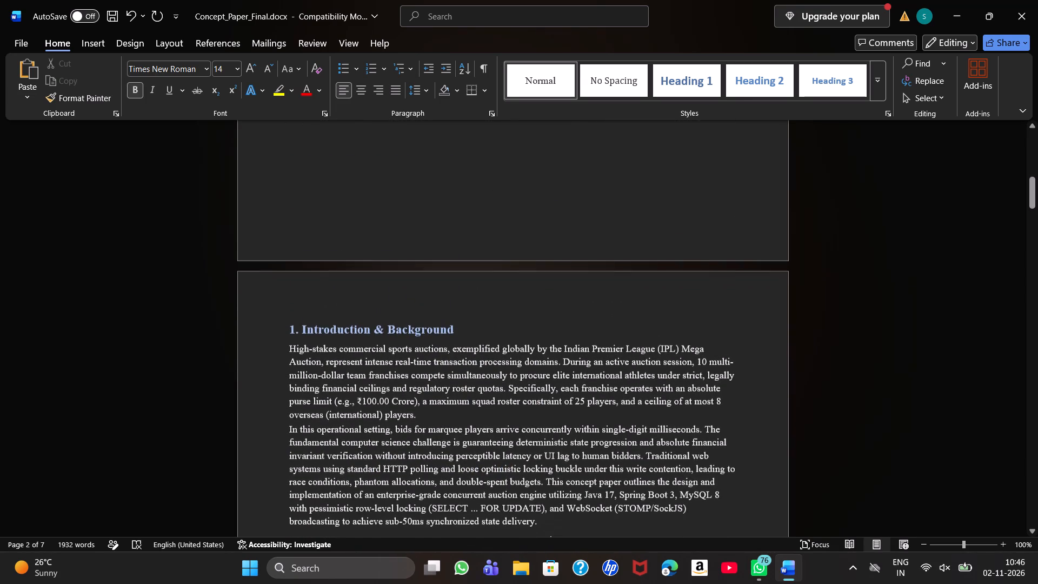
scroll(540, 230, "up", 1)
left_click_drag(285, 341, 562, 519)
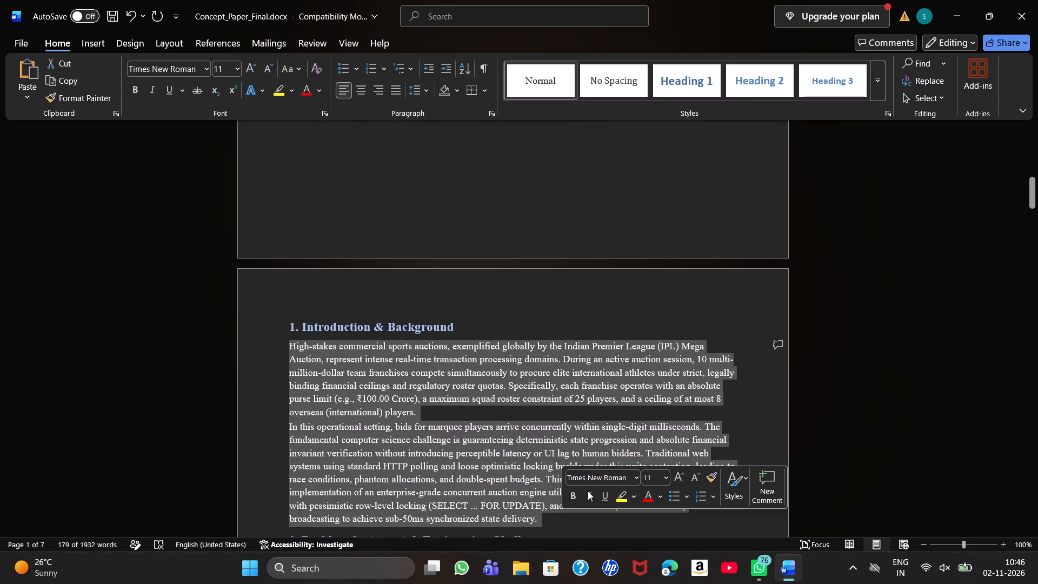
left_click(664, 479)
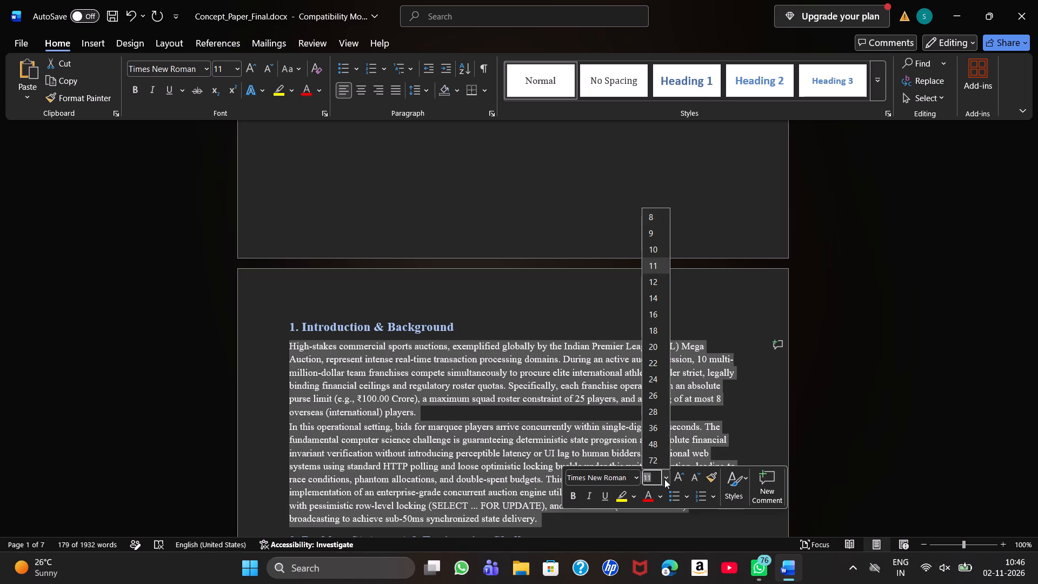
left_click(655, 285)
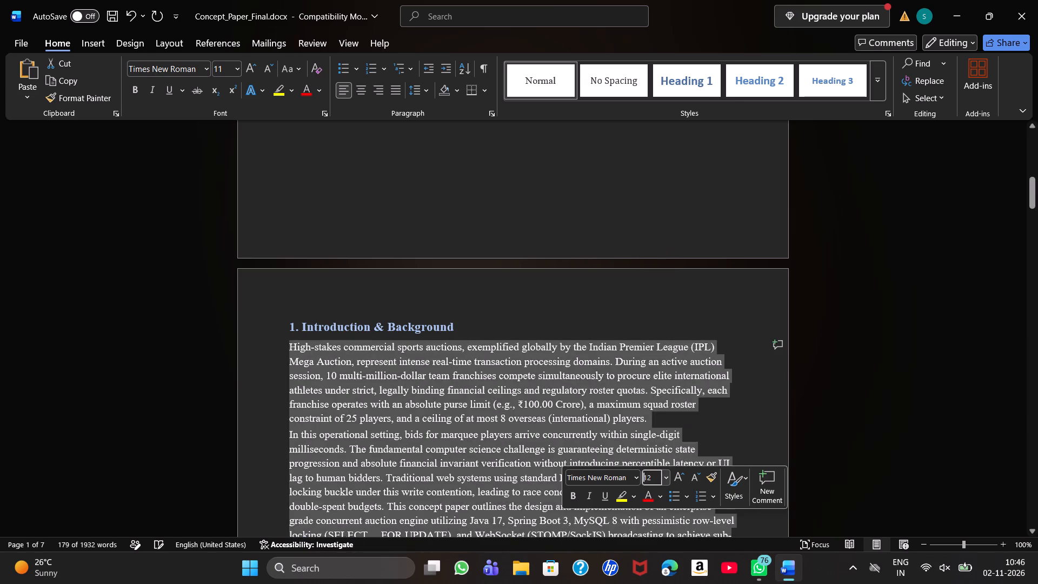
Set the "Systematic Engineering Responses" line and the paragraph below it in section 2 to font size 12.
scroll(682, 286, "down", 2)
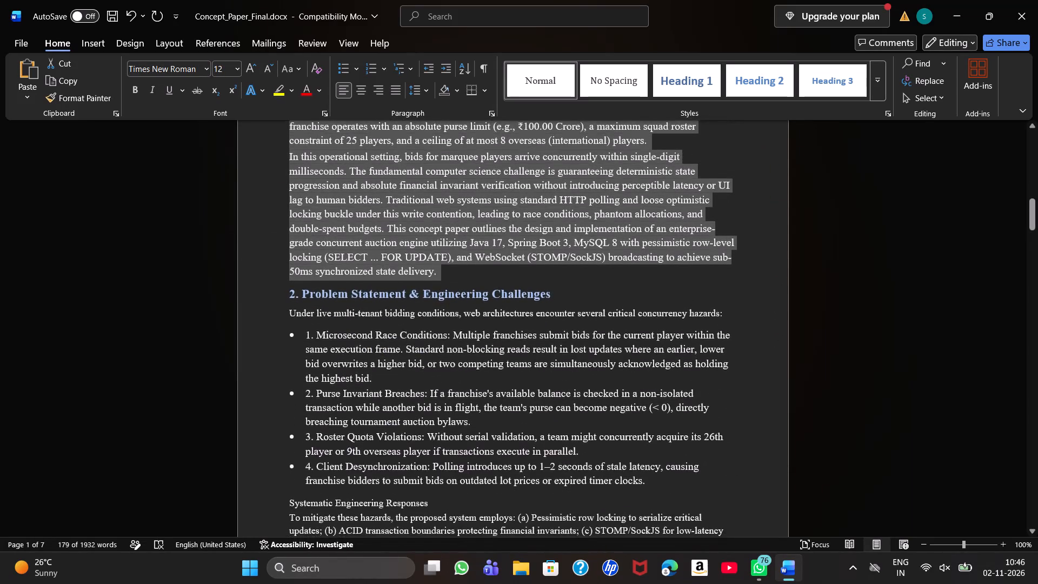
scroll(682, 286, "down", 1)
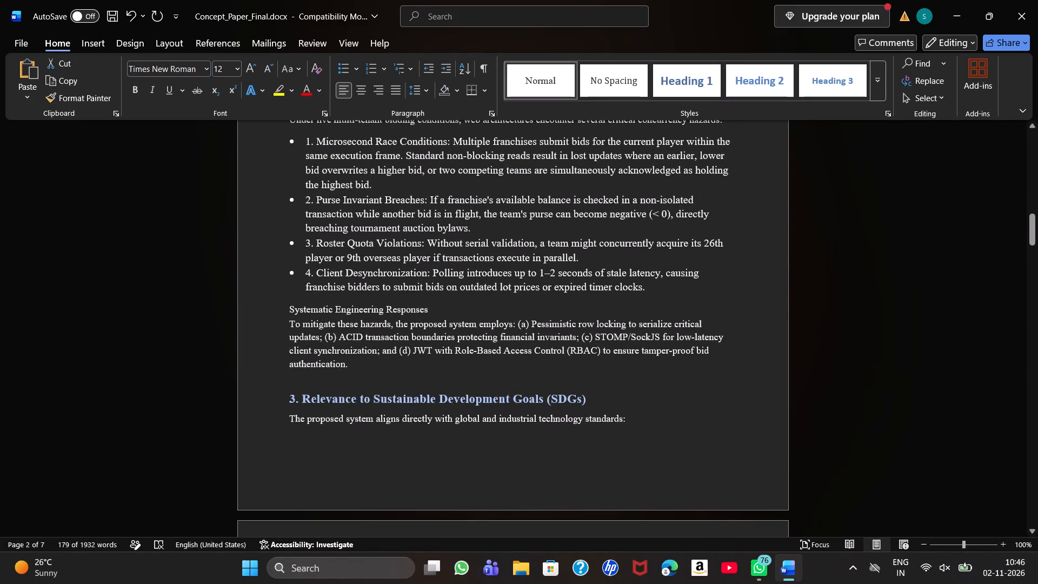
left_click_drag(286, 306, 371, 371)
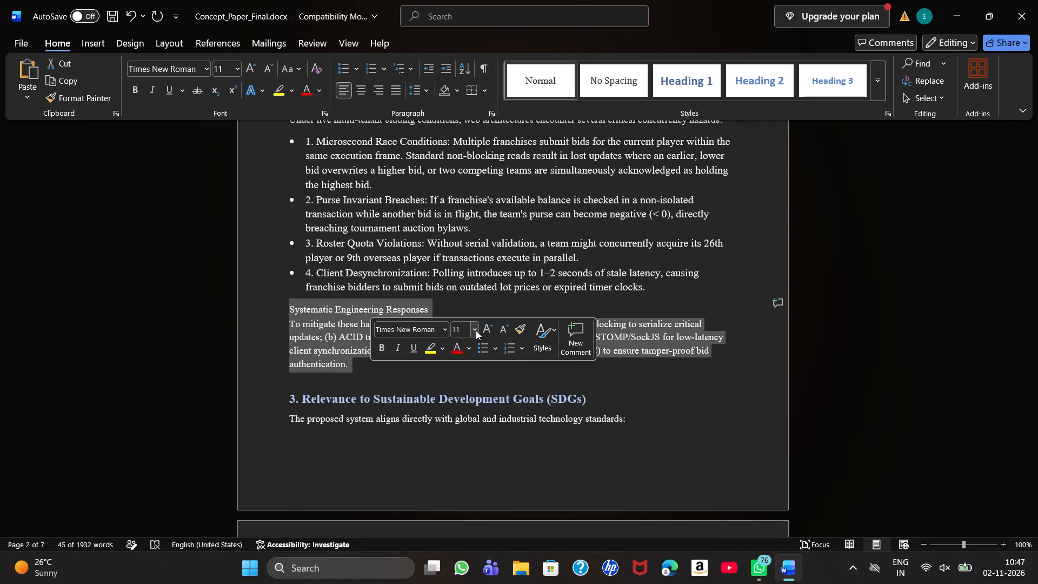
left_click(476, 330)
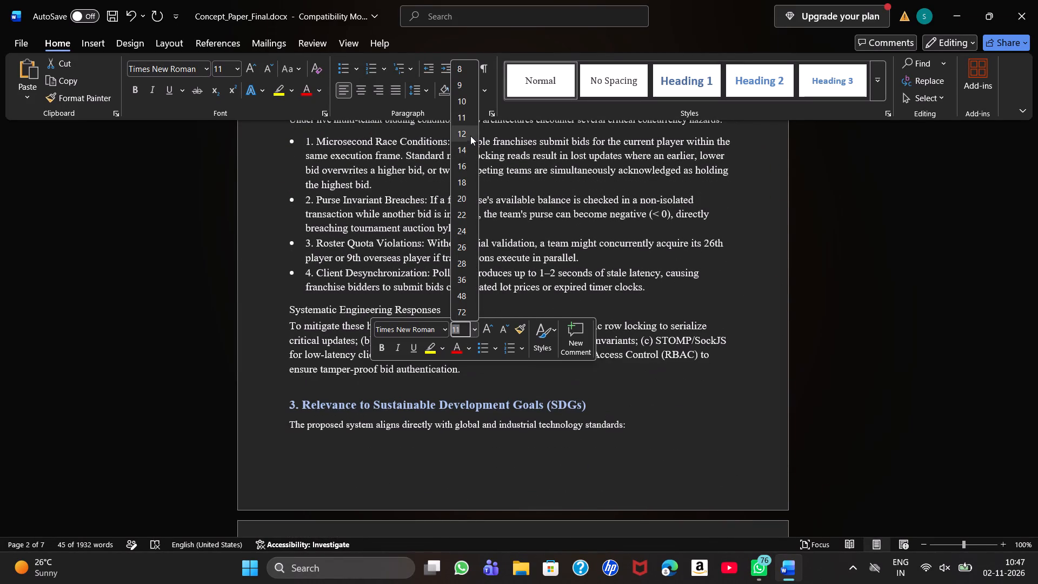
left_click(470, 137)
left_click(555, 368)
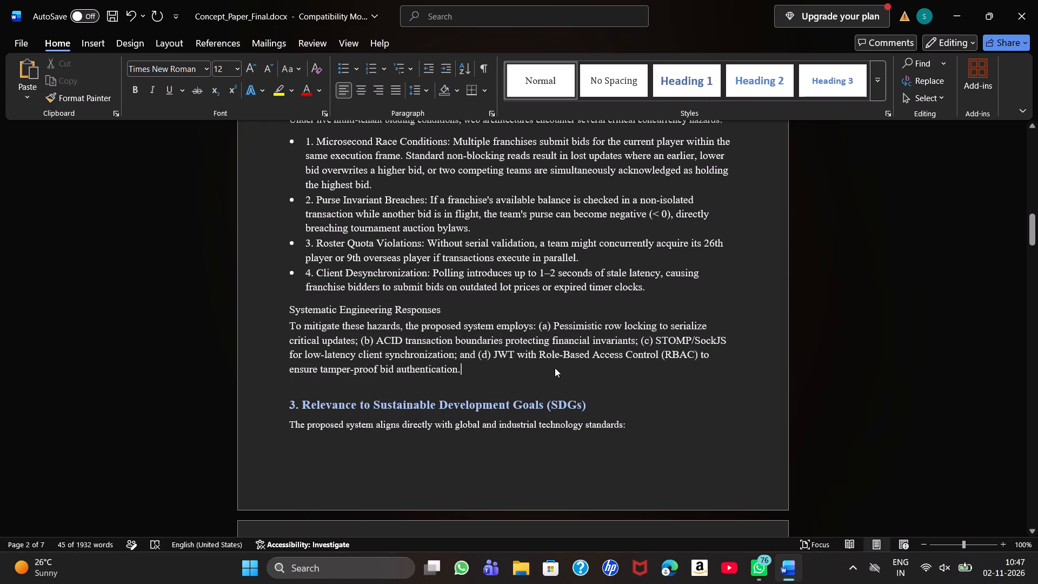
Set the intro line and the SDG 9 and SDG 12 bullets in section 3 to font size 12.
scroll(555, 368, "down", 1)
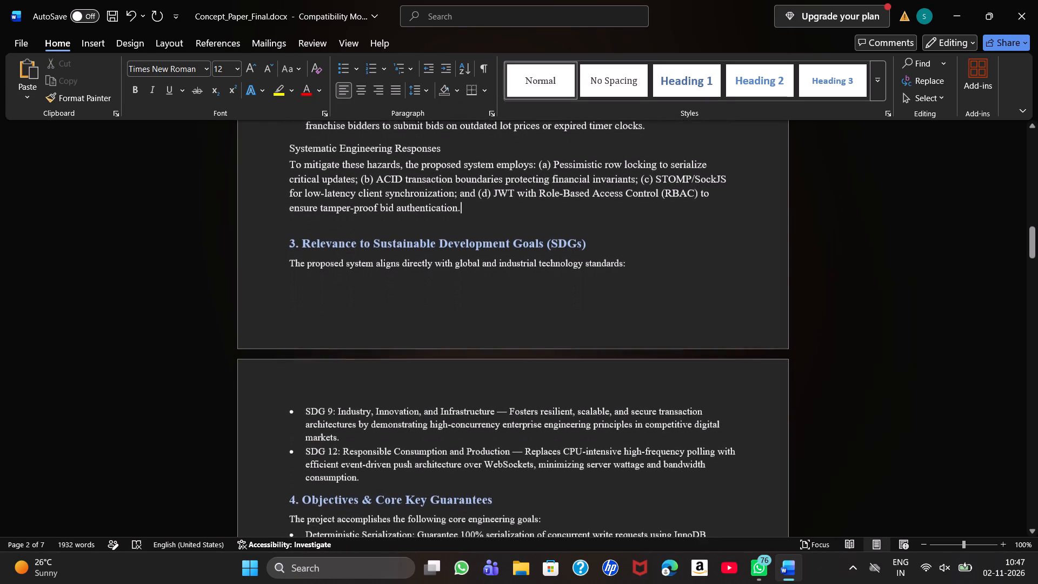
scroll(555, 368, "down", 1)
left_click_drag(287, 248, 477, 462)
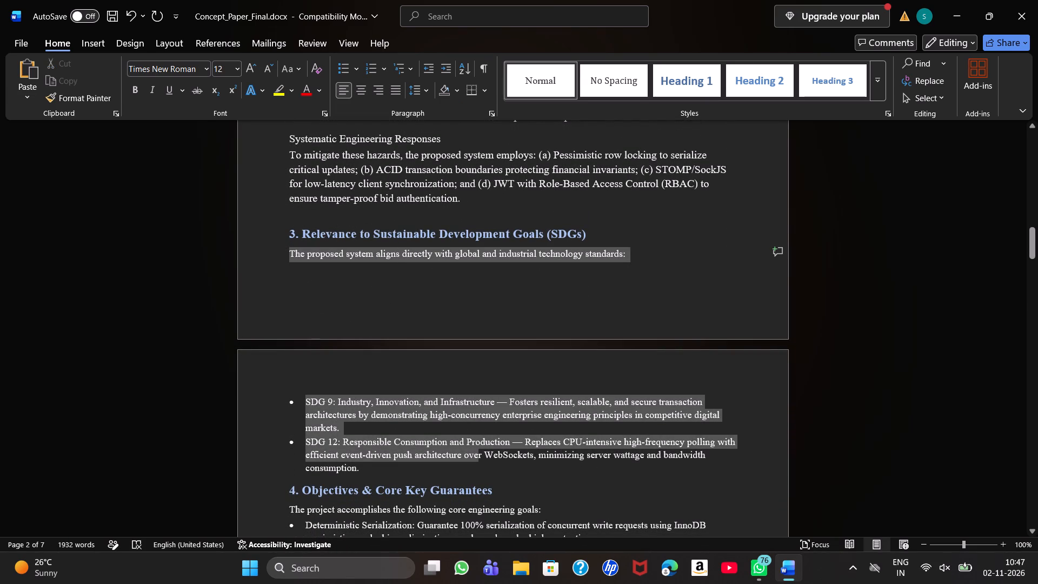
left_click_drag(477, 462, 477, 464)
left_click(581, 421)
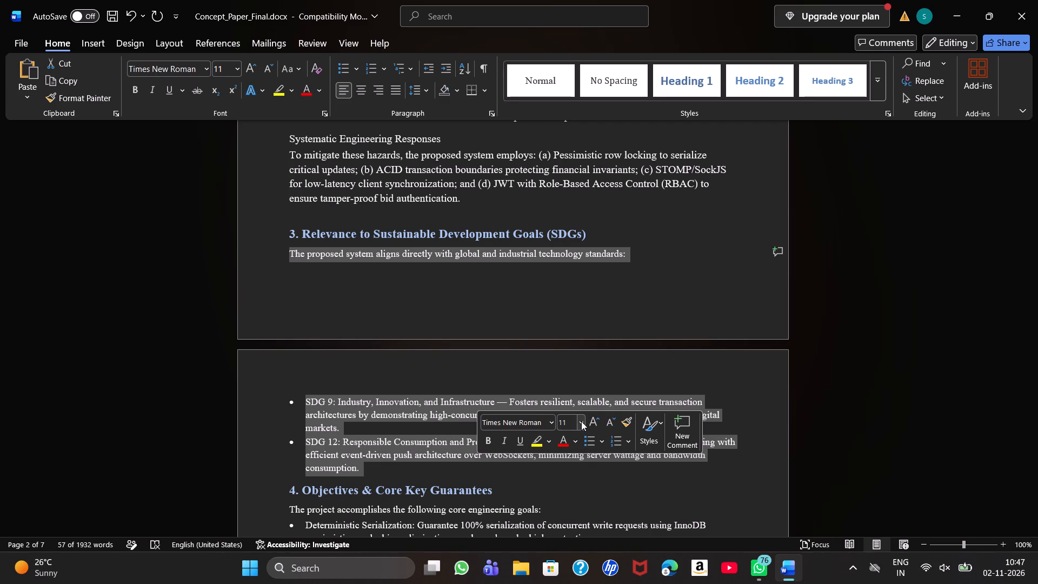
left_click(568, 221)
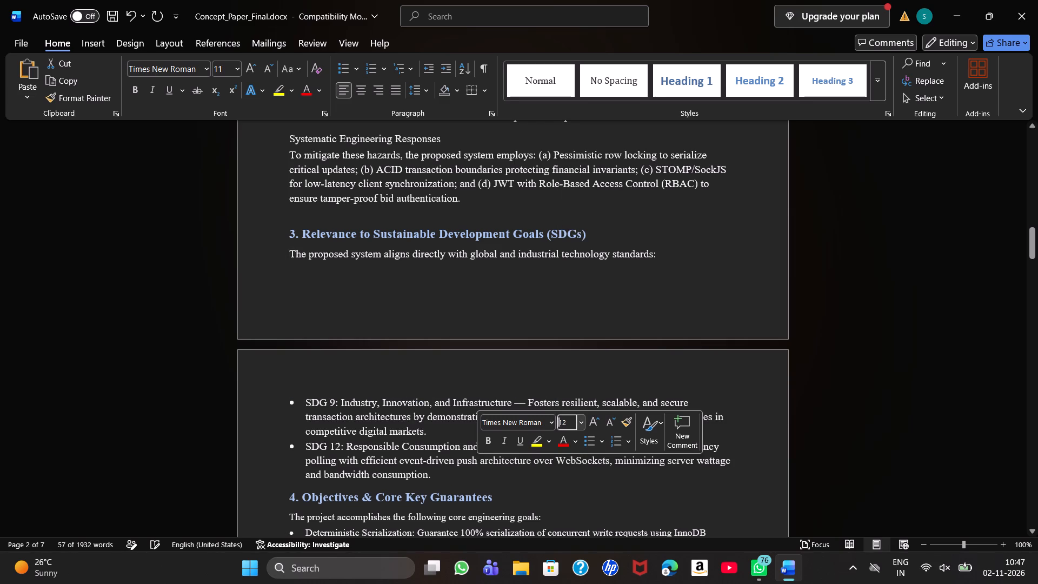
left_click(588, 315)
Set the intro line and all five bullets under "4. Objectives & Core Key Guarantees" to font size 12.
scroll(588, 315, "down", 1)
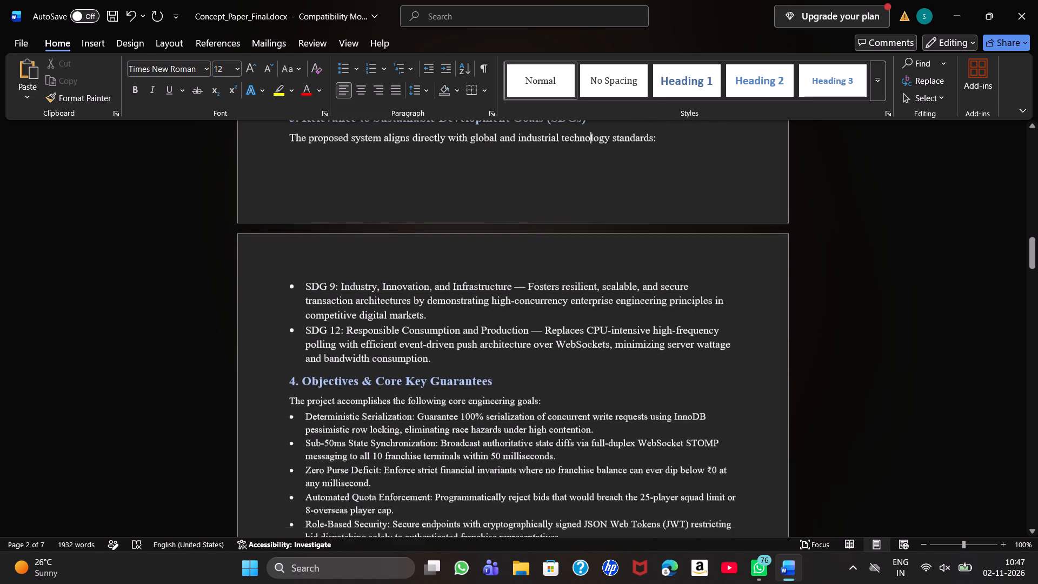
scroll(588, 315, "down", 1)
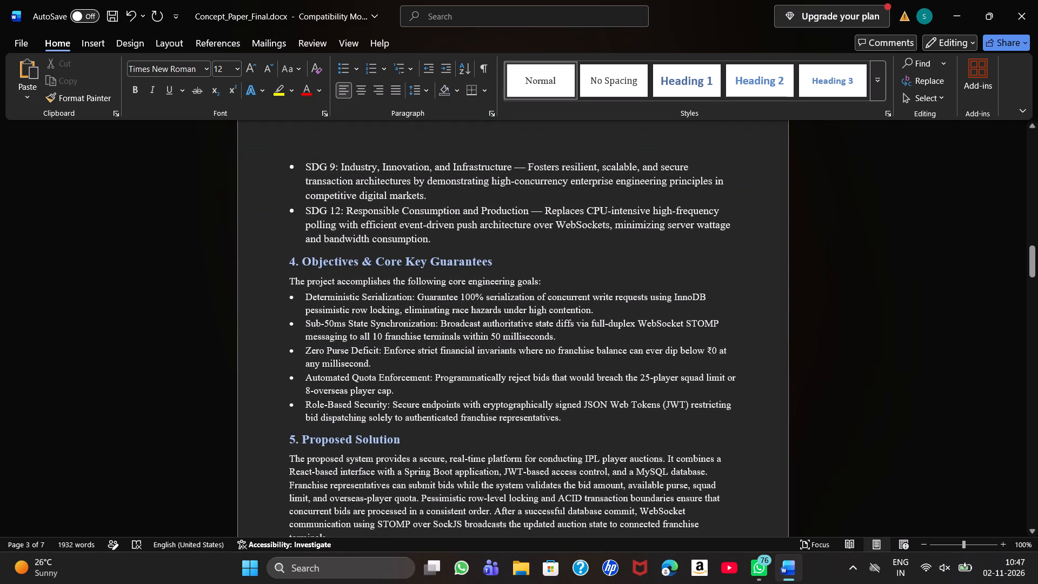
left_click_drag(289, 281, 449, 432)
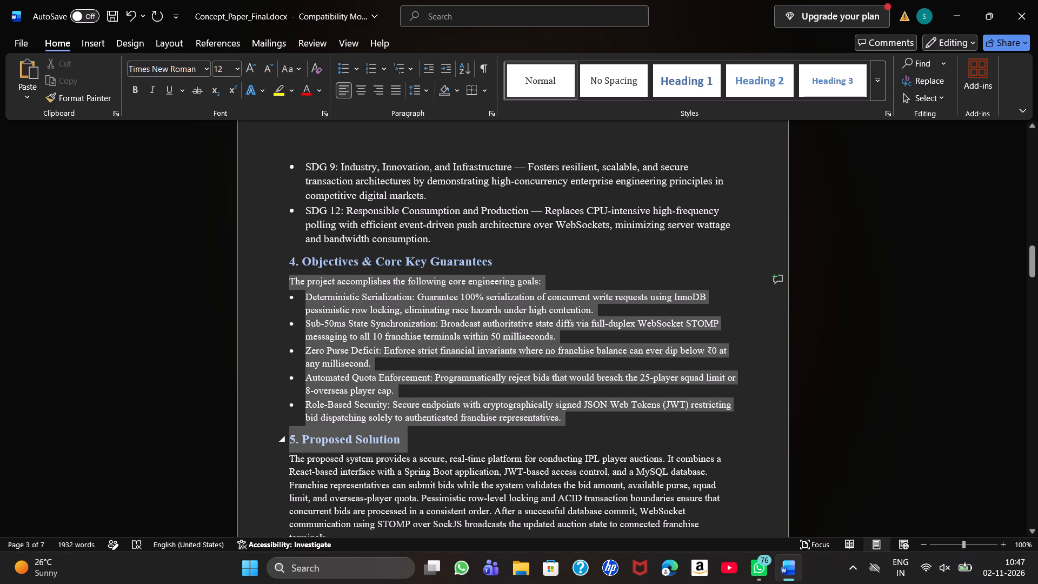
left_click_drag(449, 432, 593, 416)
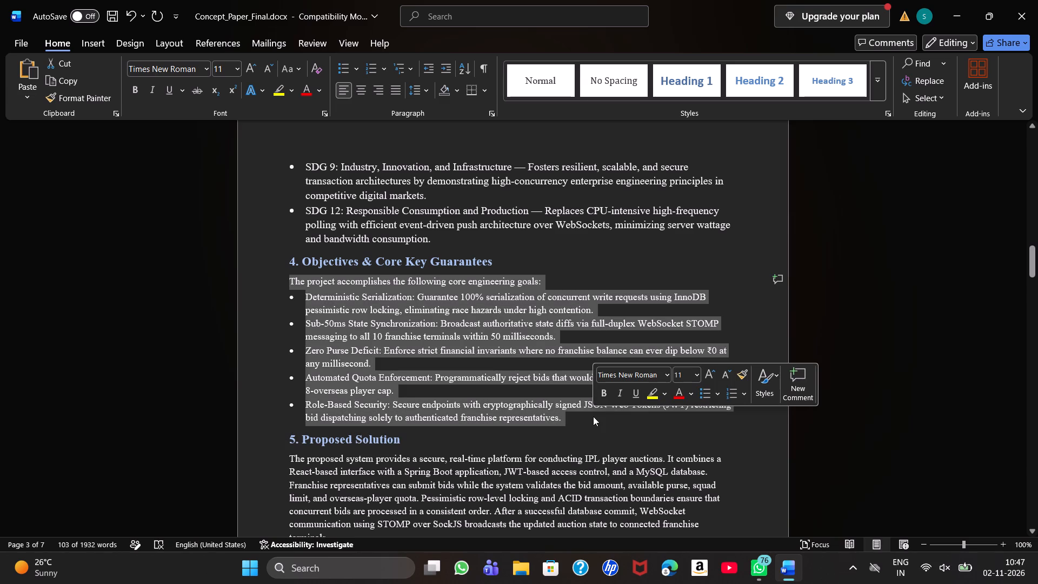
left_click(691, 379)
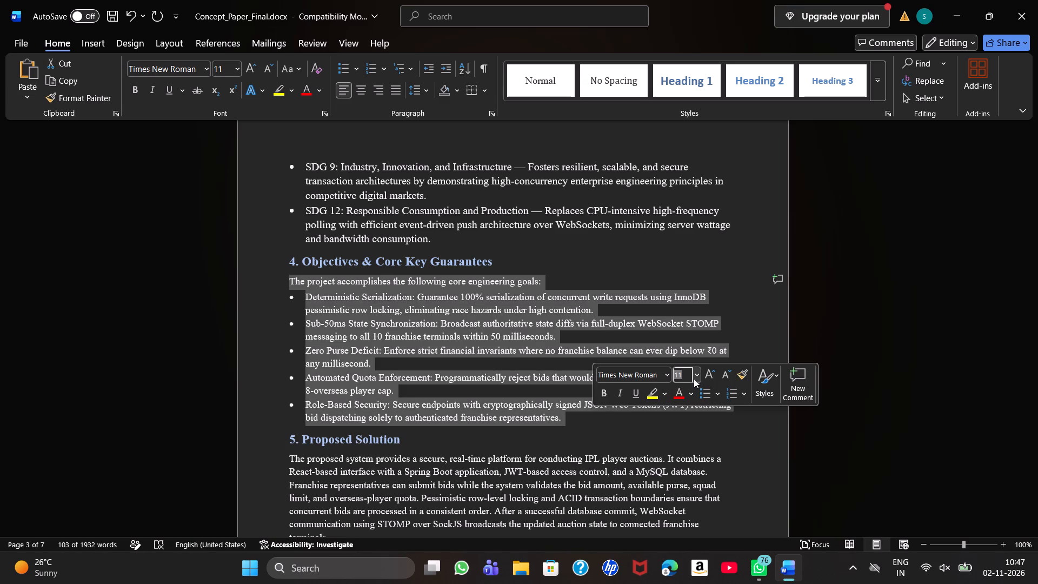
left_click(697, 376)
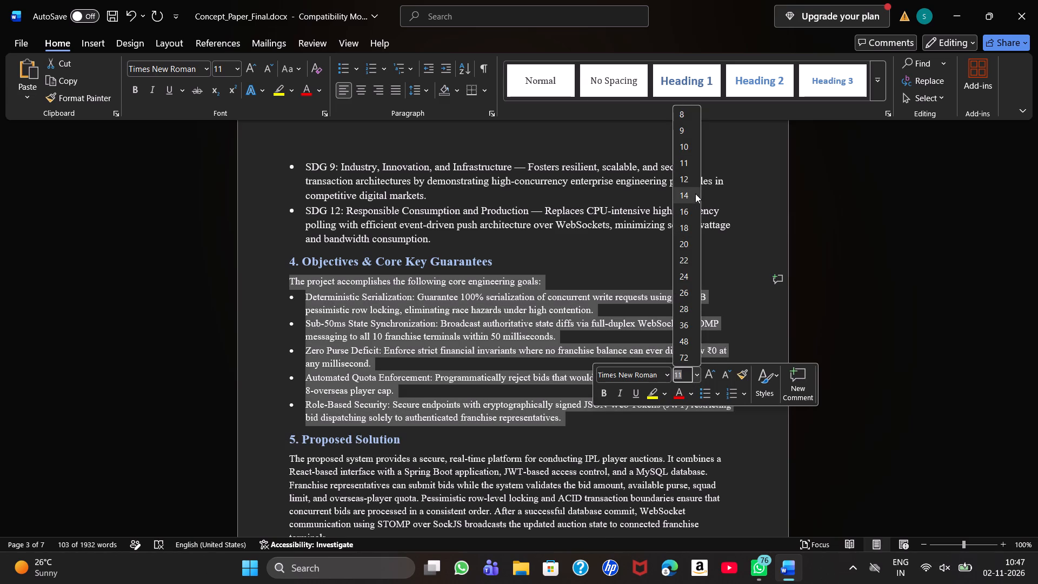
left_click(691, 175)
left_click(689, 251)
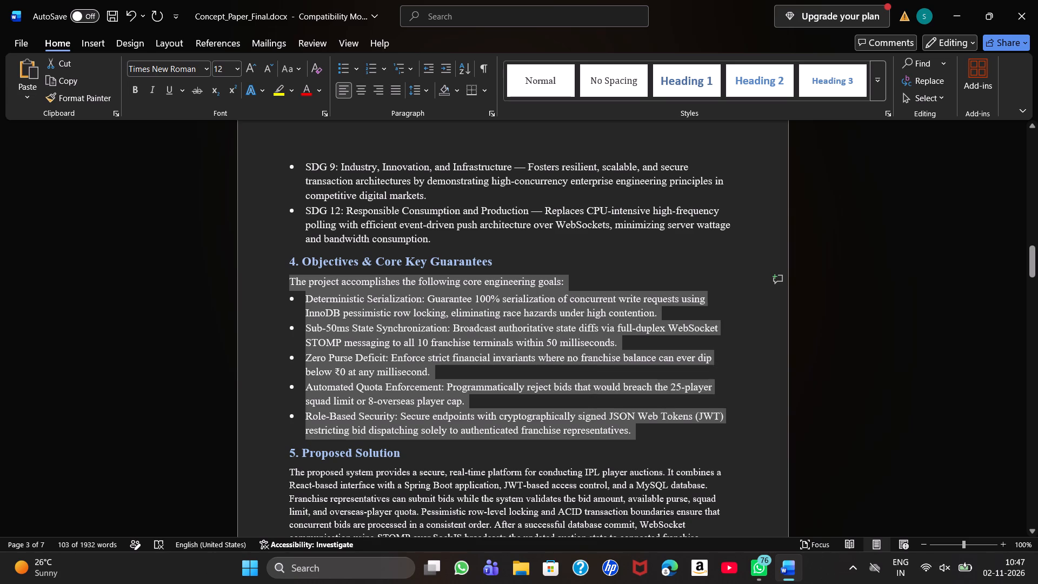
Set the body paragraph under "5. Proposed Solution" to font size 12.
scroll(689, 251, "down", 1)
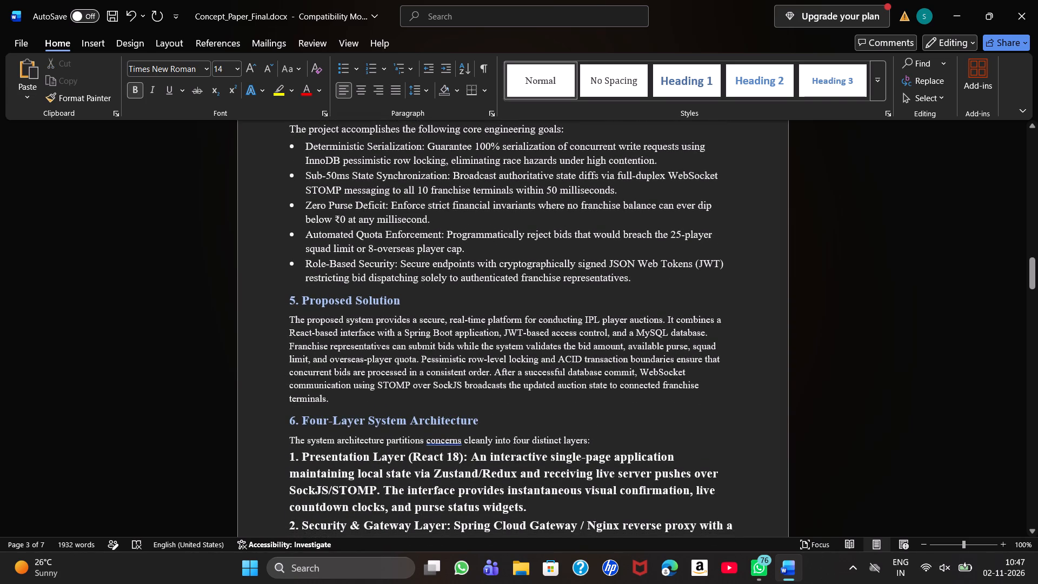
left_click_drag(289, 316, 373, 397)
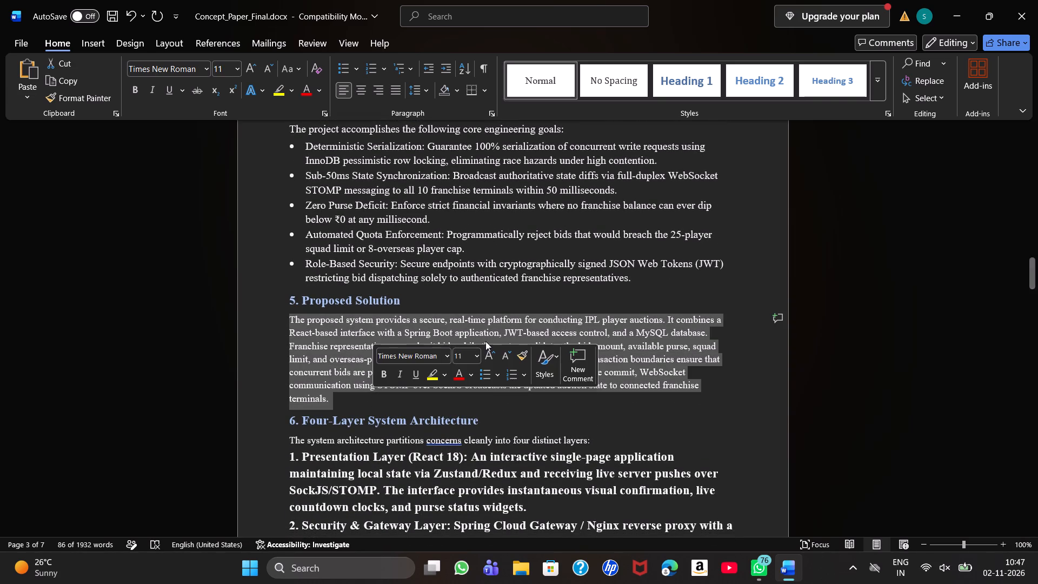
left_click(477, 352)
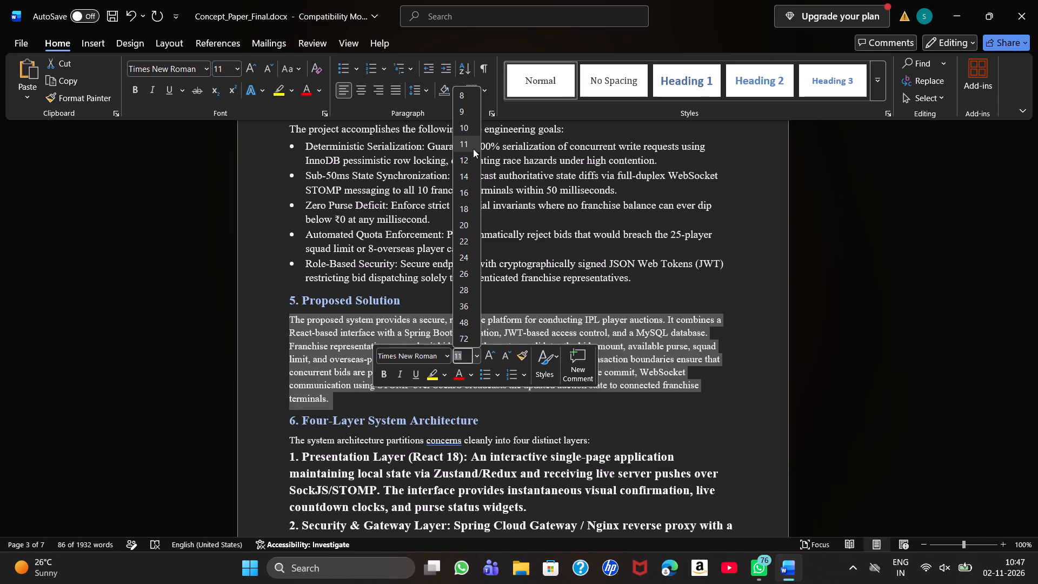
left_click(467, 160)
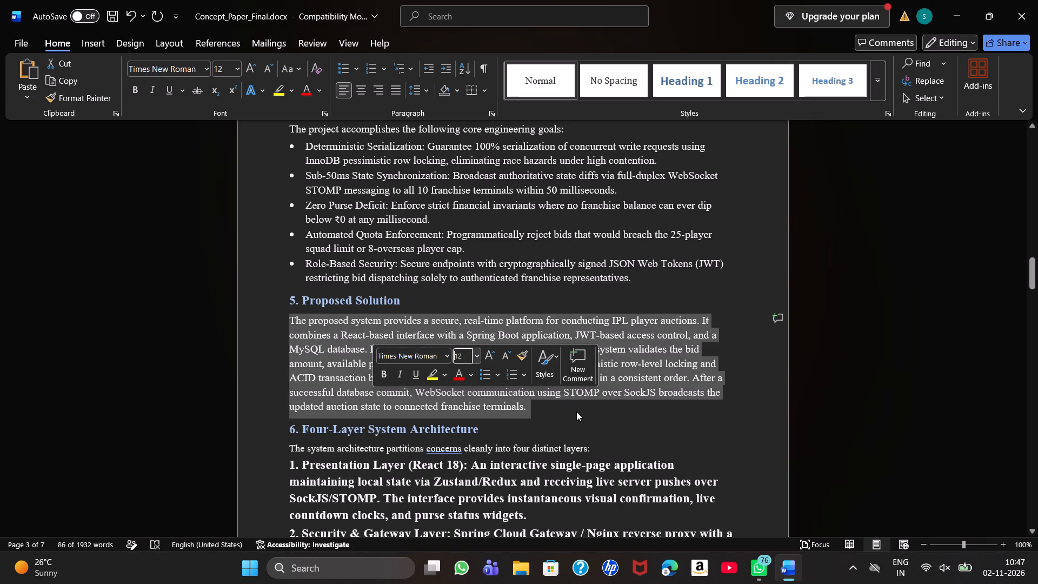
left_click(576, 412)
Set the intro sentence under "6. Four-Layer System Architecture" to font size 12.
scroll(576, 412, "down", 1)
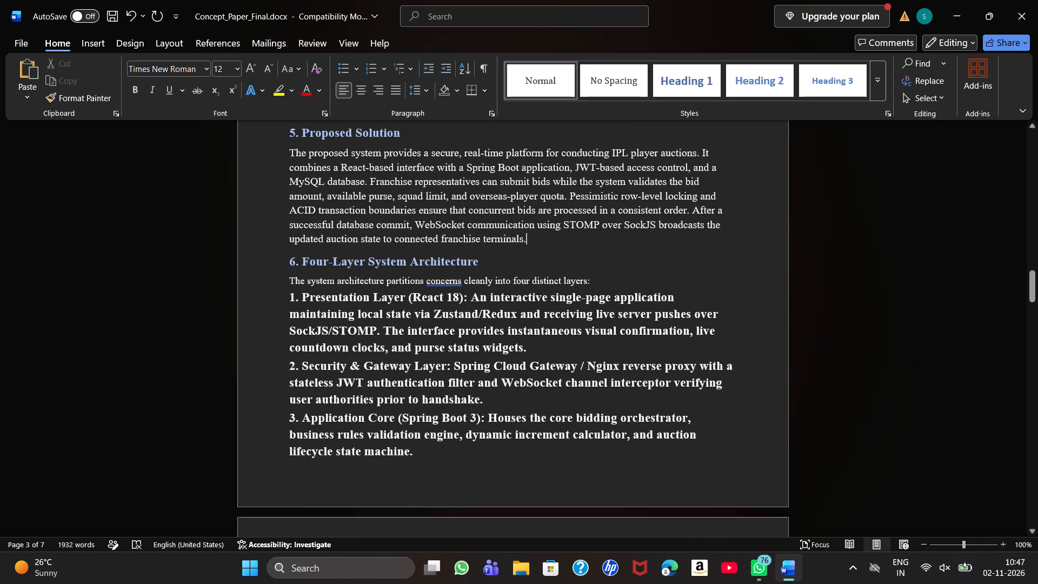
left_click_drag(594, 278, 543, 267)
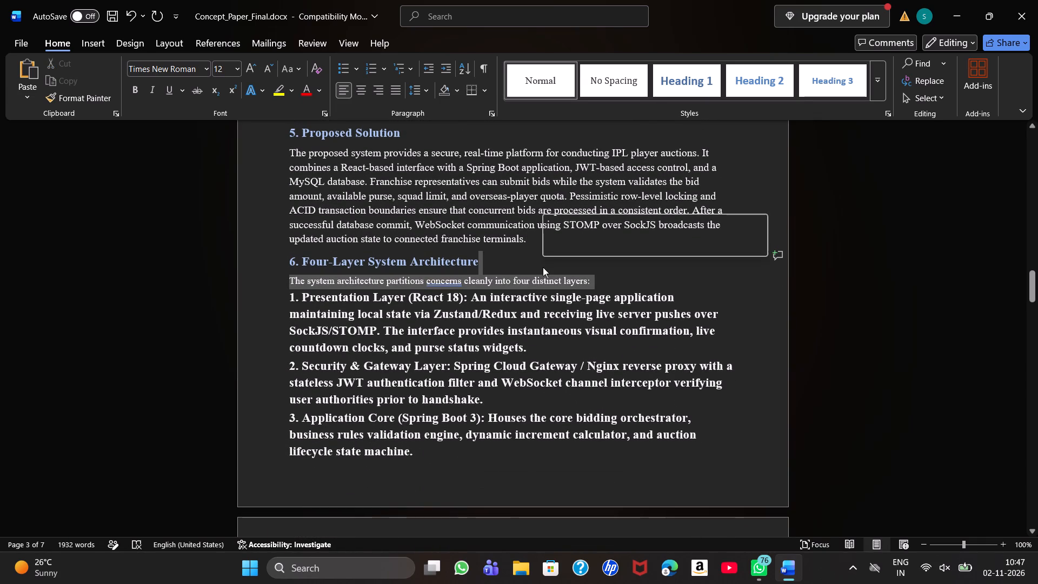
left_click(648, 227)
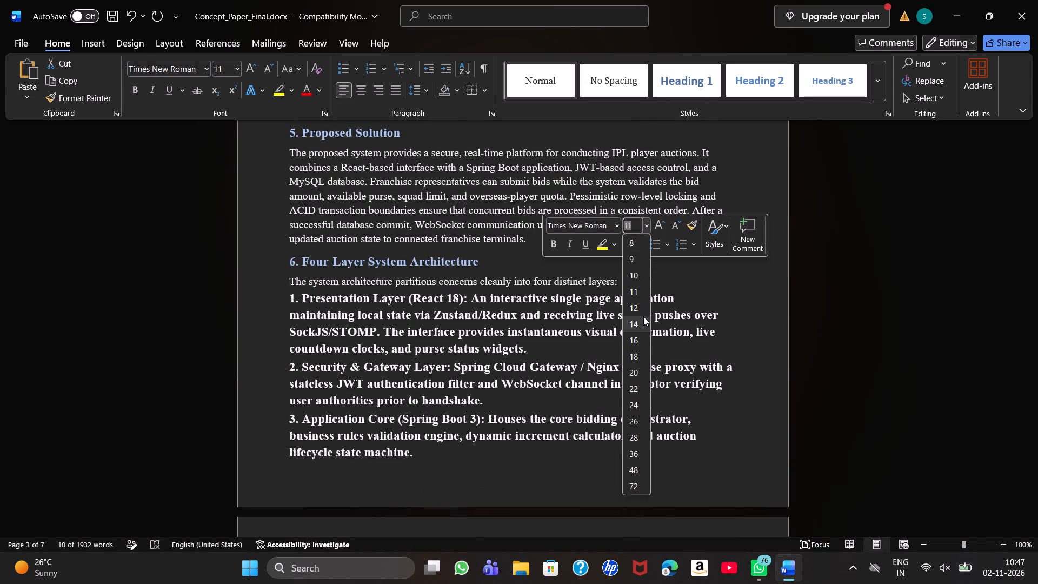
left_click(643, 307)
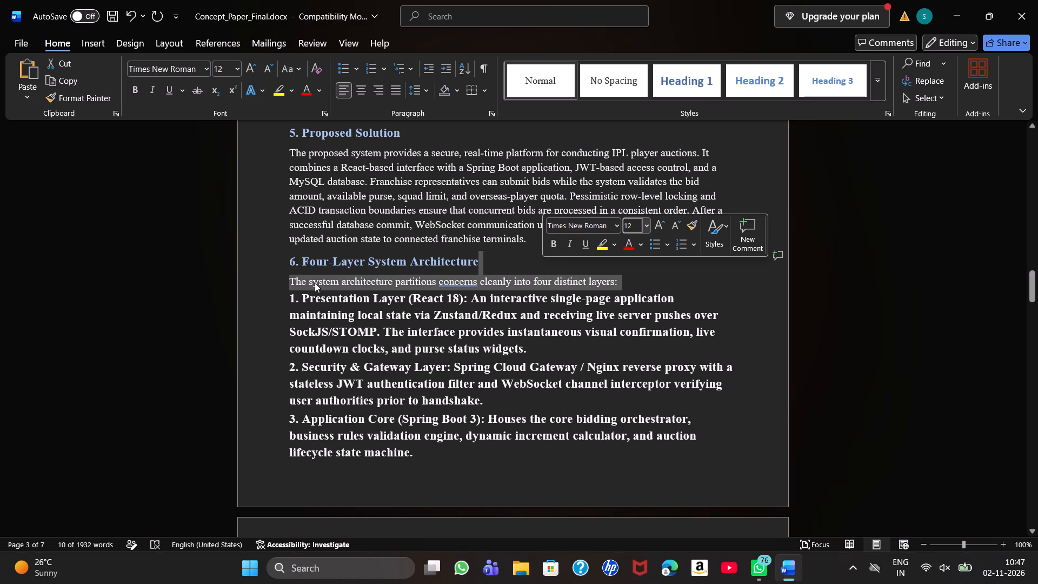
Remove bold from the Presentation, Security & Gateway and Application Core layer paragraphs in section 6 and set their font size to 12.
left_click_drag(289, 298, 421, 473)
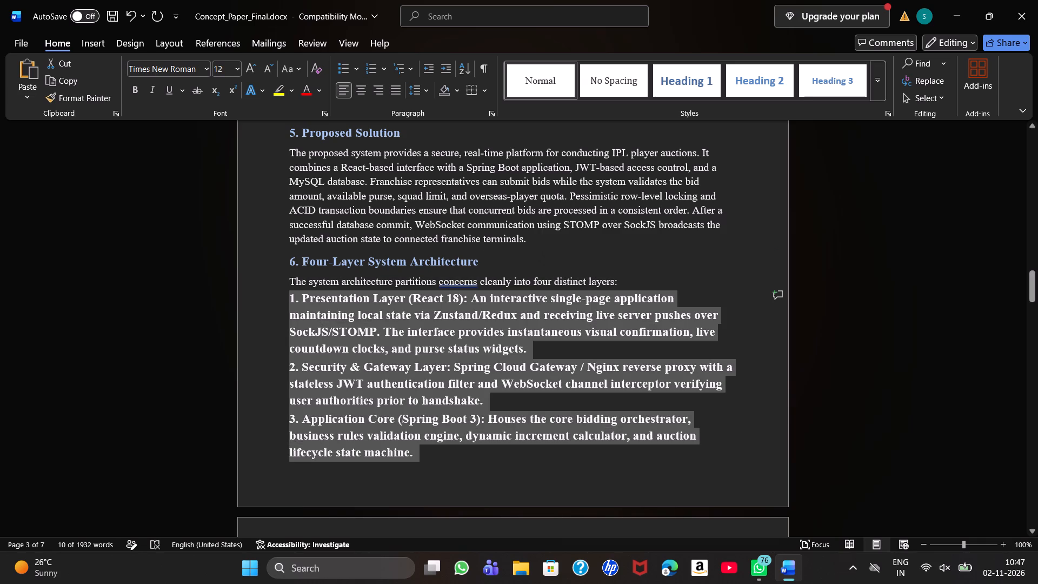
left_click_drag(421, 473, 426, 481)
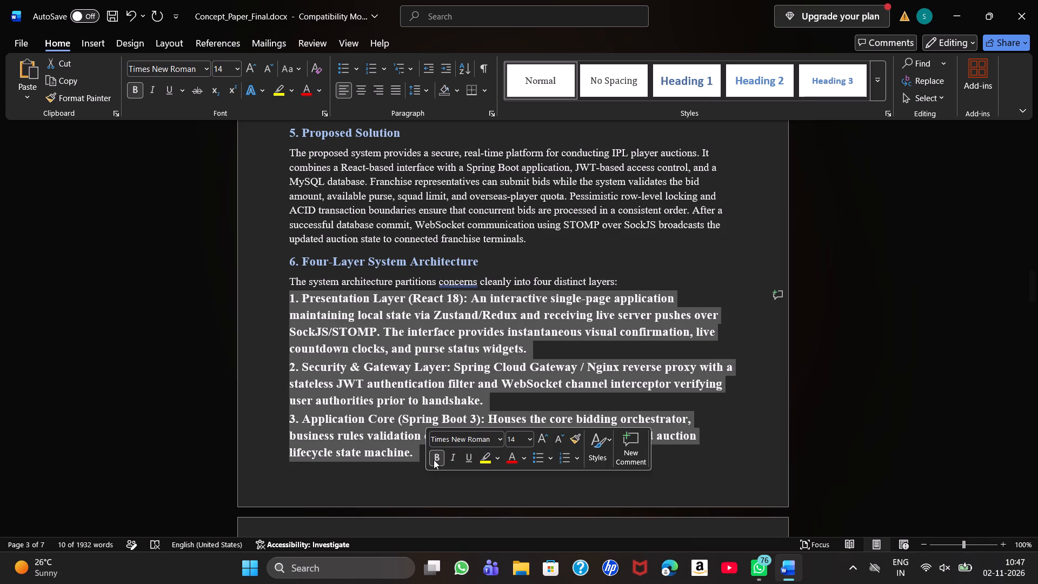
left_click(434, 460)
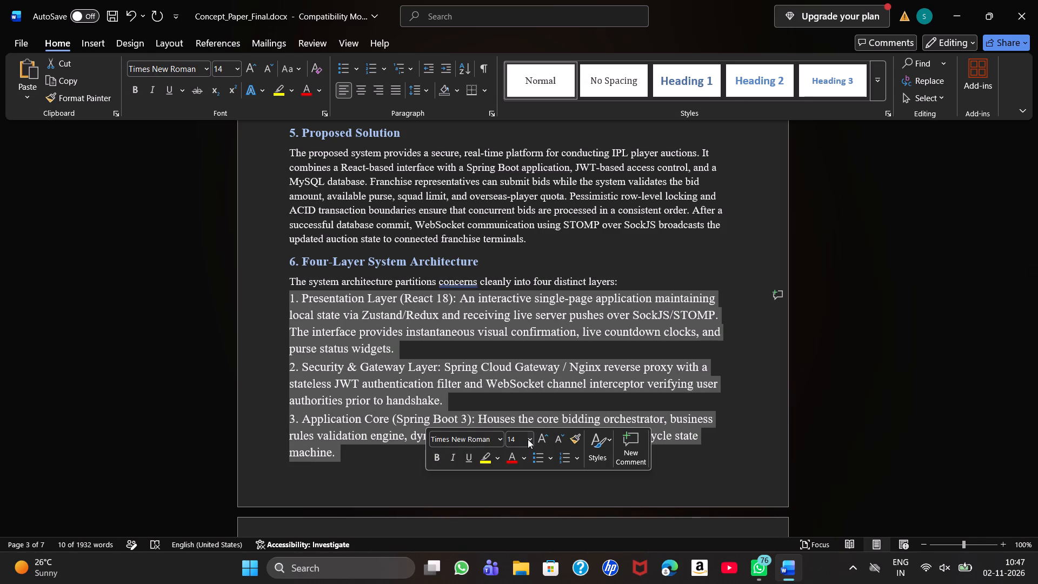
left_click(528, 439)
left_click(525, 241)
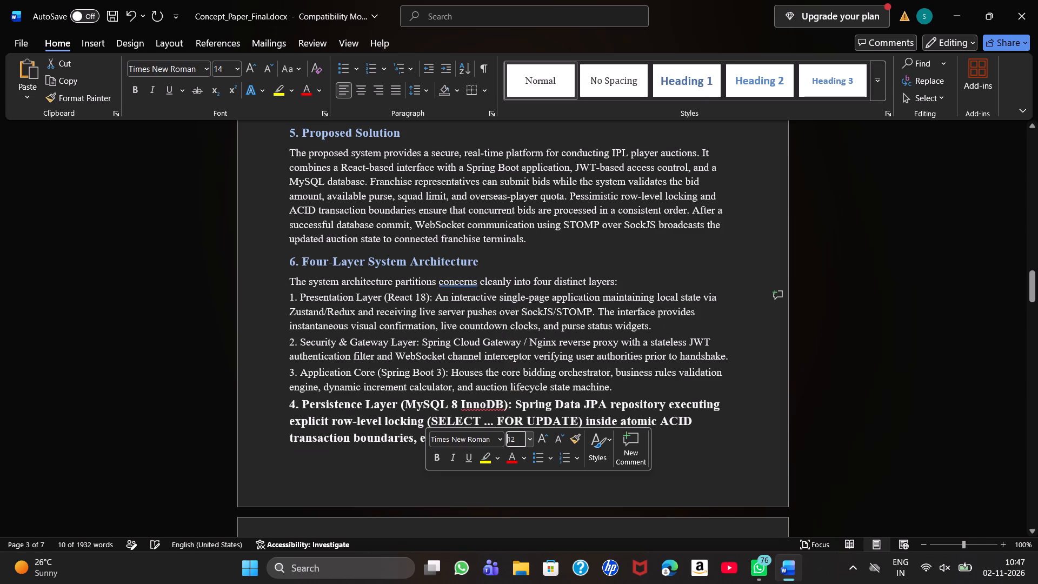
Set the Persistence Layer paragraph in section 6 to font size 12 and remove its bold formatting.
left_click(709, 430)
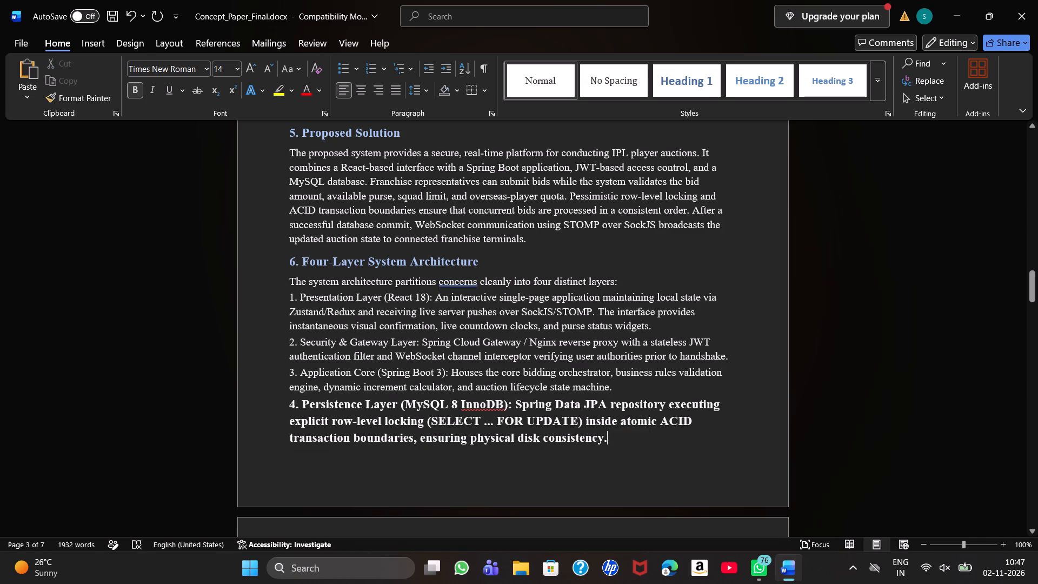
left_click_drag(629, 389, 638, 457)
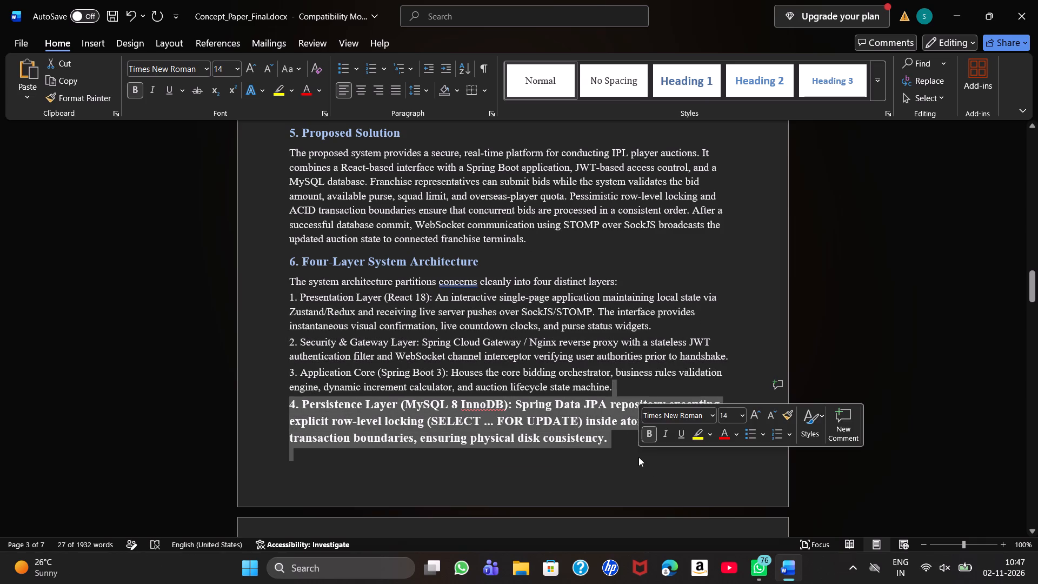
left_click(744, 417)
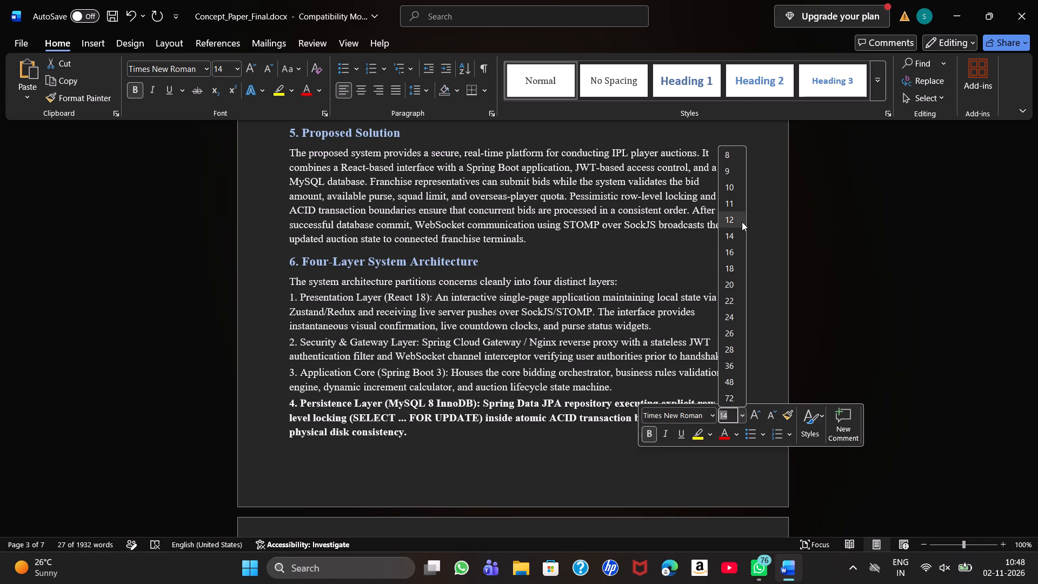
left_click(742, 222)
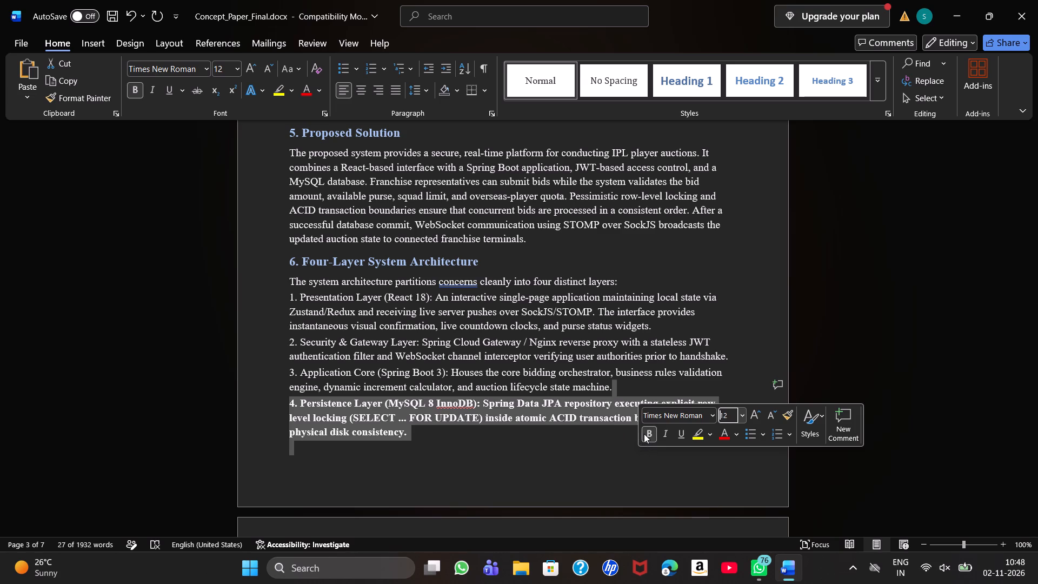
left_click(644, 434)
left_click(543, 461)
Set all text under "7. Database Design & Bidding Engine Mechanics", including the entity bullets and locking analysis, to font size 12.
scroll(543, 461, "down", 1)
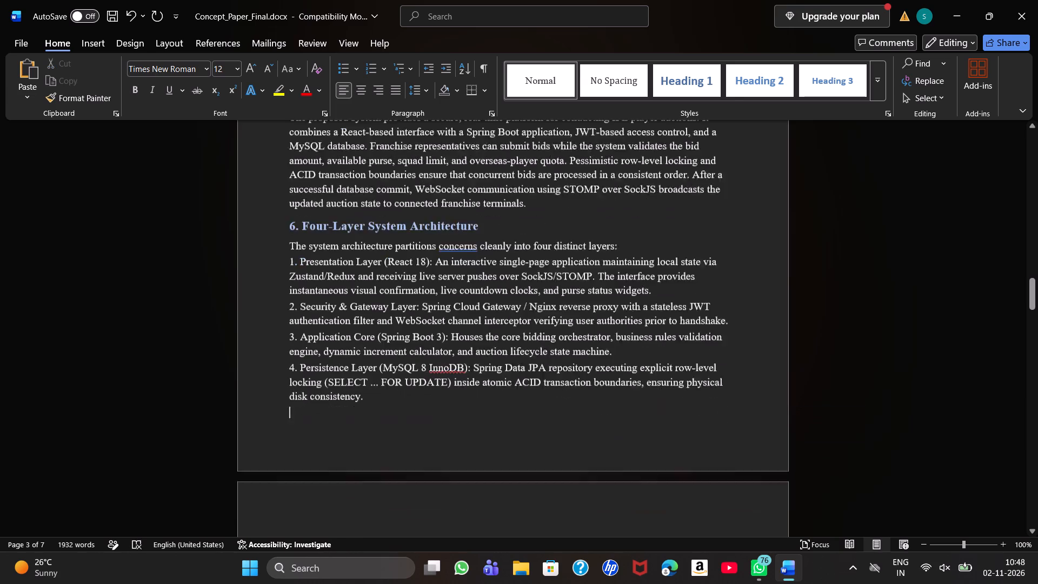
scroll(543, 461, "down", 2)
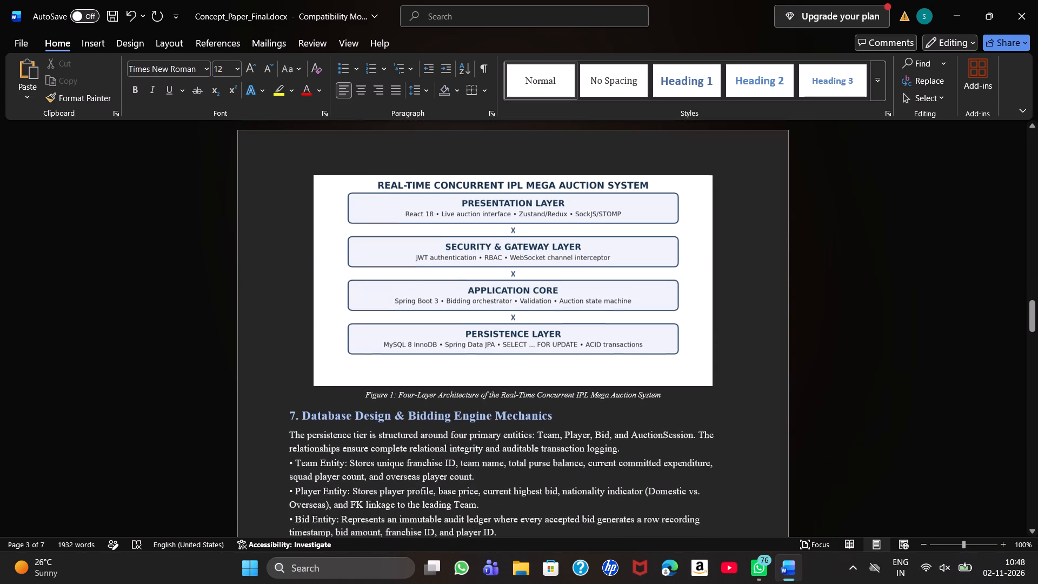
scroll(543, 461, "down", 1)
scroll(444, 468, "down", 1)
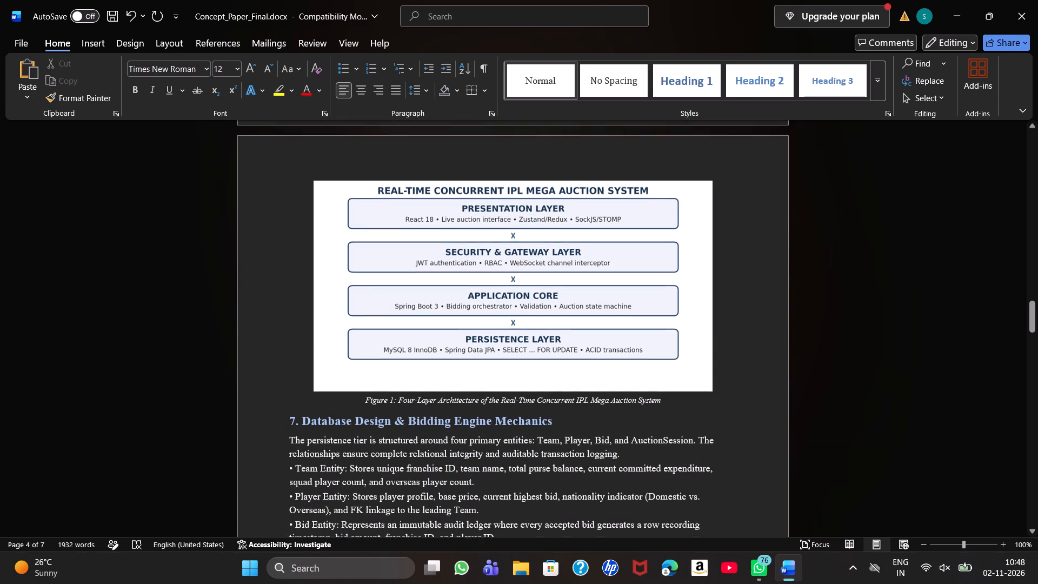
scroll(444, 468, "down", 1)
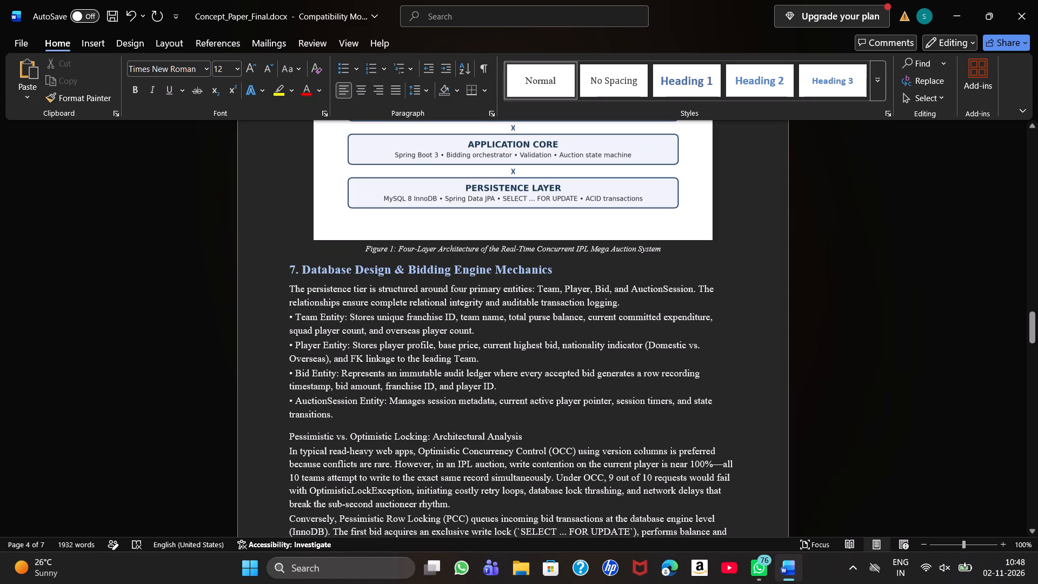
left_click_drag(288, 284, 477, 532)
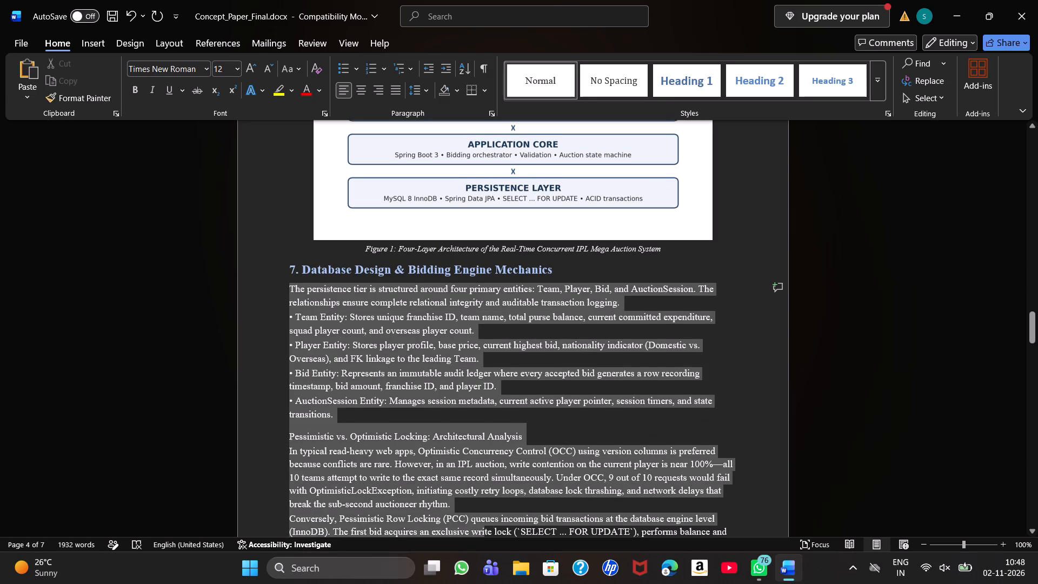
left_click_drag(477, 532, 465, 496)
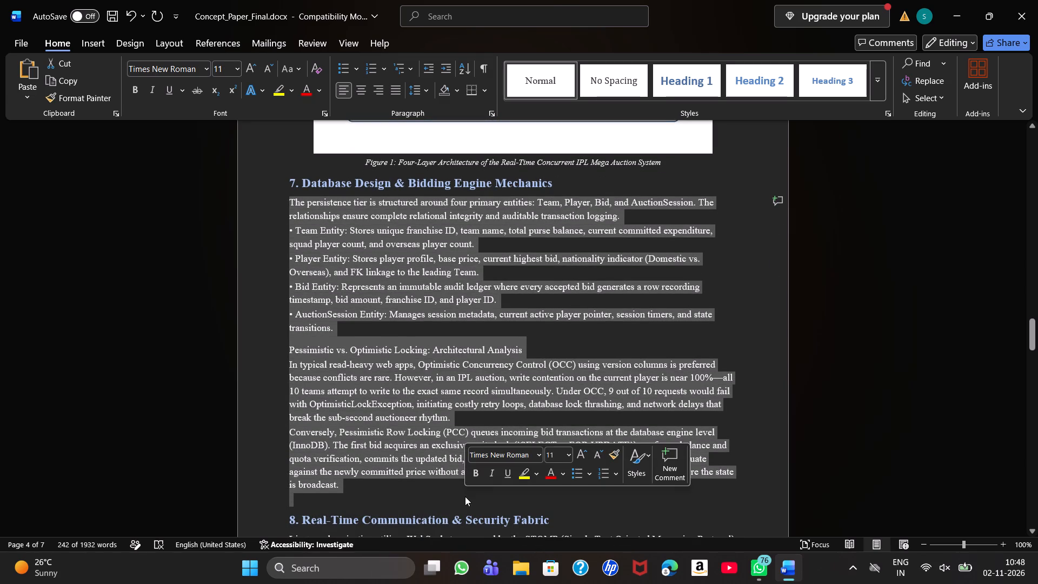
left_click(567, 455)
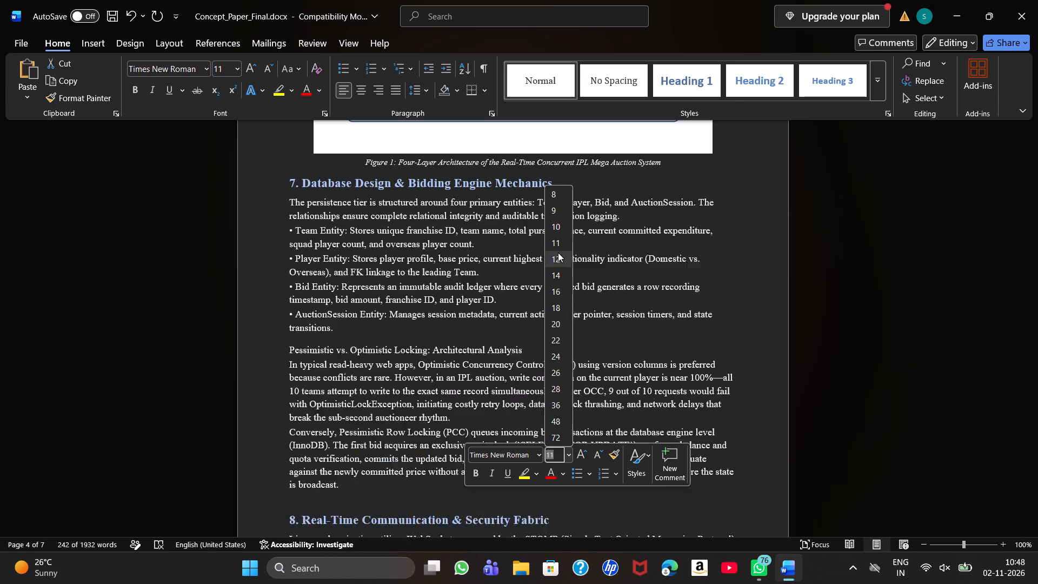
left_click(561, 259)
left_click(660, 346)
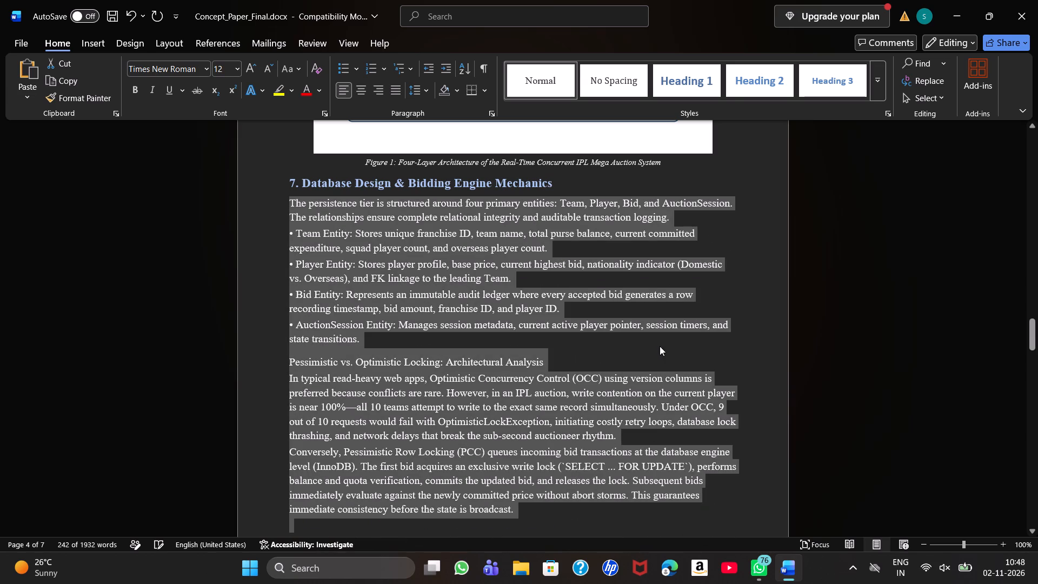
Set all six entries under "13. References" to font size 12.
scroll(633, 363, "down", 1)
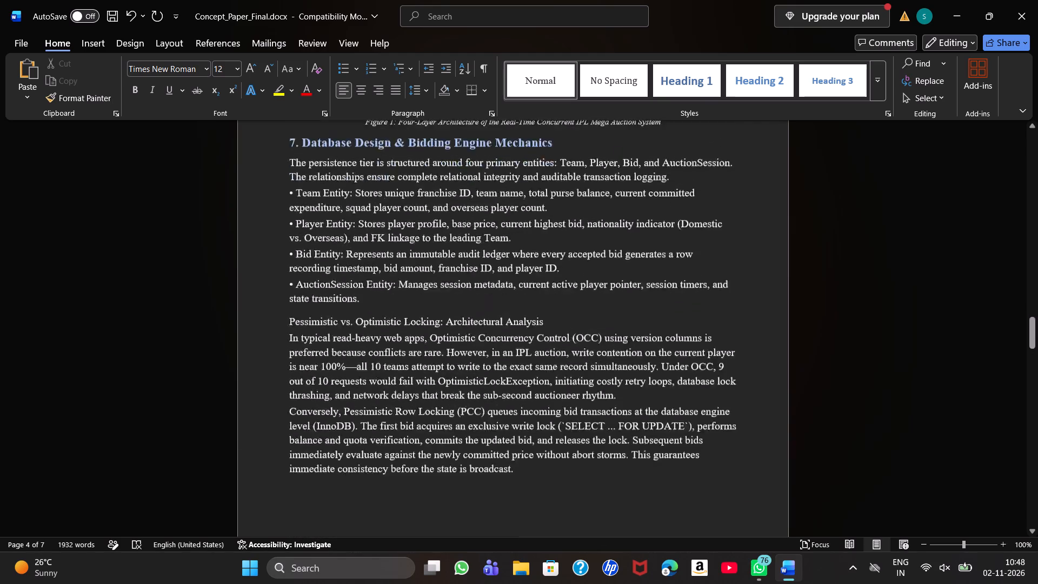
scroll(633, 363, "down", 1)
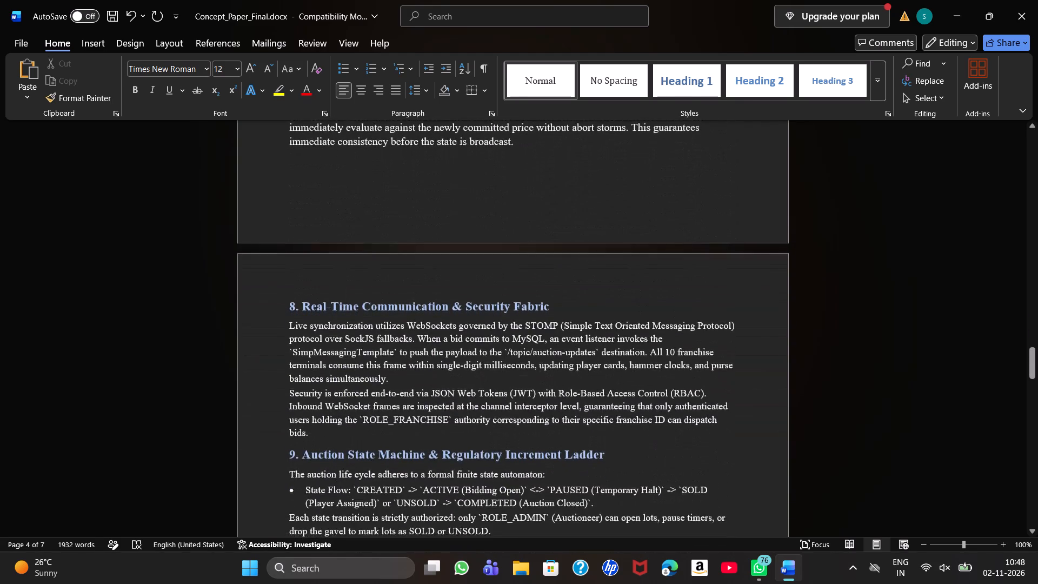
scroll(633, 363, "down", 1)
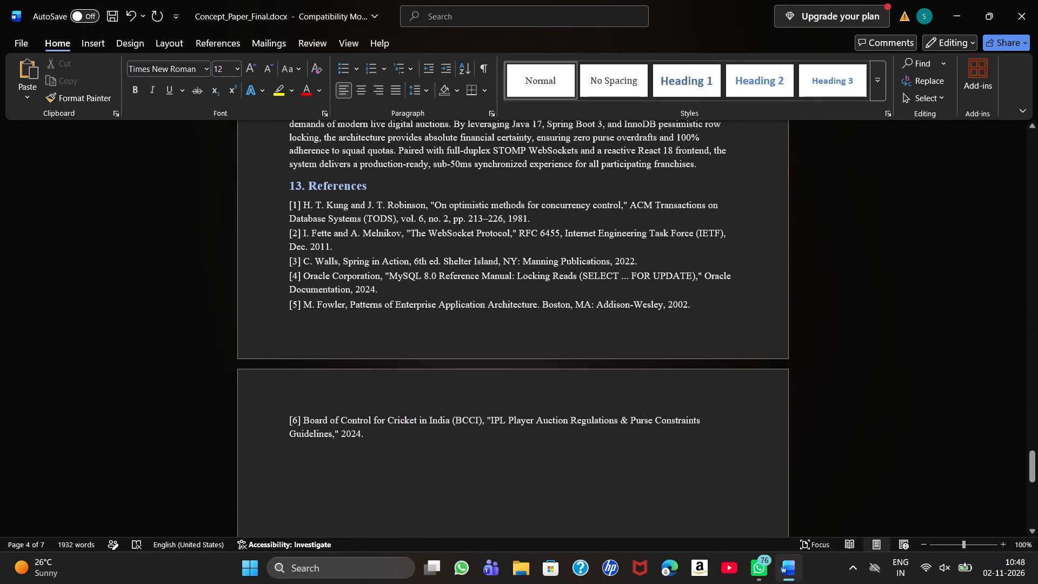
left_click_drag(695, 313, 297, 204)
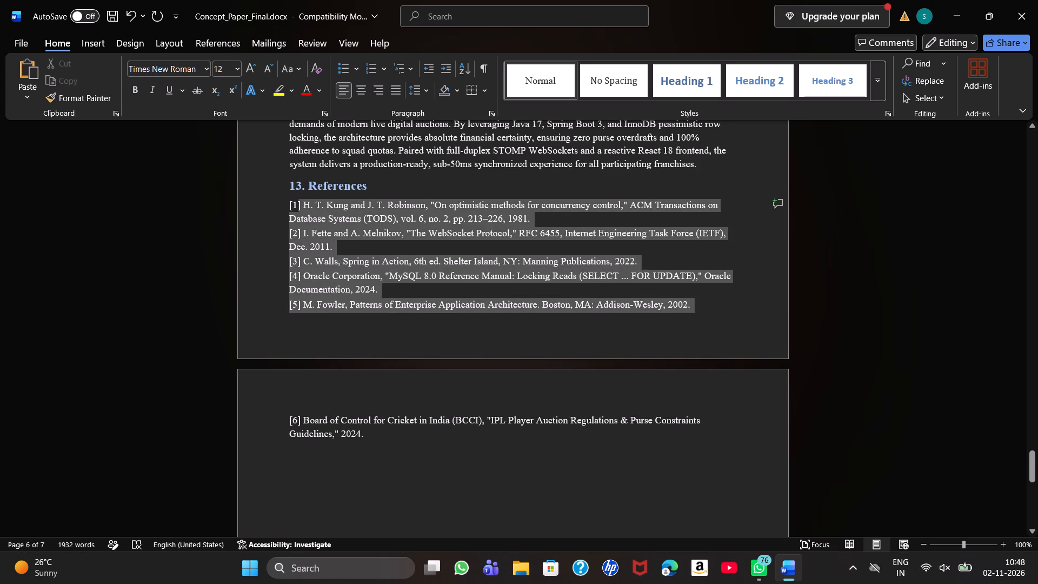
left_click_drag(297, 204, 289, 201)
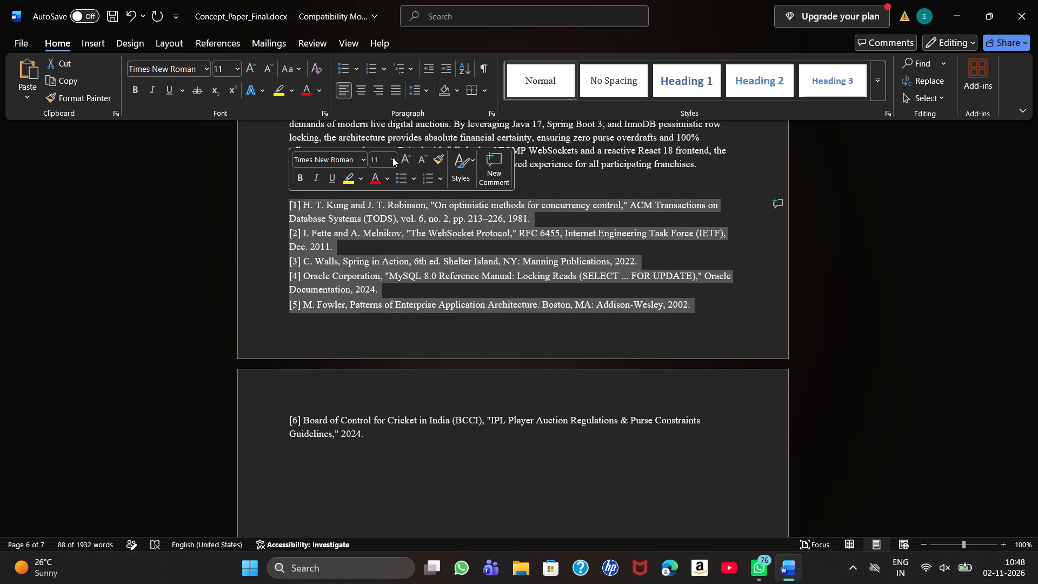
left_click(392, 157)
left_click(385, 244)
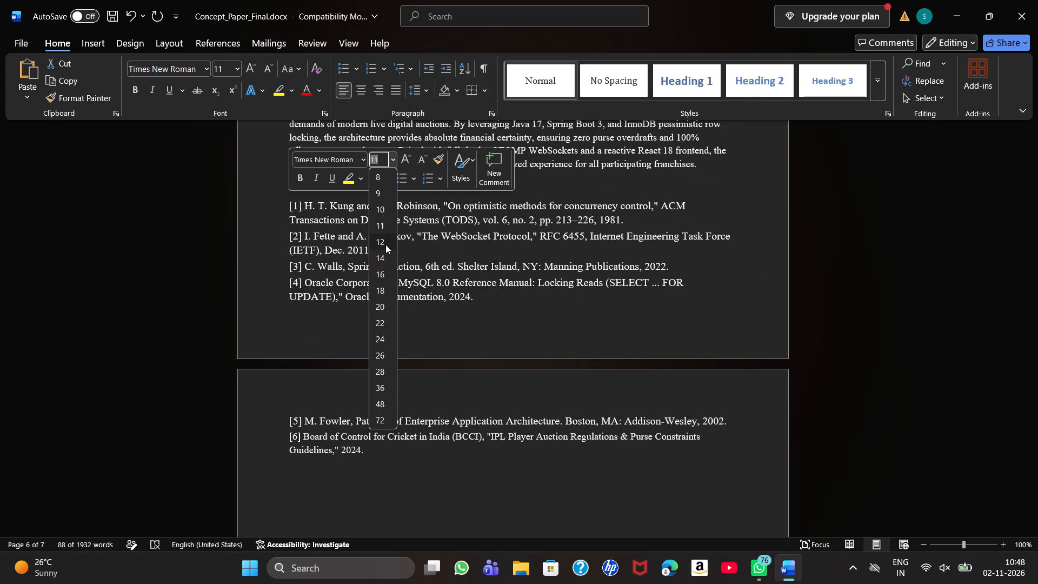
left_click_drag(370, 450, 278, 436)
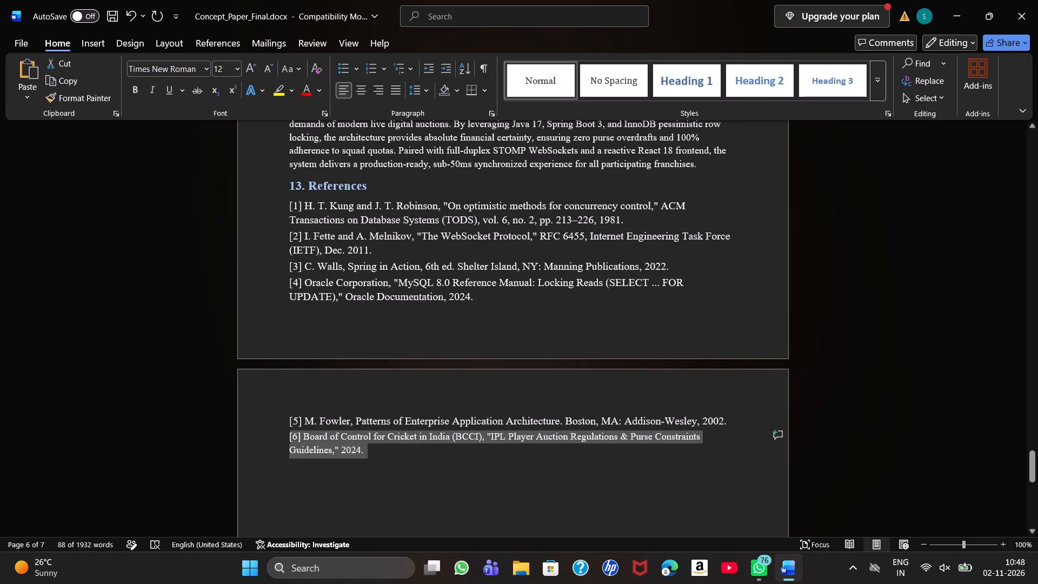
left_click_drag(278, 436, 273, 436)
left_click(379, 396)
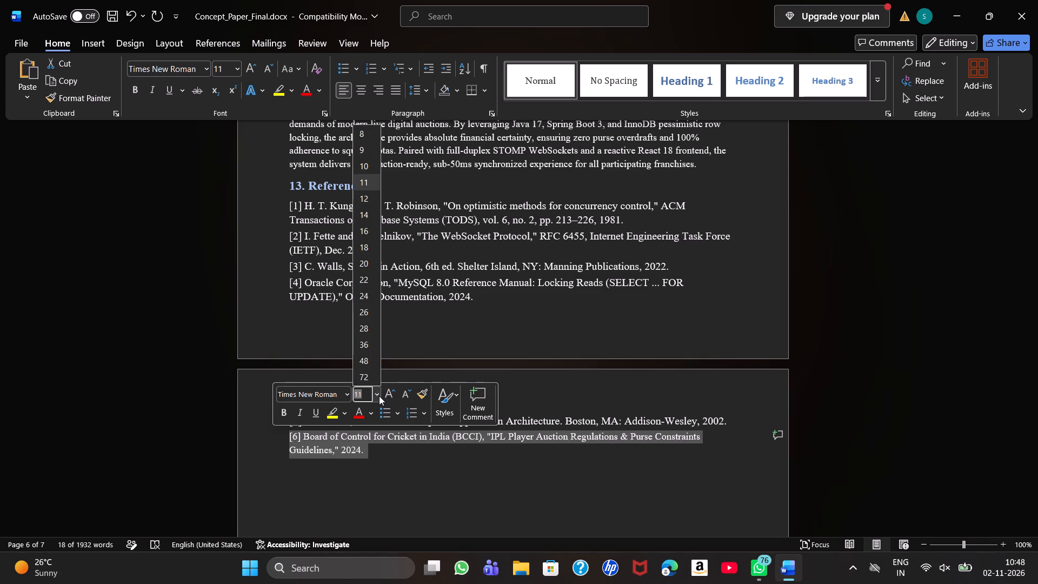
left_click(376, 199)
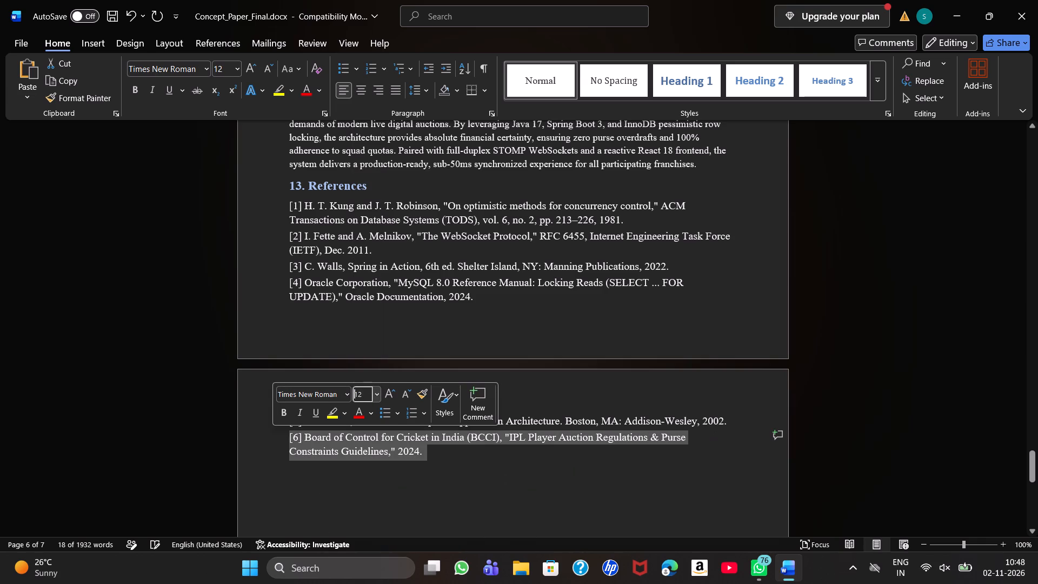
Set the body paragraph under "12. Conclusion" to font size 12.
scroll(475, 318, "up", 1)
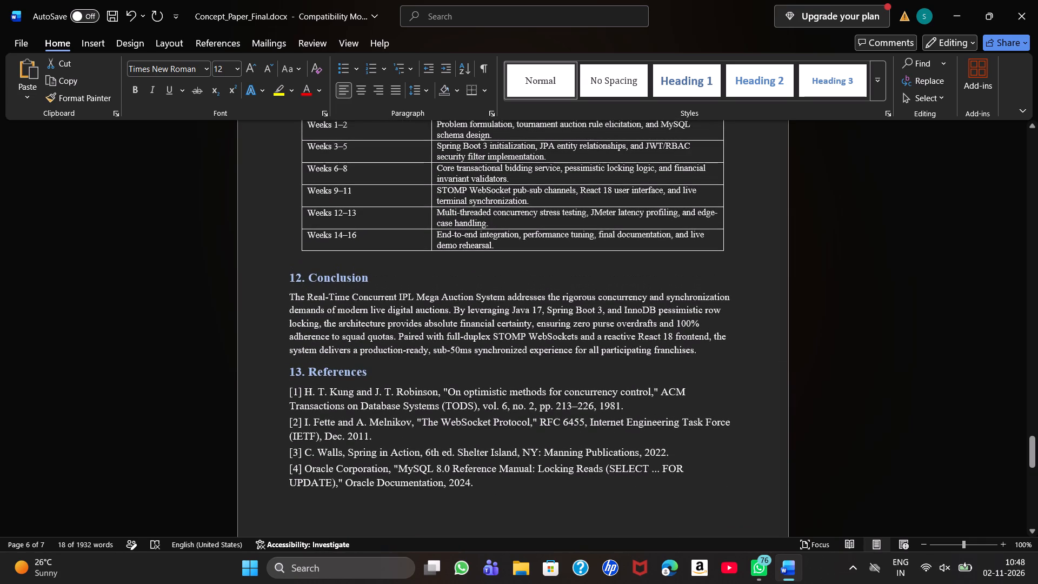
left_click_drag(703, 355, 285, 295)
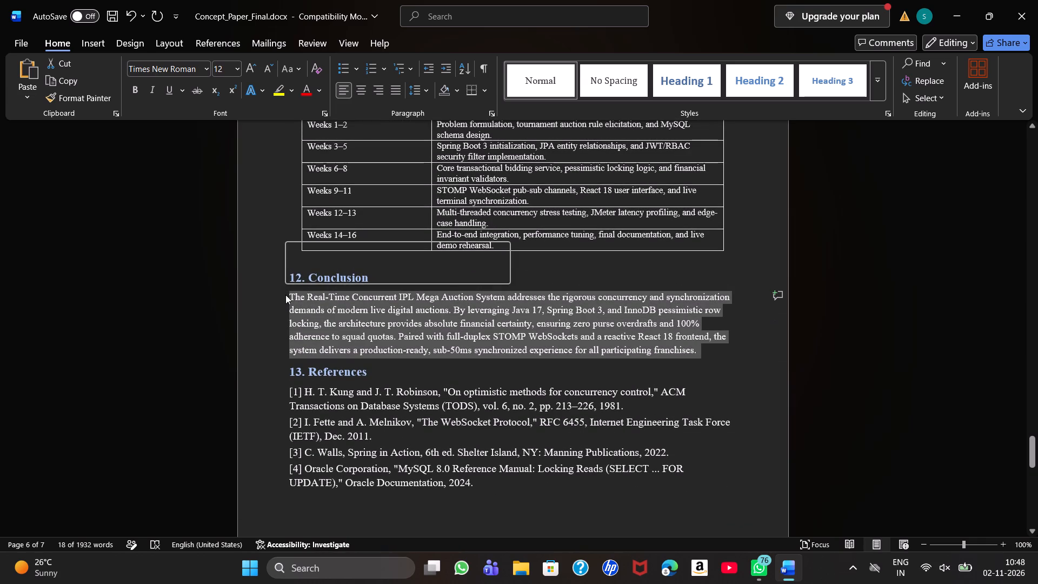
left_click(388, 250)
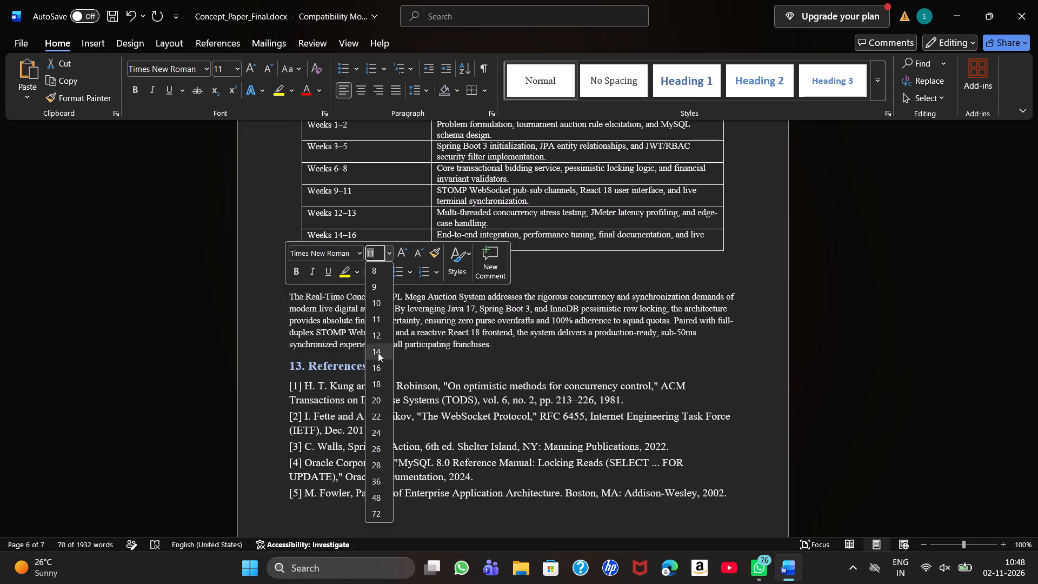
left_click(381, 337)
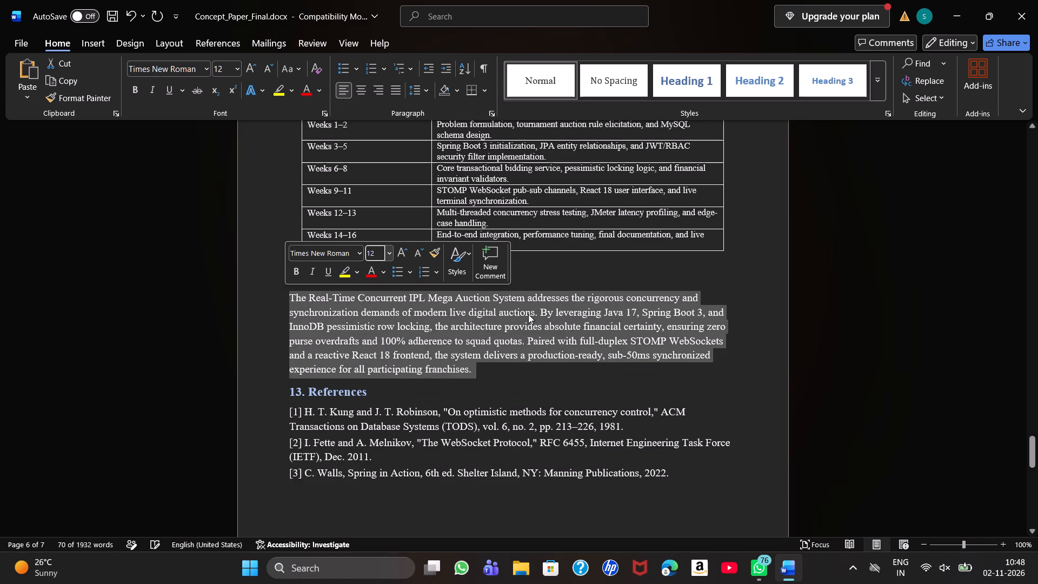
left_click(596, 268)
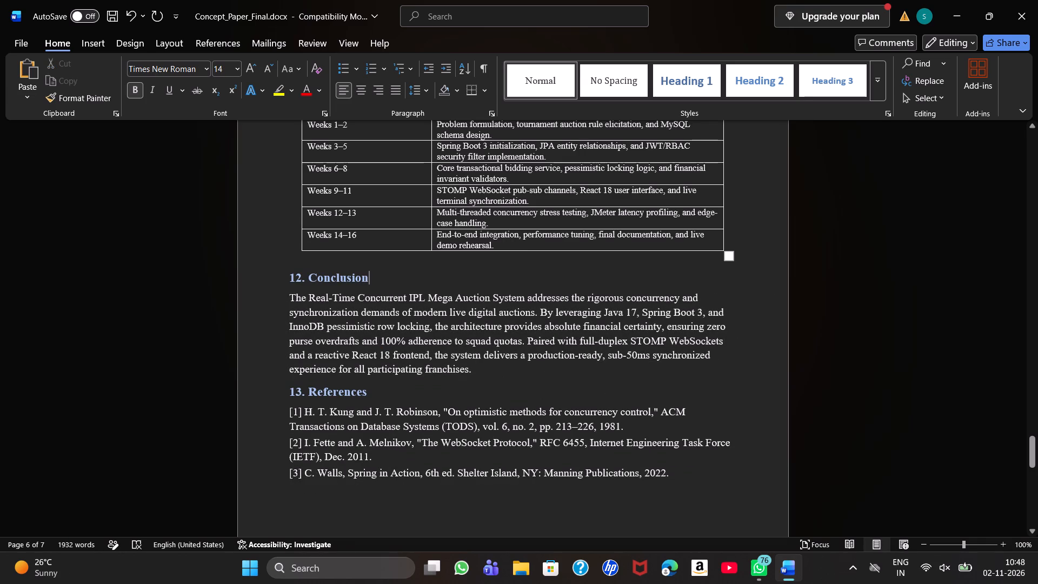
left_click(516, 249)
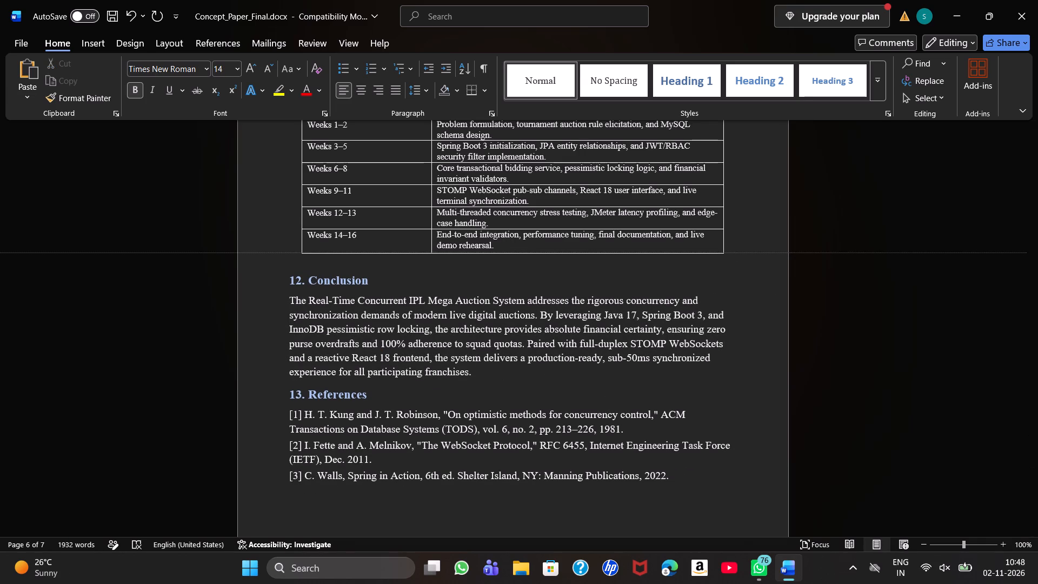
left_click(538, 277)
Set the section 11 text above the timeline table, from the intro paragraph through the "Development Timeline" line, to font size 12.
scroll(540, 270, "up", 1)
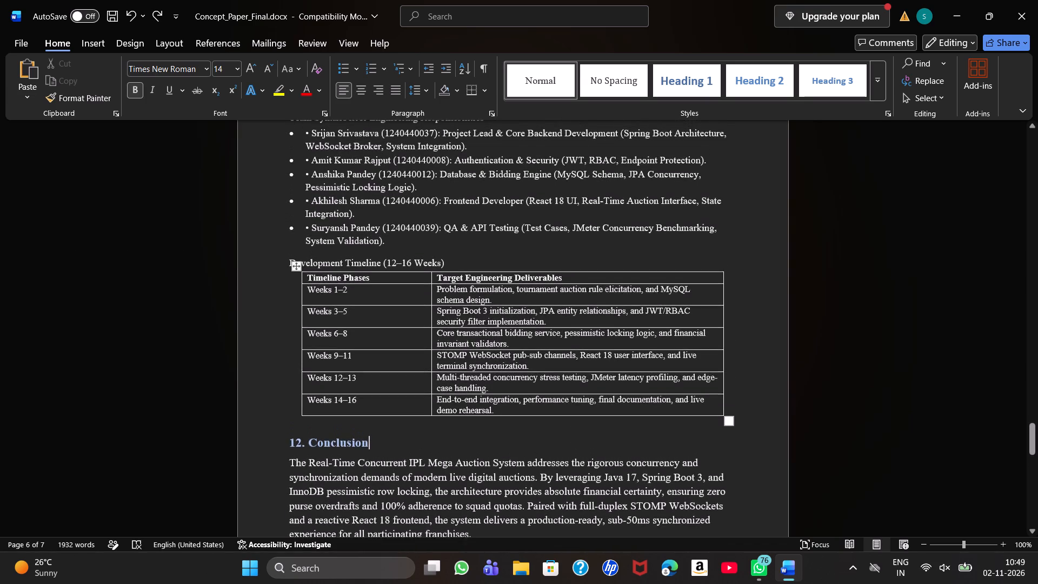
scroll(540, 270, "up", 1)
left_click(477, 267)
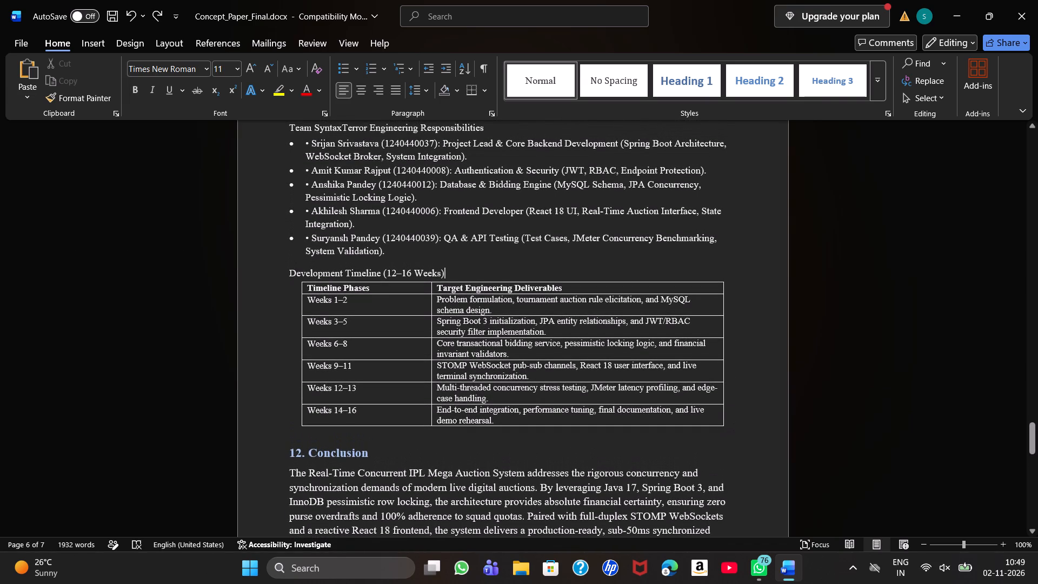
left_click_drag(477, 267, 268, 104)
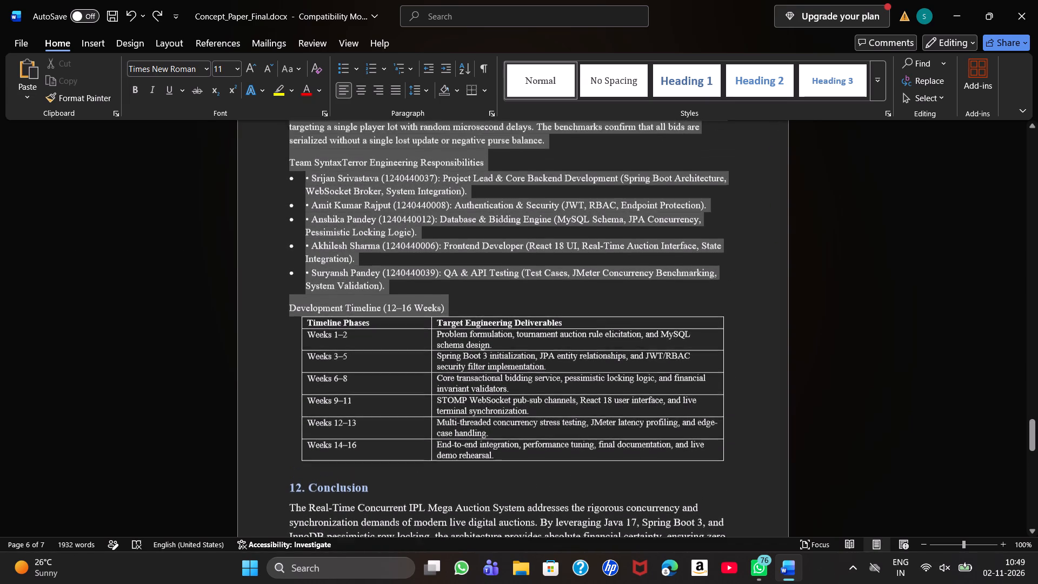
left_click_drag(268, 104, 286, 325)
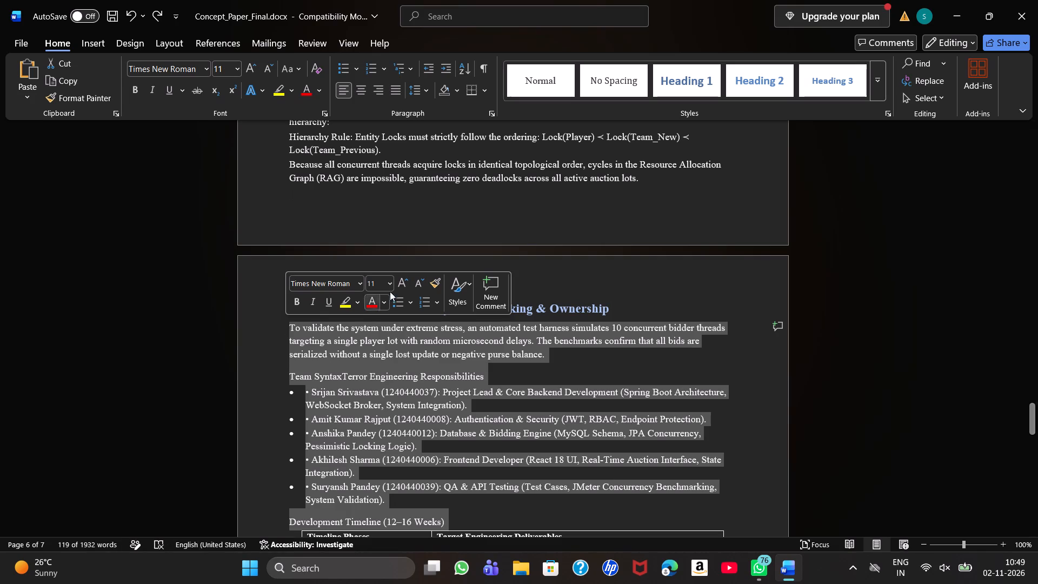
left_click(391, 283)
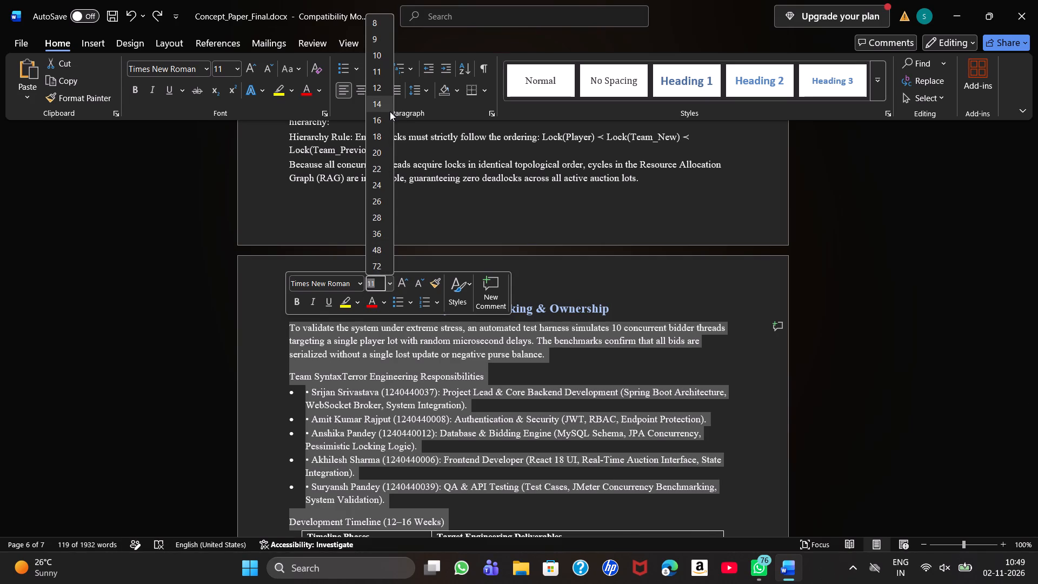
left_click(380, 86)
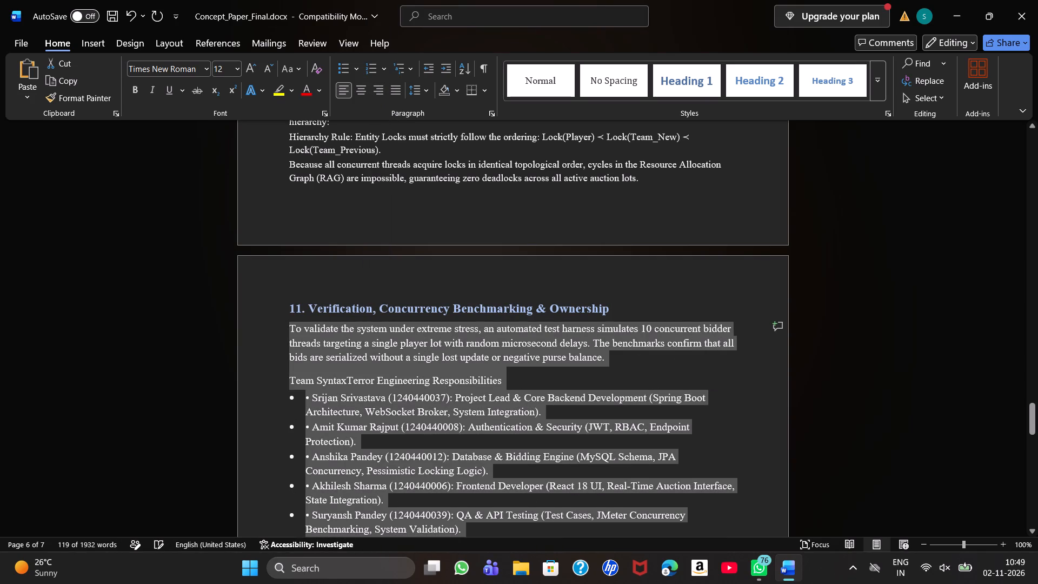
Set all text under "10. Mathematical Invariant Formulation & Lock Sequencing", including subsections 10.1 and 10.2, to font size 12.
scroll(485, 264, "up", 1)
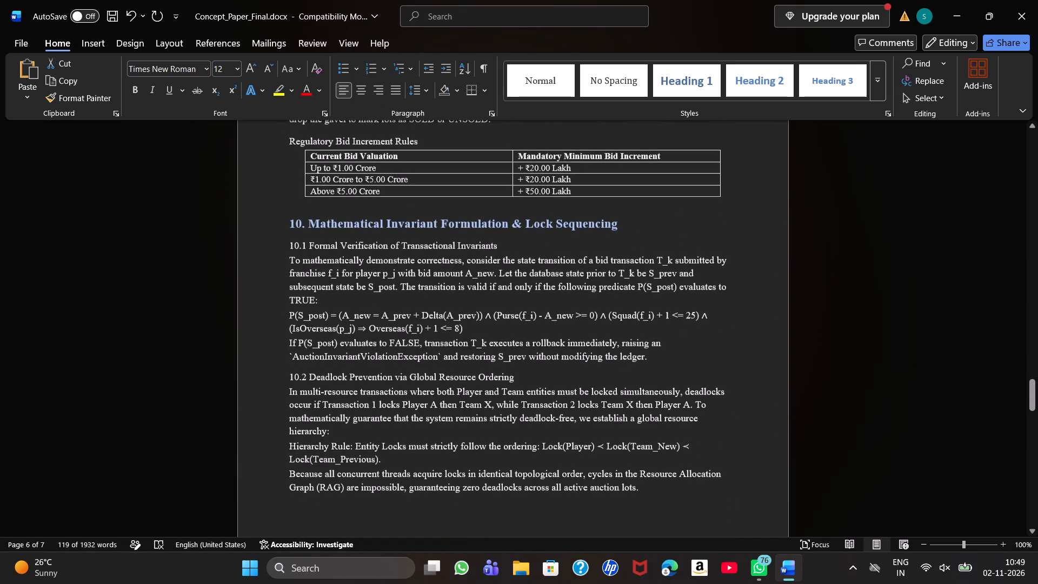
left_click_drag(286, 242, 627, 463)
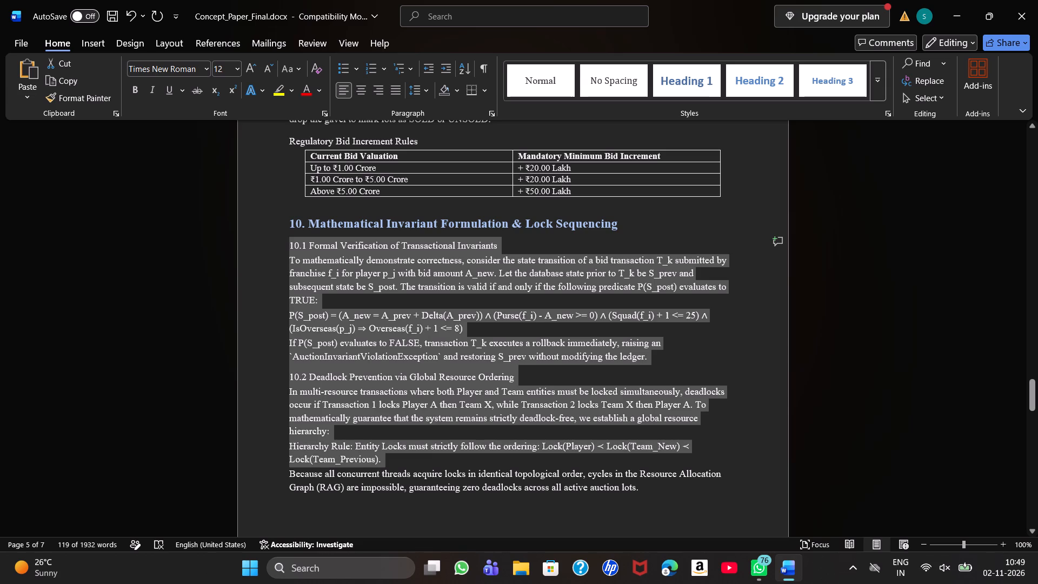
left_click_drag(627, 463, 681, 378)
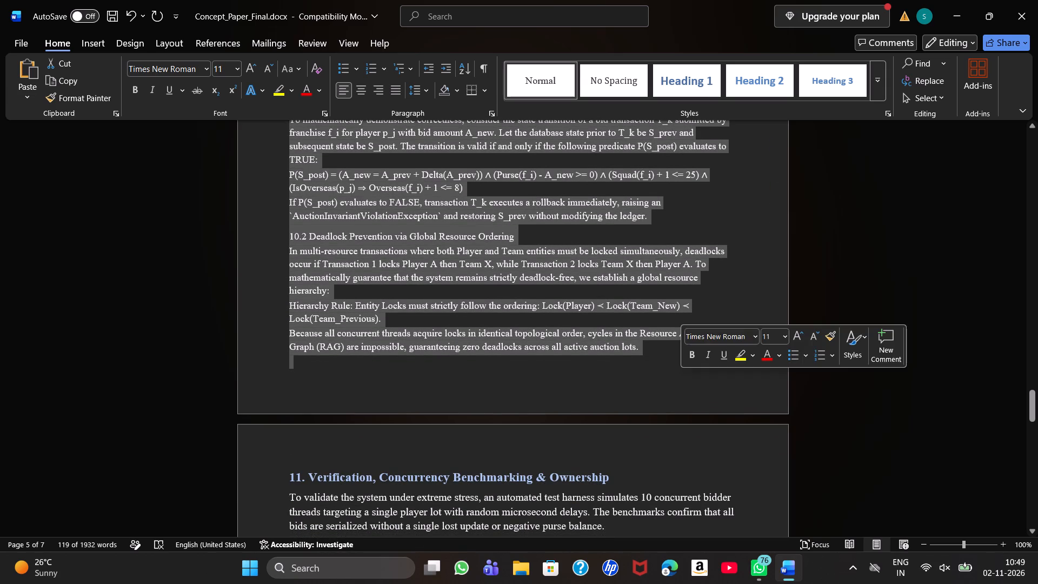
left_click(787, 335)
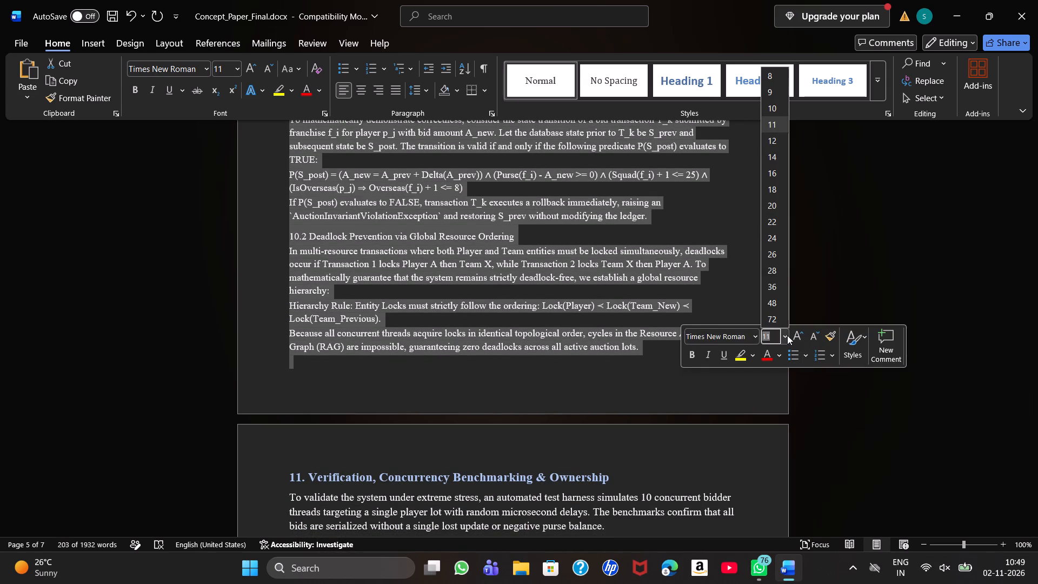
left_click(777, 136)
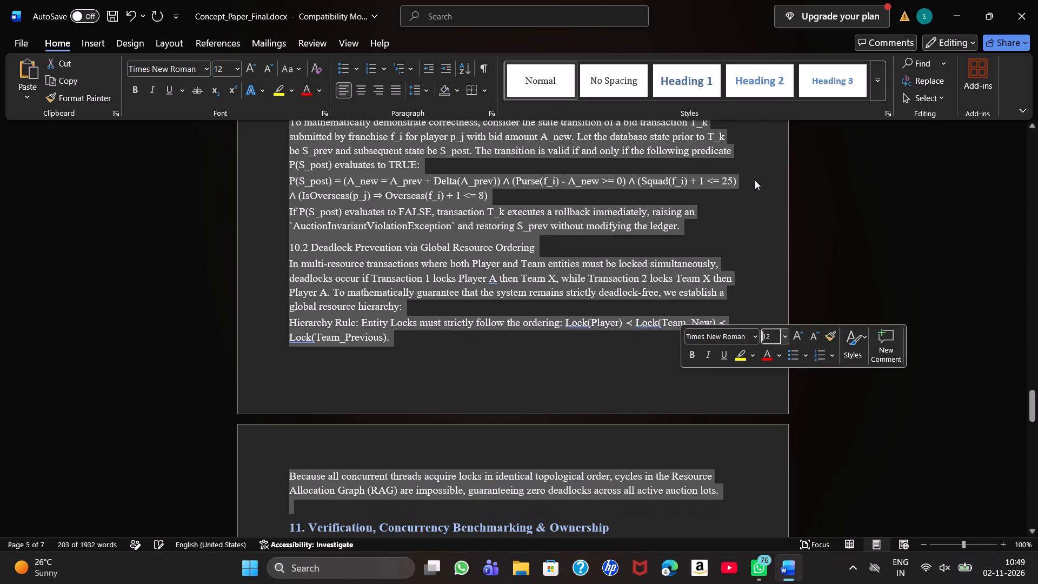
left_click(755, 180)
Set both body paragraphs under "8. Real-Time Communication & Security Fabric" to font size 12.
scroll(755, 180, "up", 1)
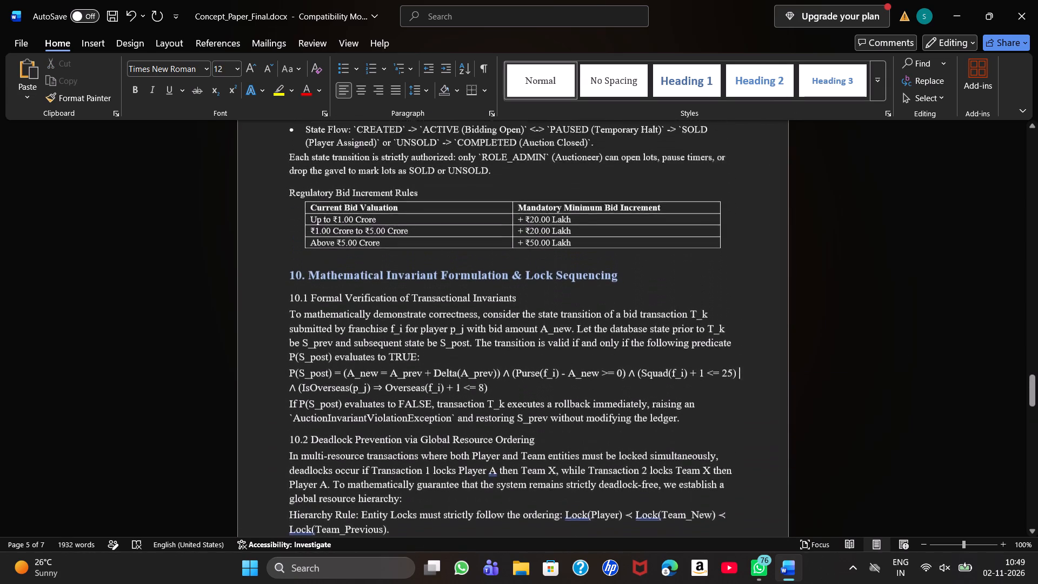
scroll(755, 180, "up", 1)
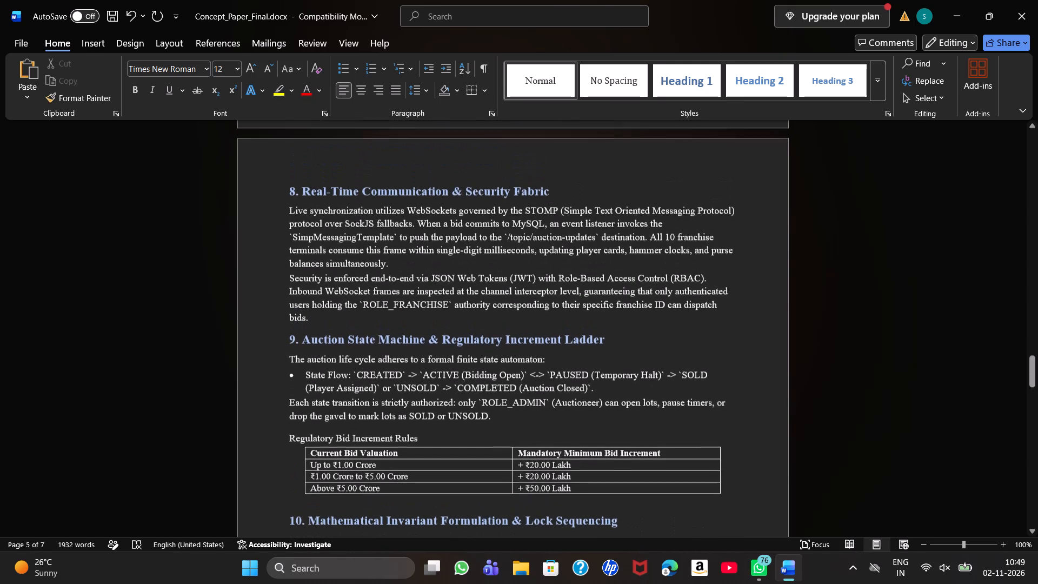
scroll(755, 180, "up", 1)
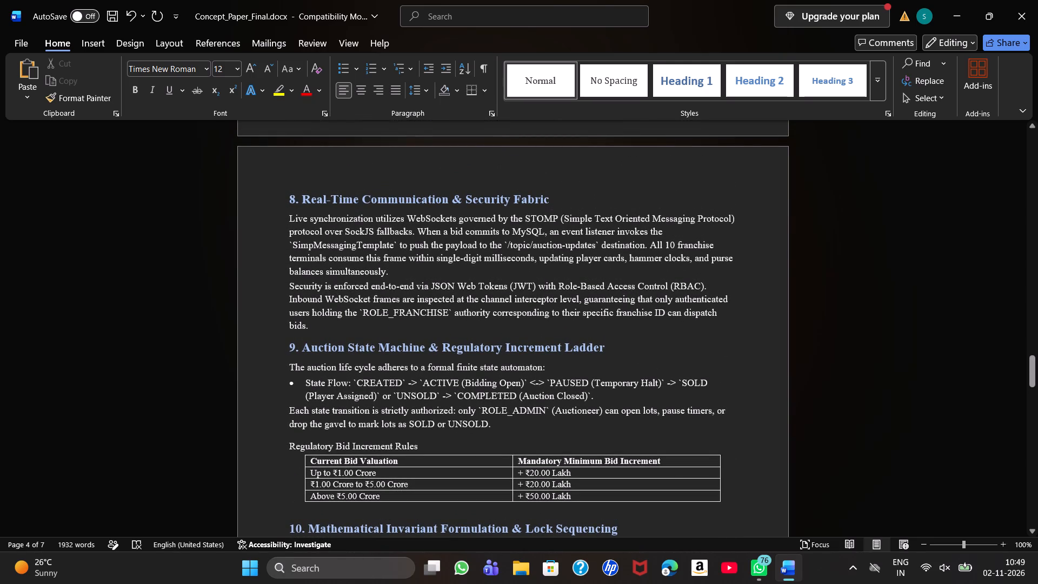
left_click_drag(724, 327, 569, 199)
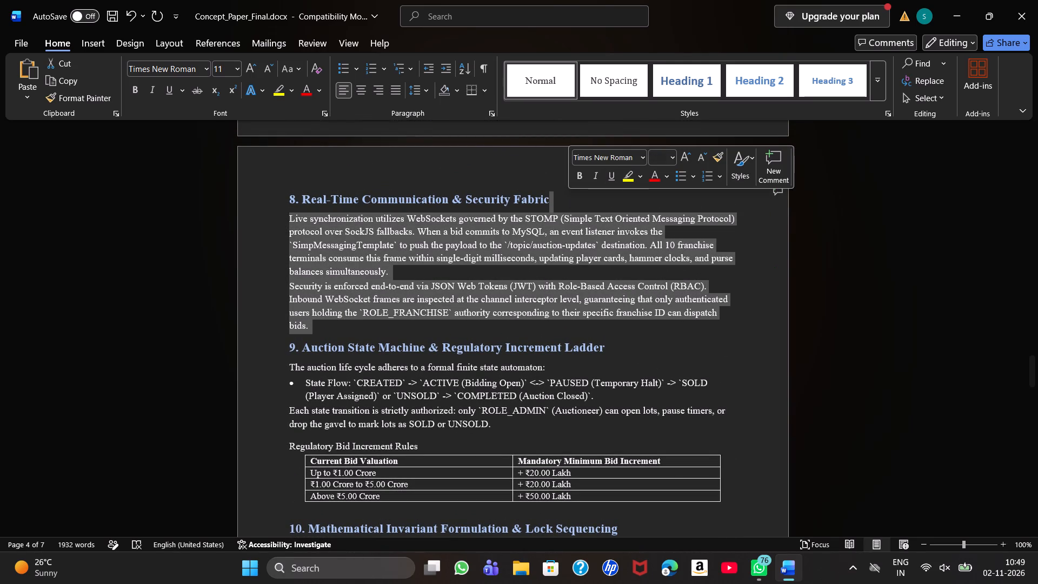
left_click(673, 157)
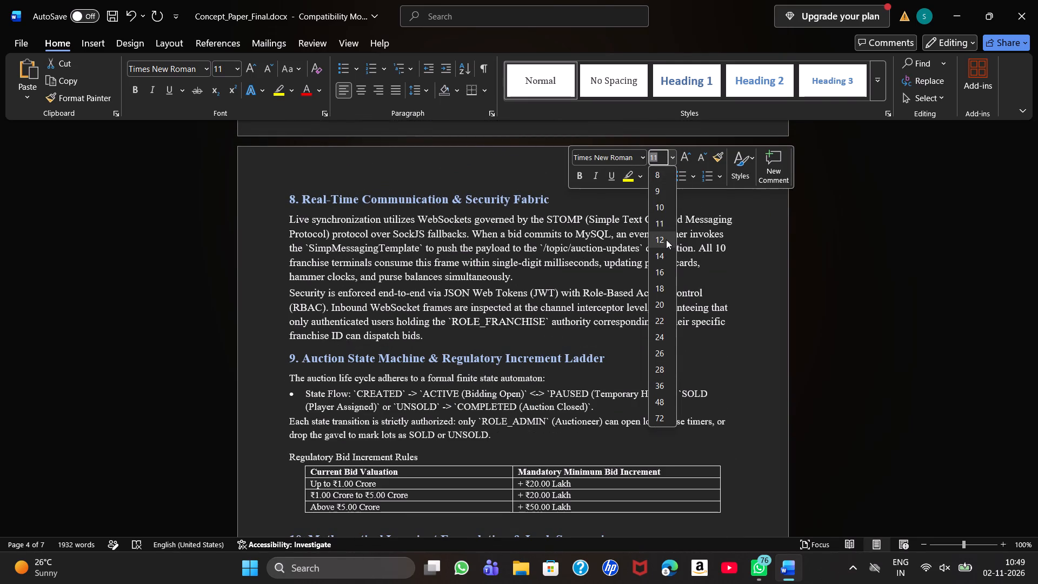
left_click(666, 241)
Set the section 9 text above the bid increment table, including the "Regulatory Bid Increment Rules" line, to font size 12.
left_click_drag(626, 362, 645, 438)
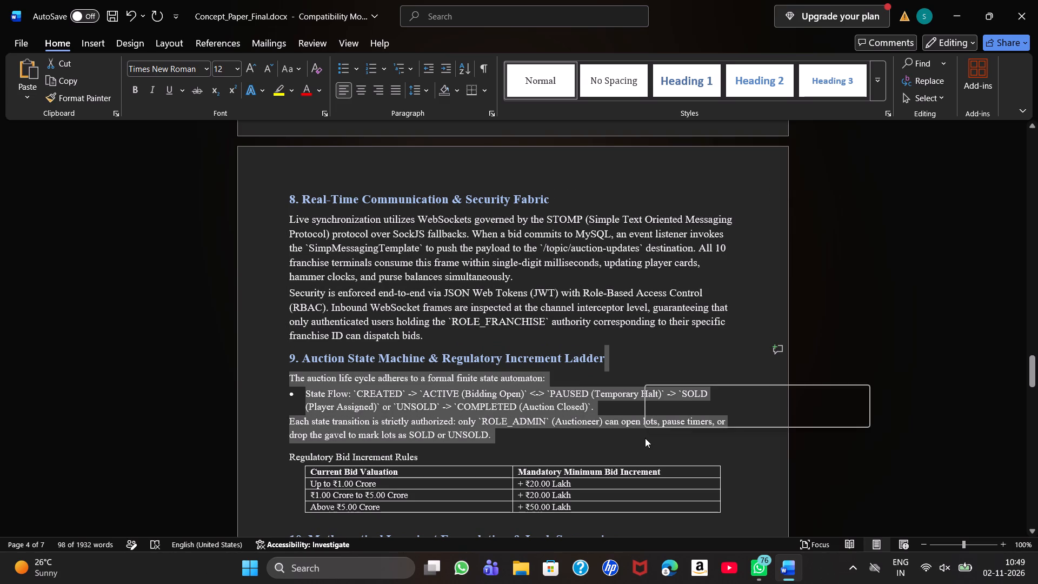
left_click(749, 399)
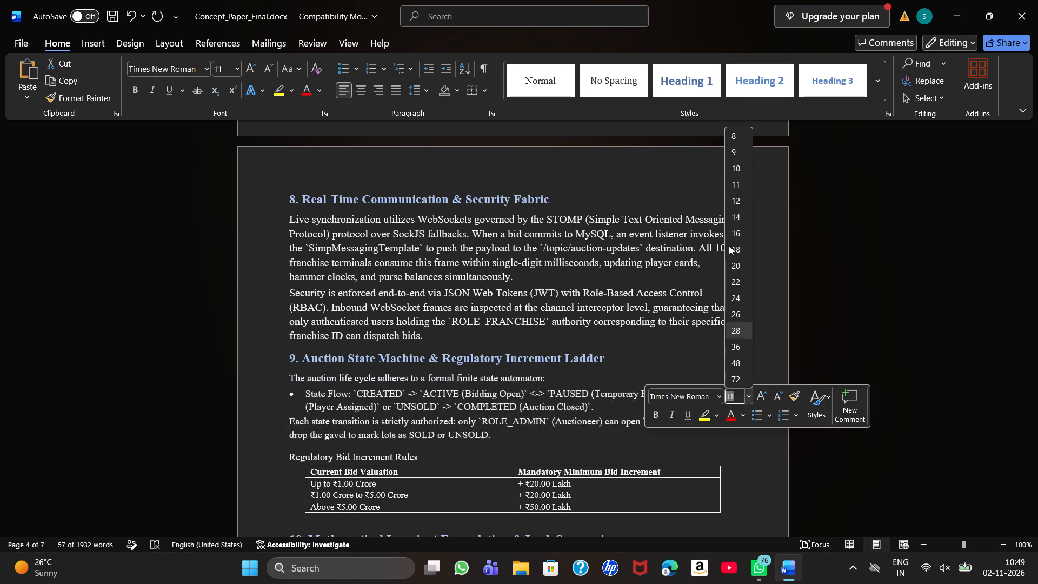
left_click(738, 202)
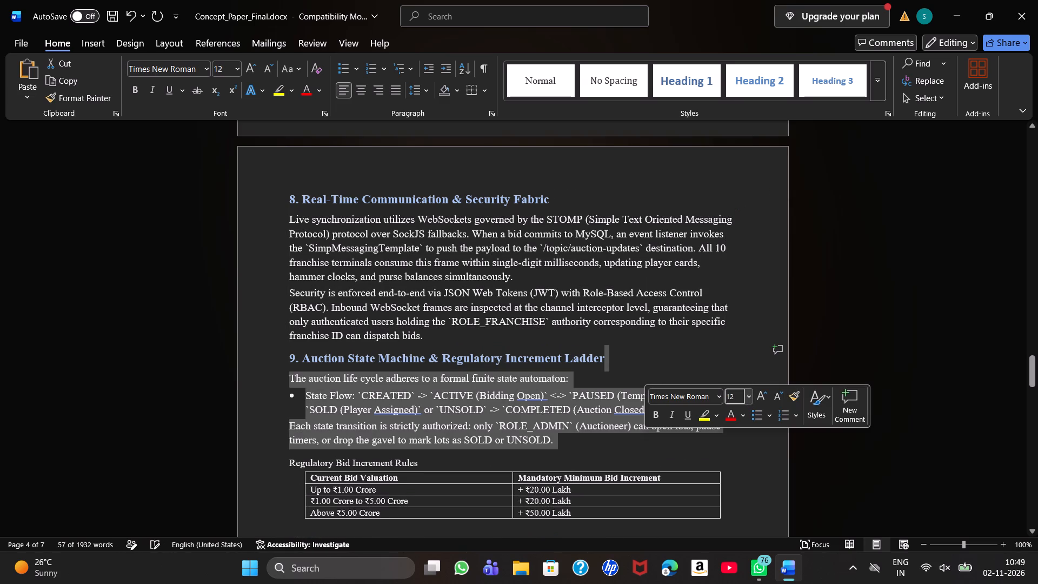
left_click(773, 478)
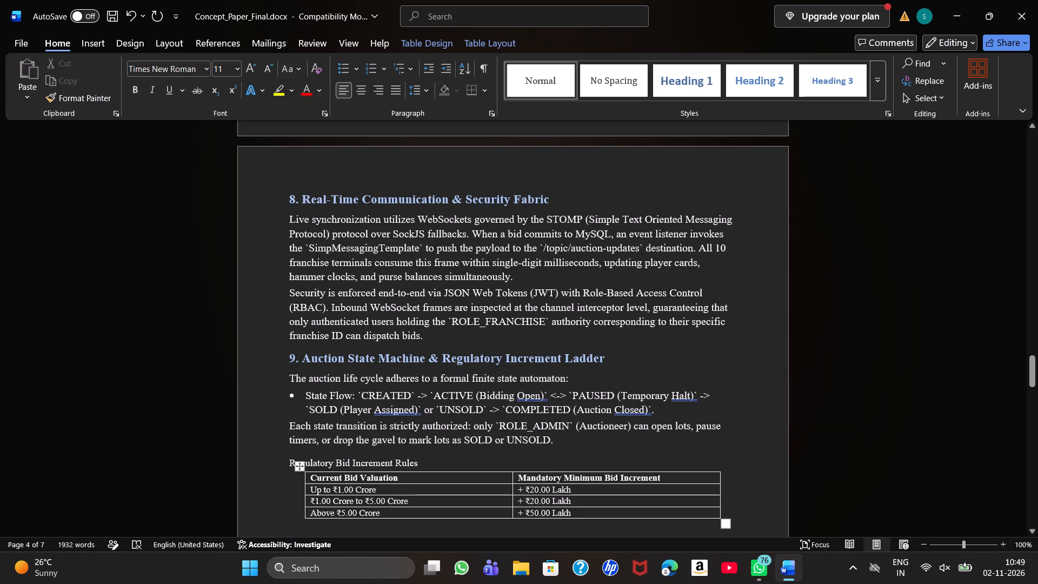
left_click_drag(432, 466, 215, 478)
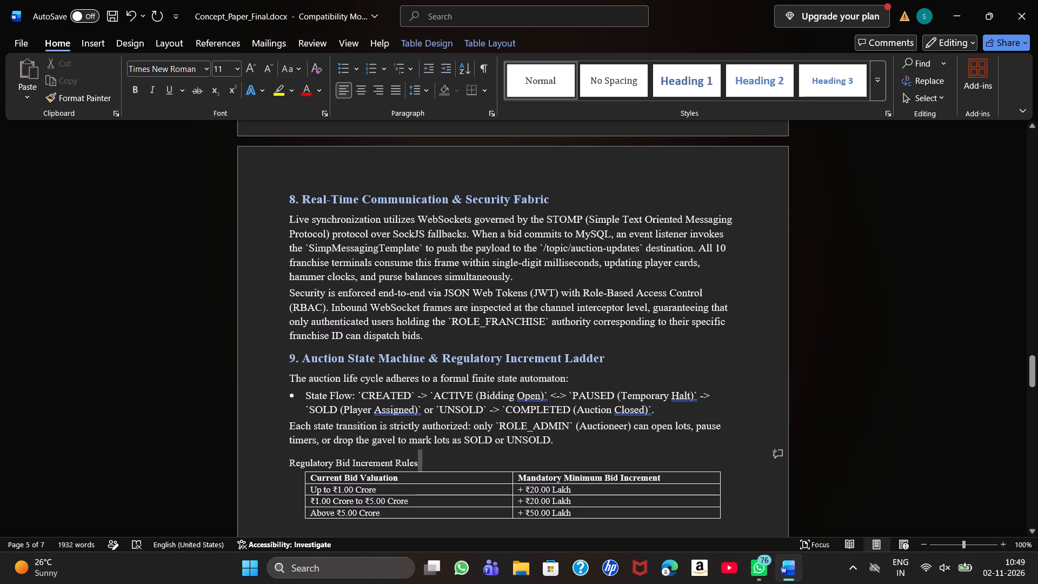
left_click_drag(215, 478, 272, 466)
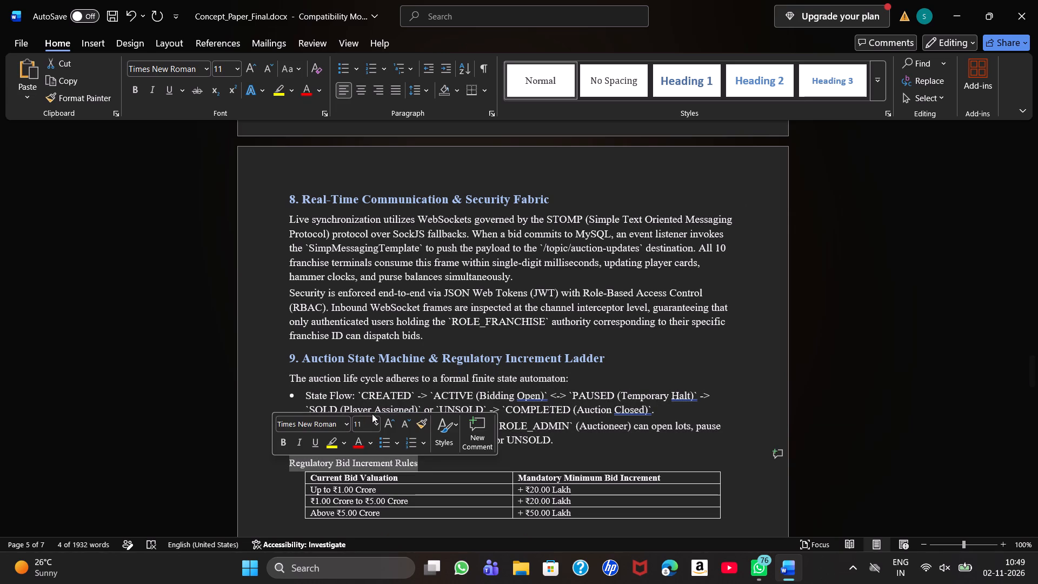
left_click(374, 421)
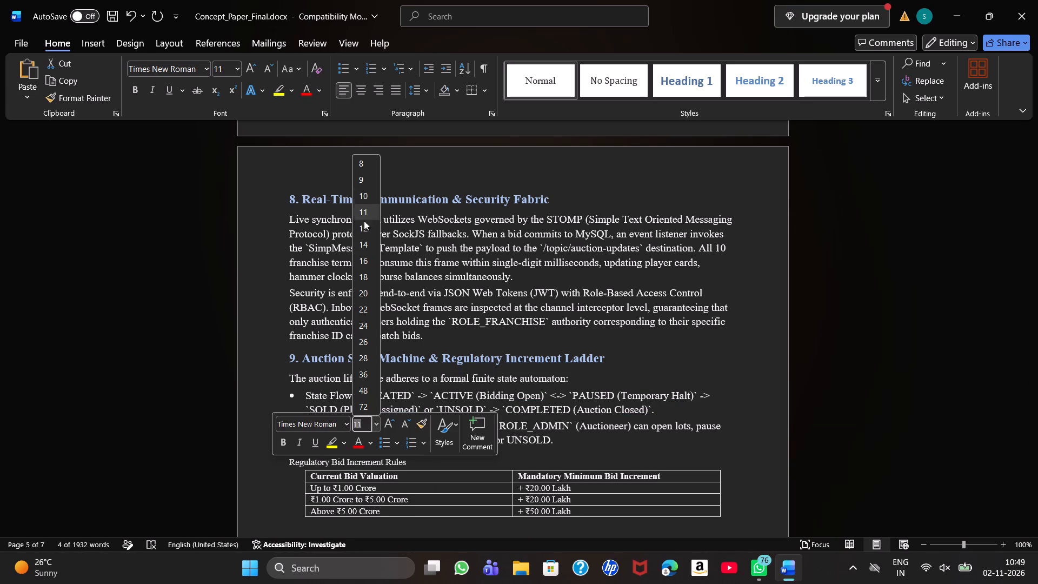
left_click(367, 229)
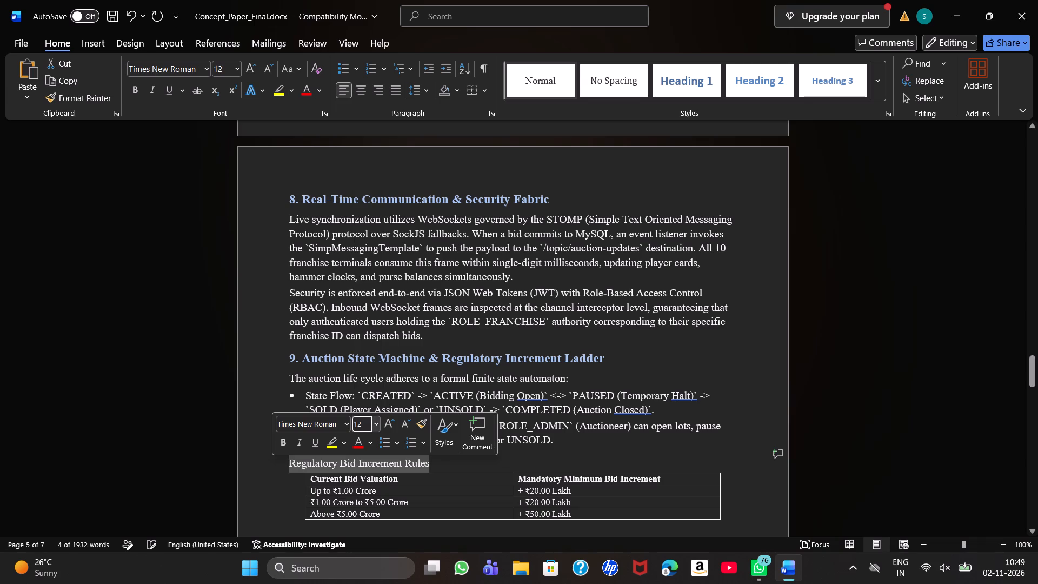
left_click(677, 462)
Review the reformatted closing sections and examine the layout of the whole paper in a multi-page overview.
scroll(677, 462, "down", 1)
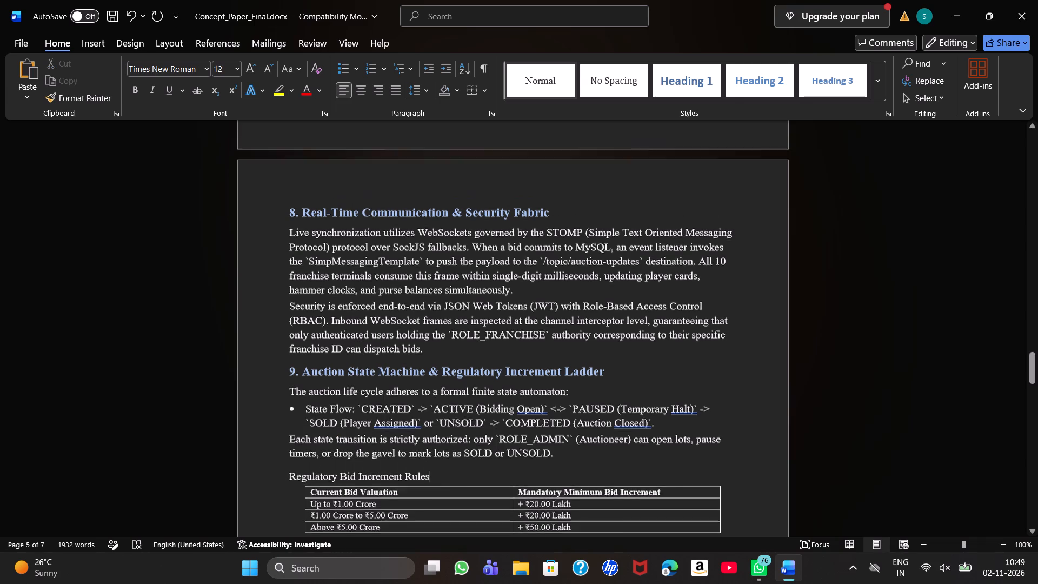
scroll(677, 462, "down", 1)
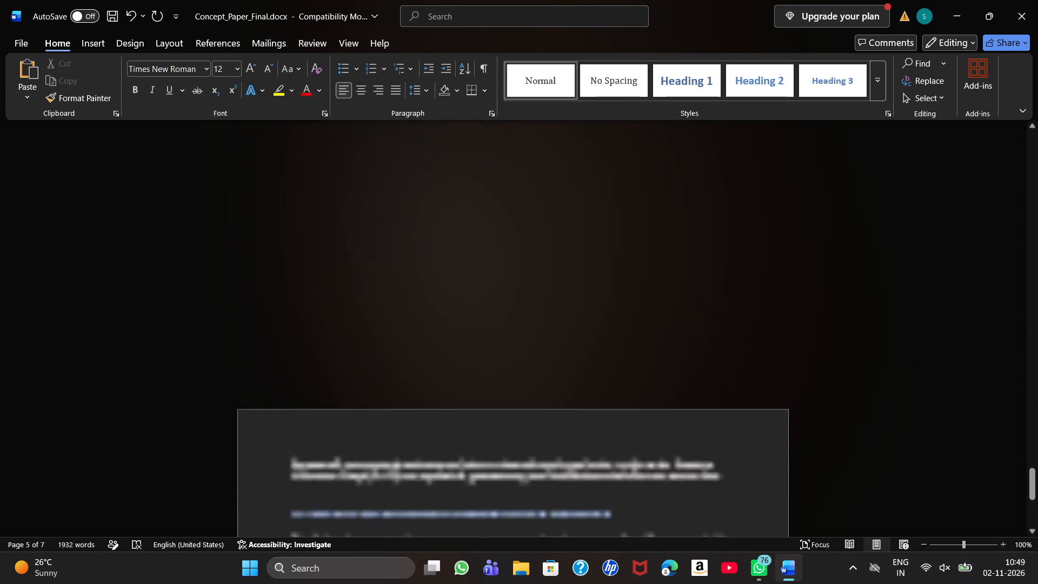
scroll(677, 462, "down", 1)
scroll(677, 462, "up", 1)
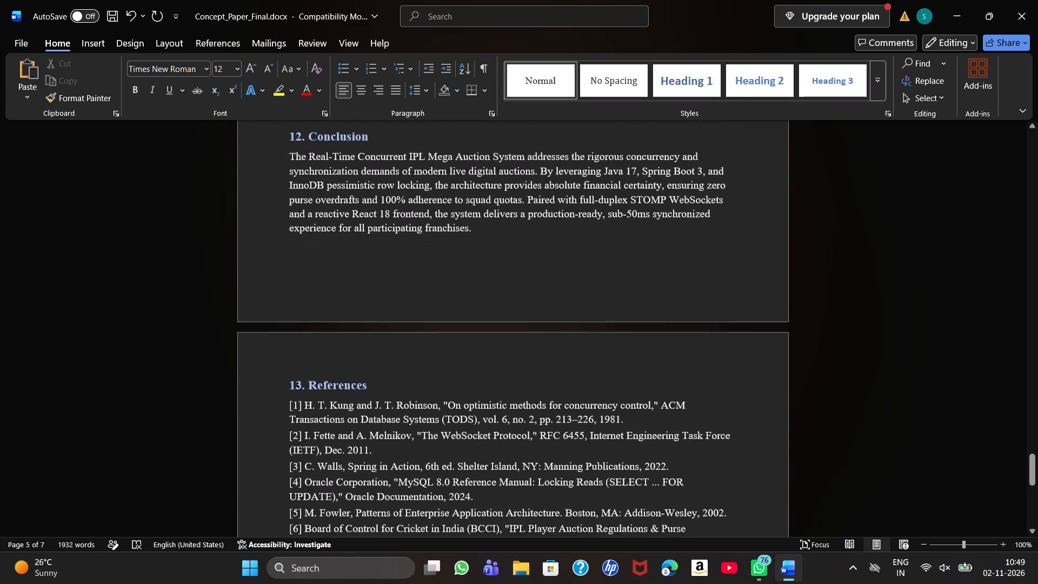
scroll(677, 462, "up", 1)
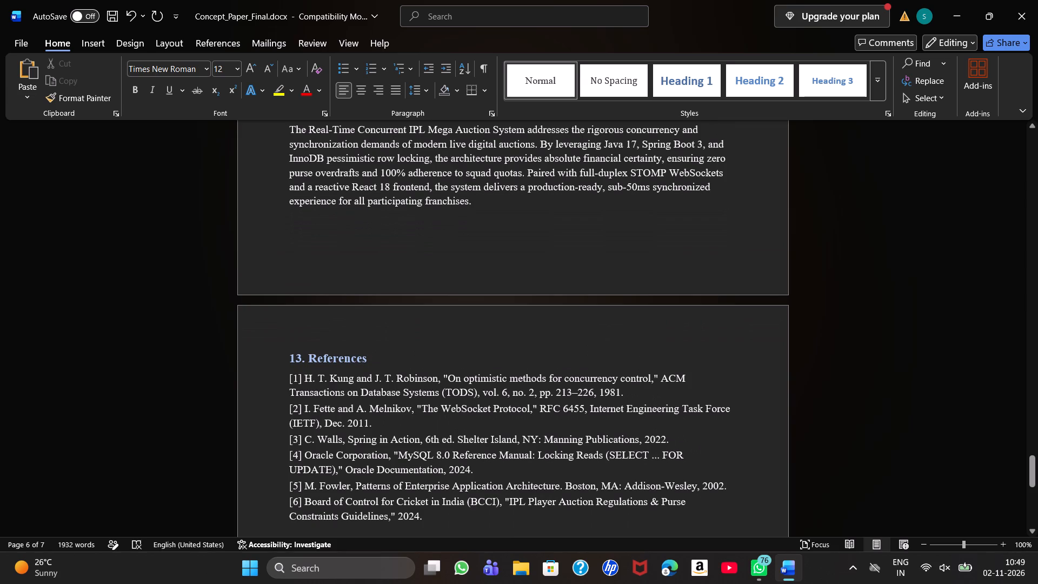
left_click_drag(964, 546, 955, 543)
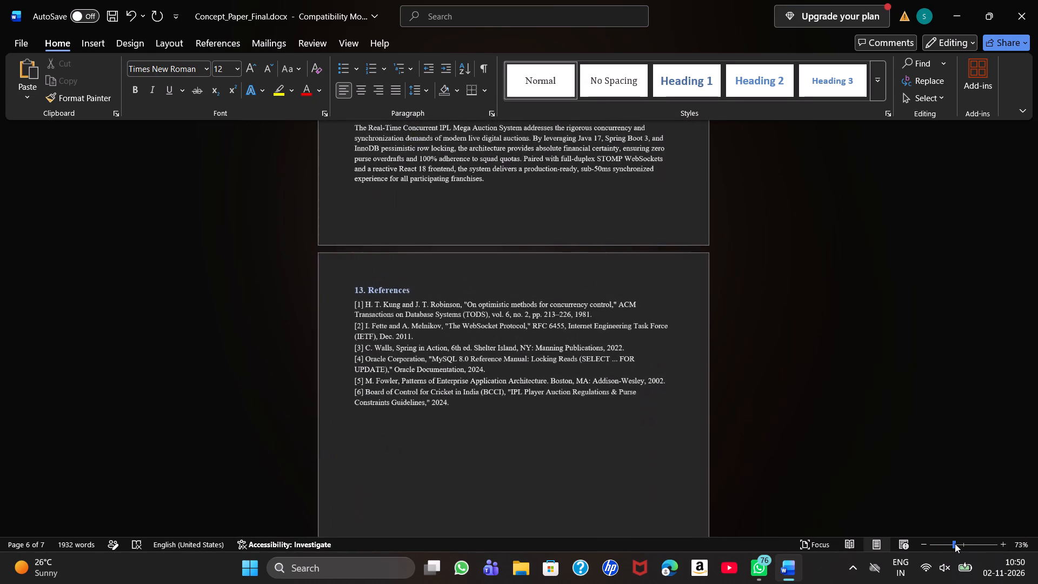
left_click_drag(955, 543, 954, 543)
scroll(870, 382, "up", 1)
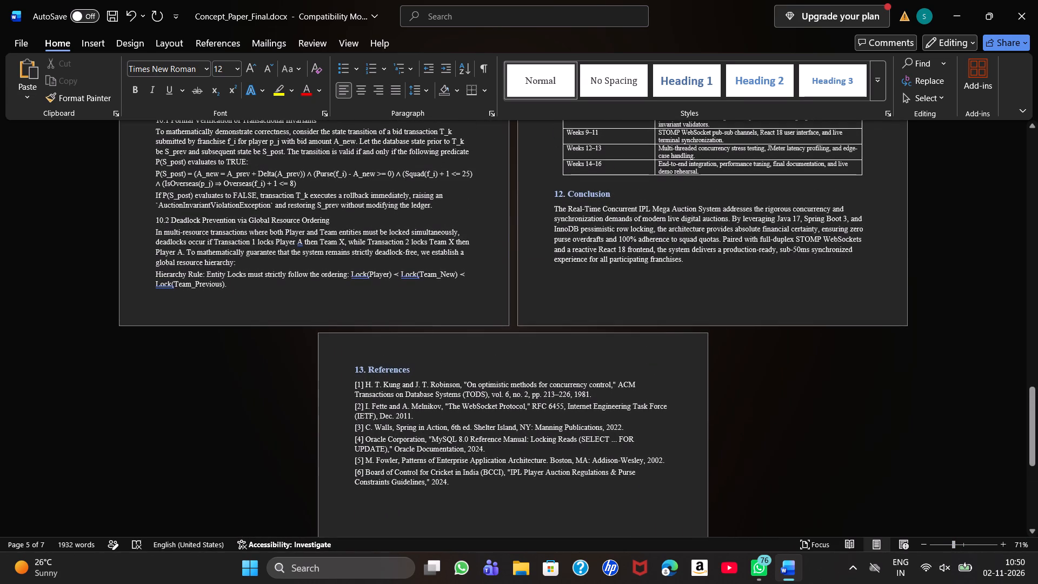
left_click(853, 545)
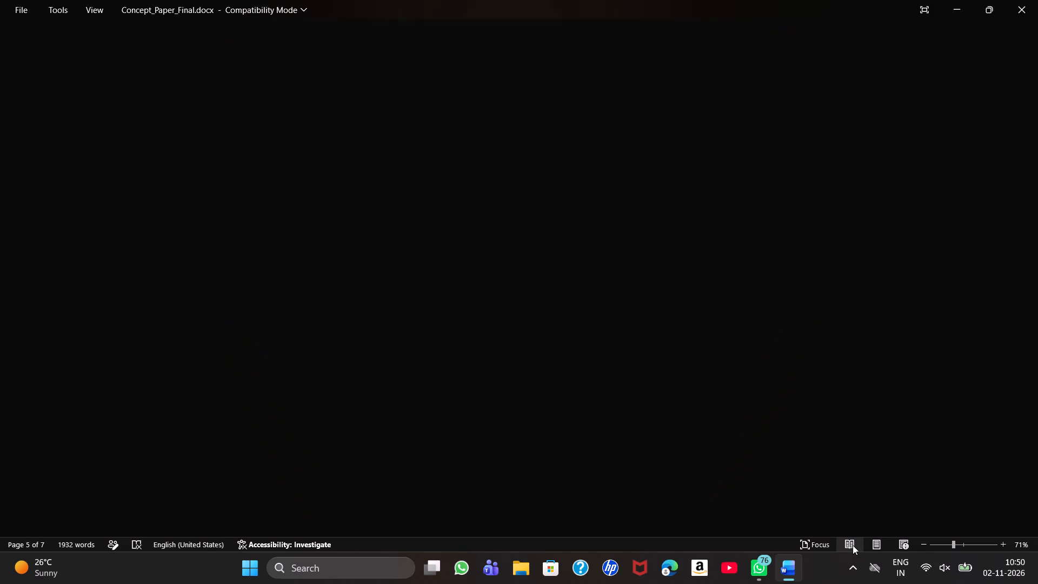
left_click(875, 545)
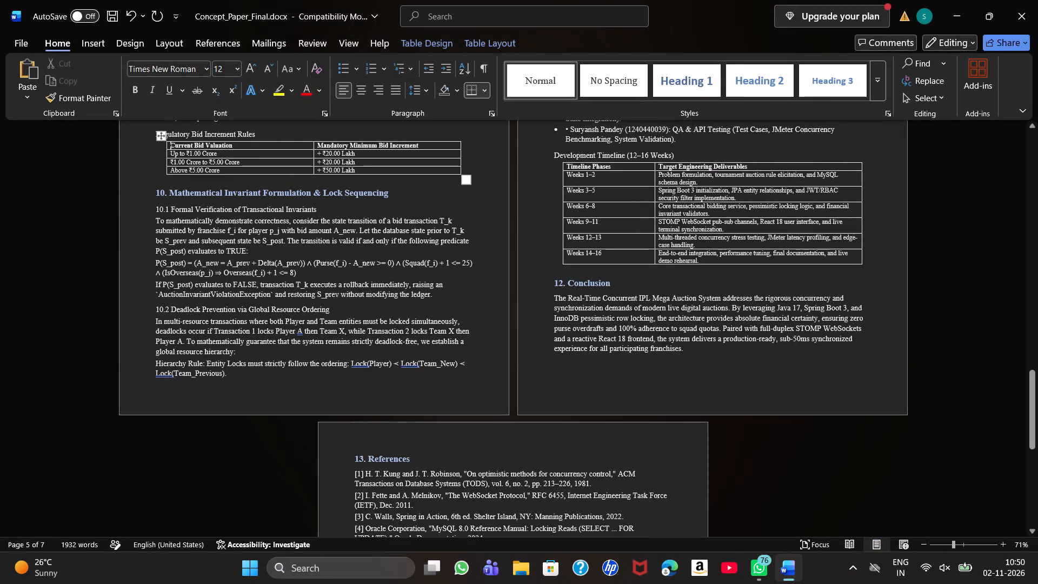
left_click_drag(952, 544, 942, 546)
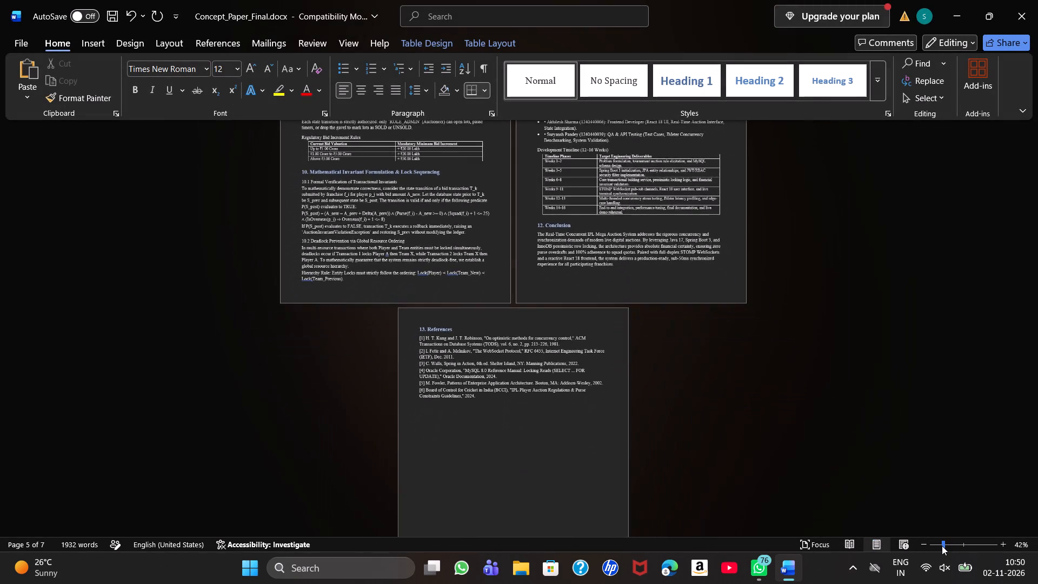
left_click_drag(942, 546, 937, 548)
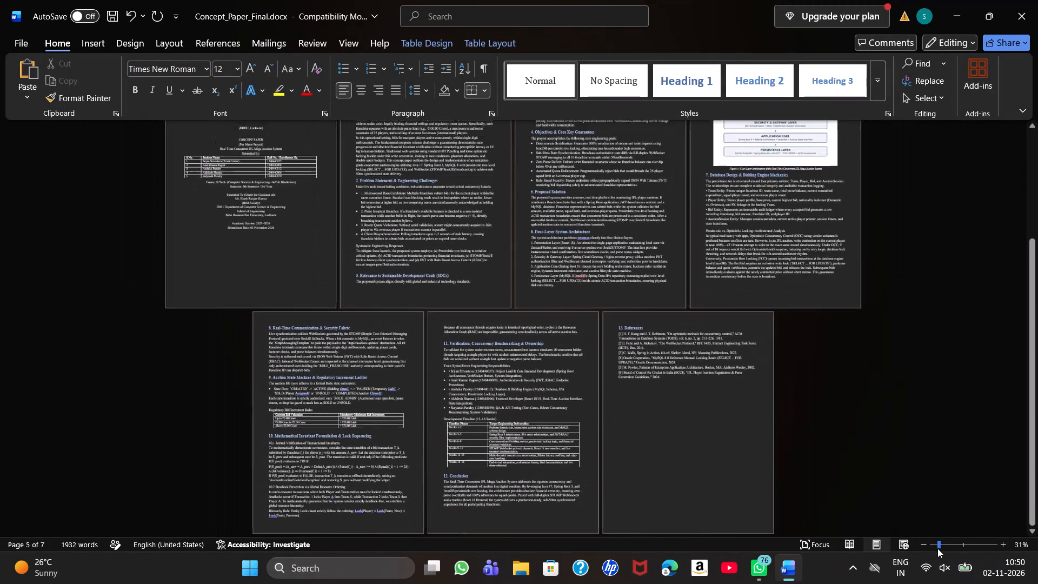
left_click_drag(937, 548, 936, 549)
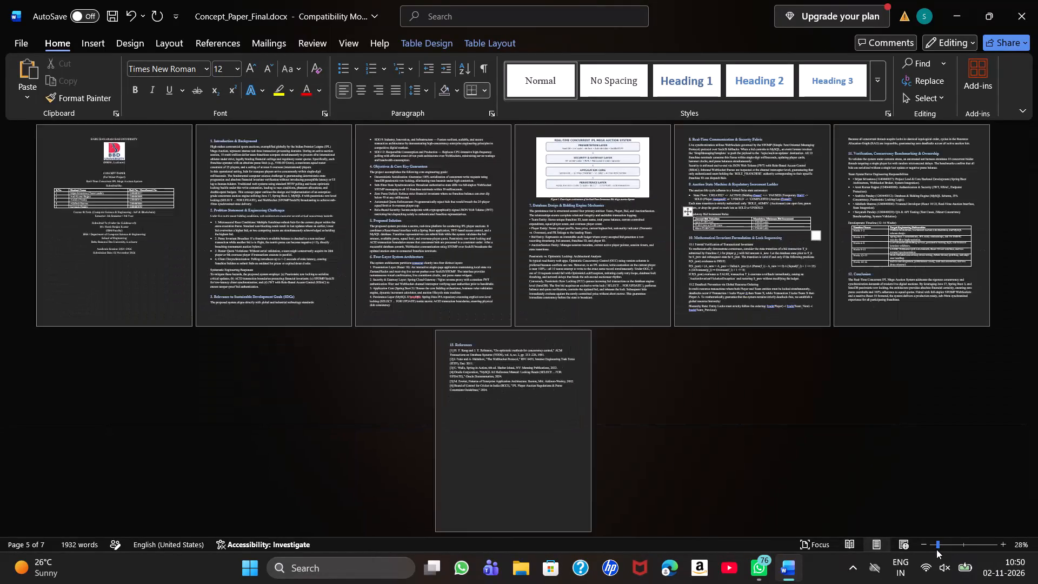
left_click_drag(936, 549, 957, 542)
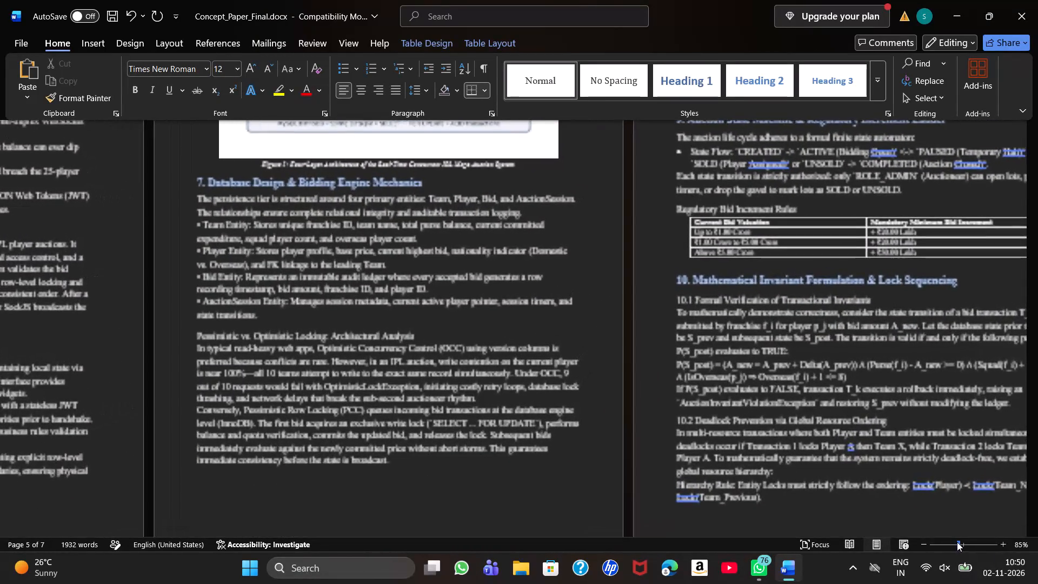
left_click_drag(957, 542, 960, 540)
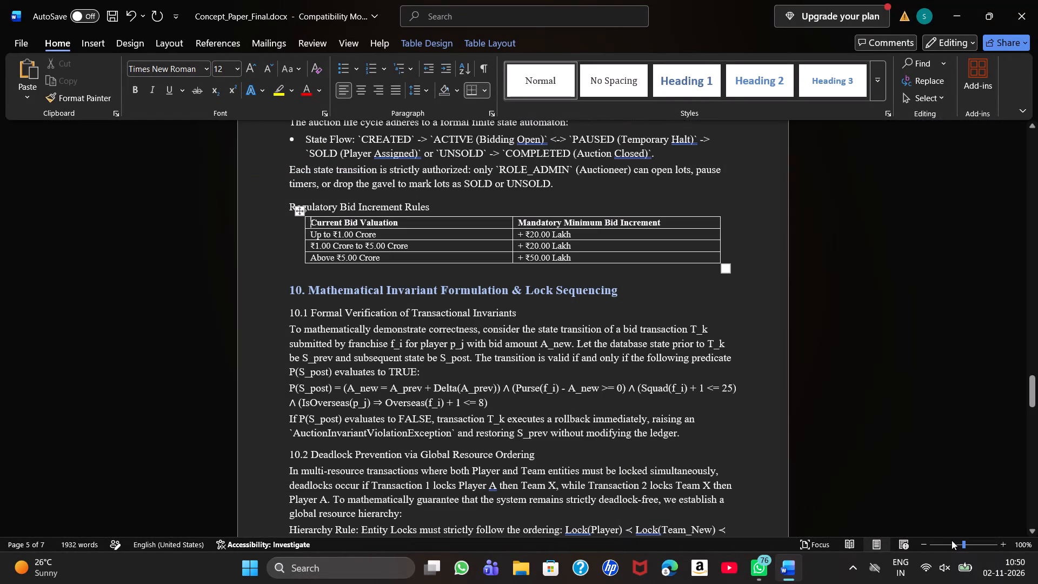
Examine the pages side by side at 73% zoom, from sections 9–12 back to the cover page, checking text formatting.
left_click(954, 545)
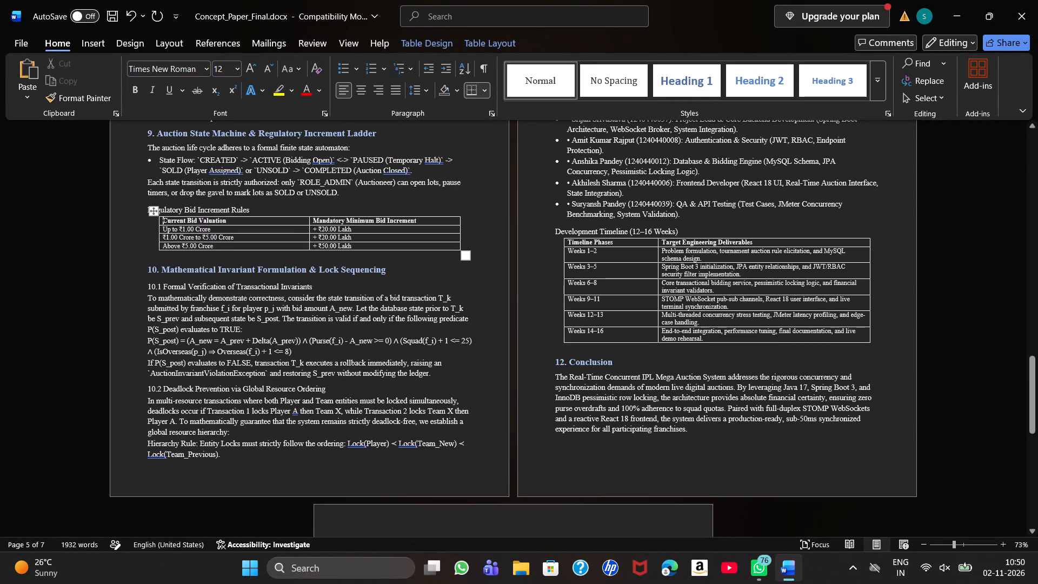
scroll(982, 461, "up", 3)
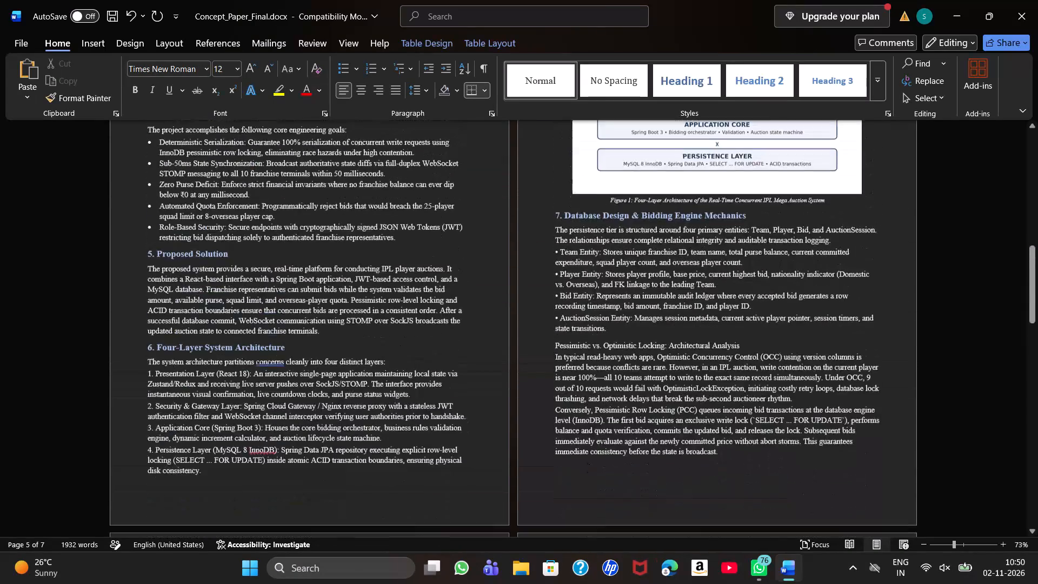
scroll(982, 461, "up", 2)
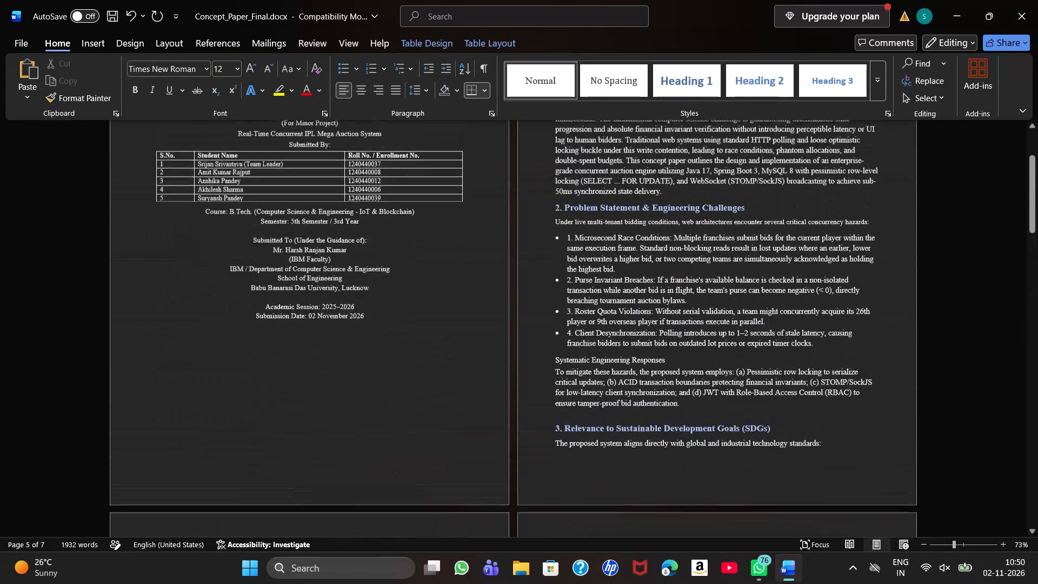
scroll(982, 461, "up", 1)
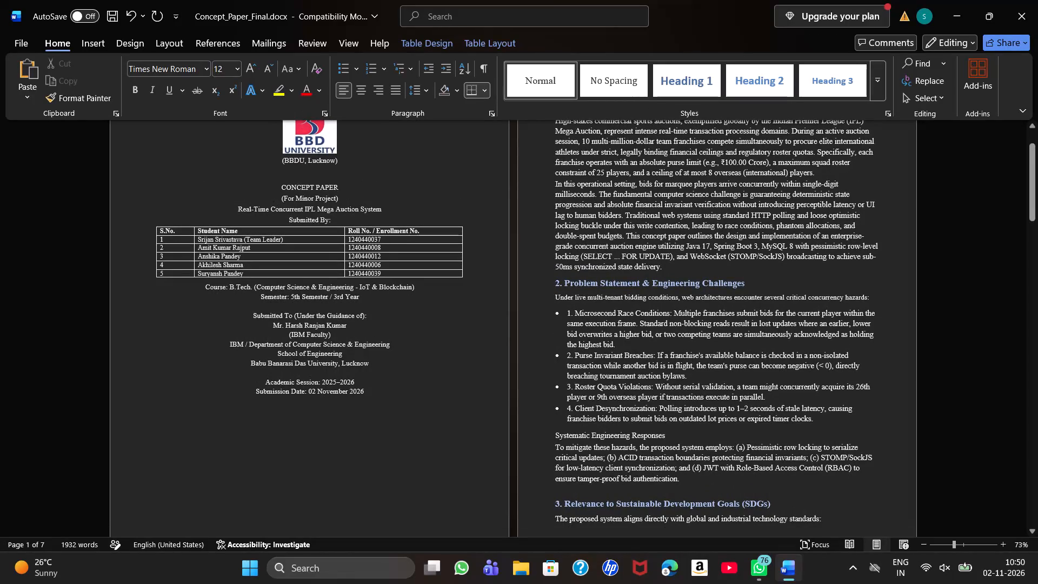
scroll(943, 360, "up", 1)
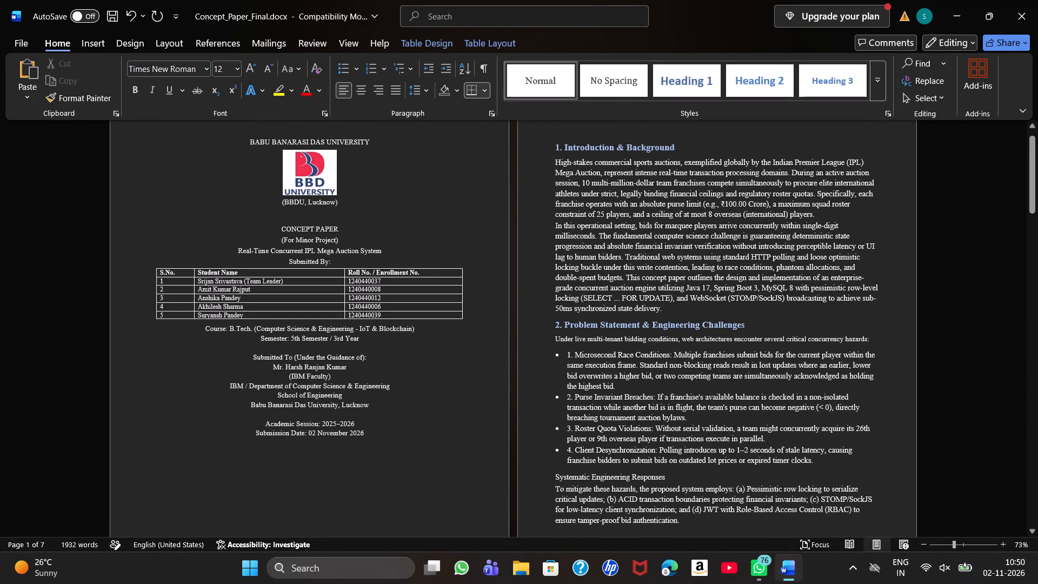
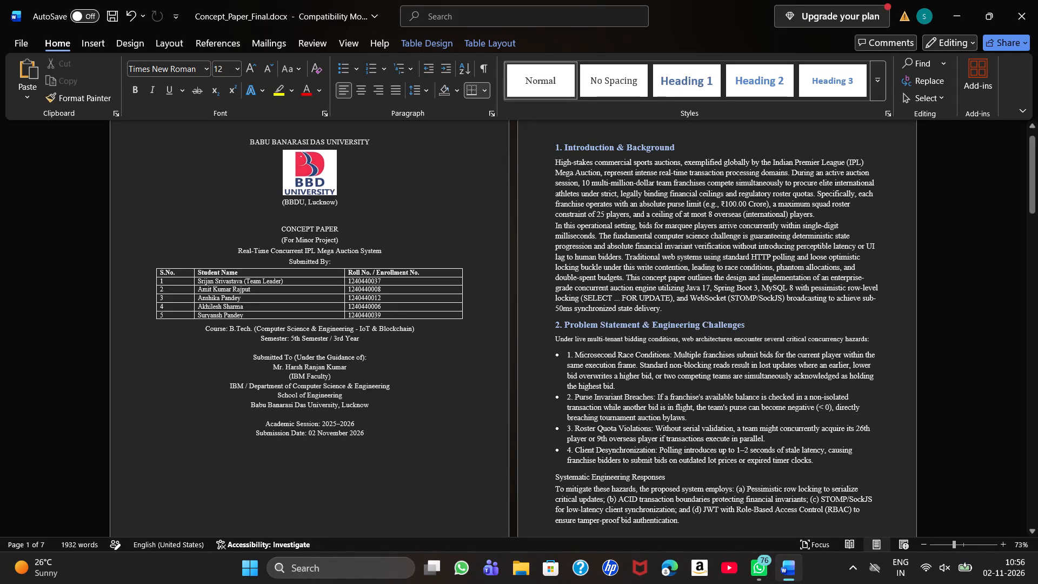
Compare the web layout with the print layout, then examine the opening pages through section 2 in print layout at 103% zoom.
left_click(901, 543)
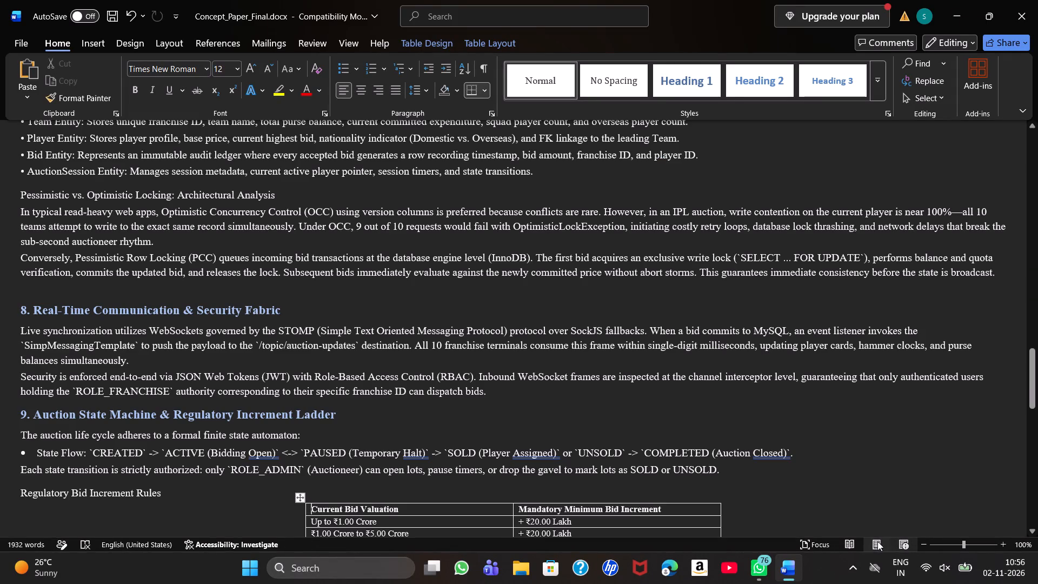
left_click(877, 541)
left_click(964, 543)
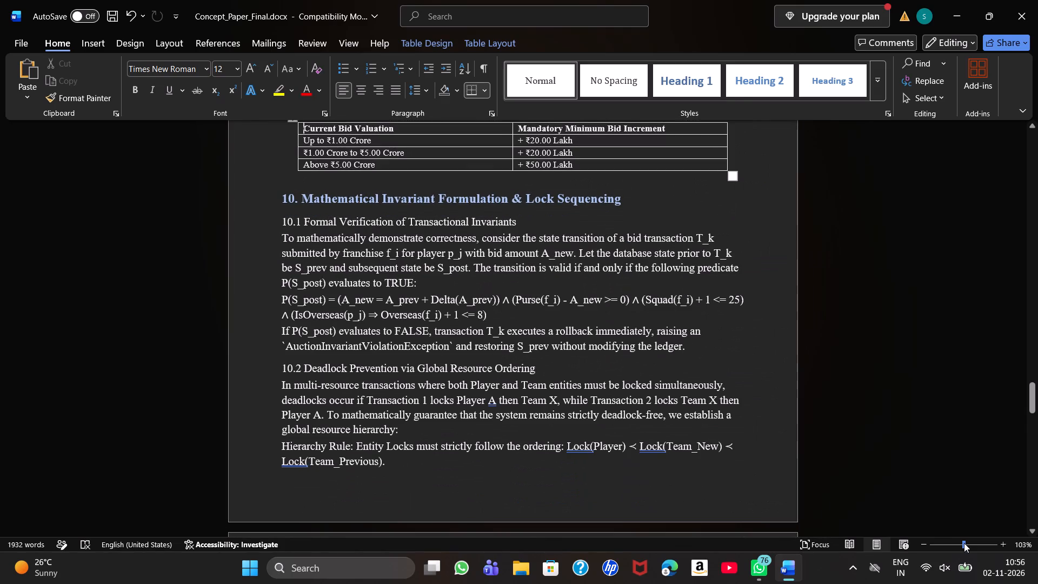
scroll(982, 412, "up", 7)
scroll(982, 412, "down", 1)
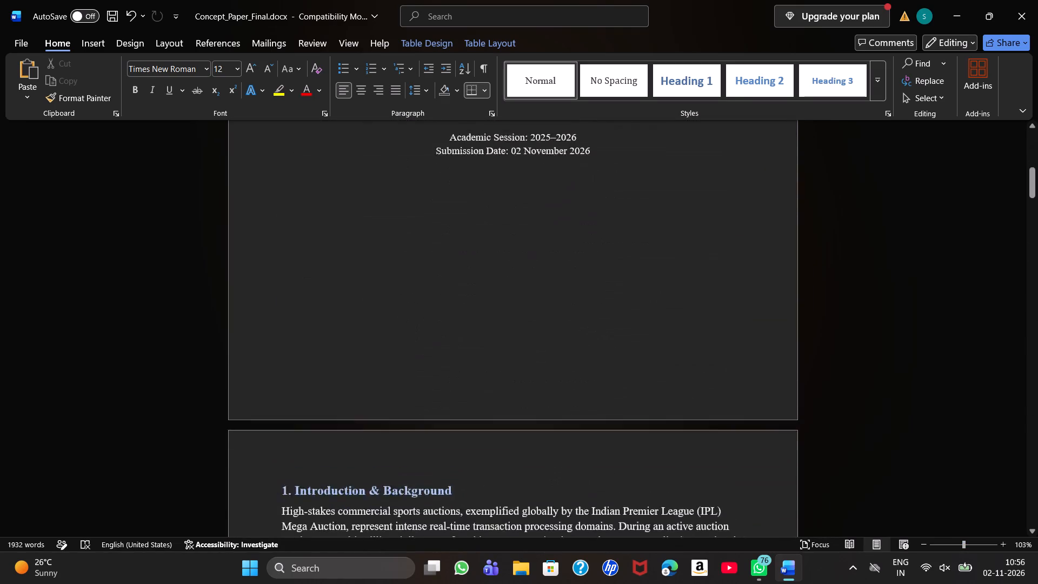
scroll(982, 412, "down", 2)
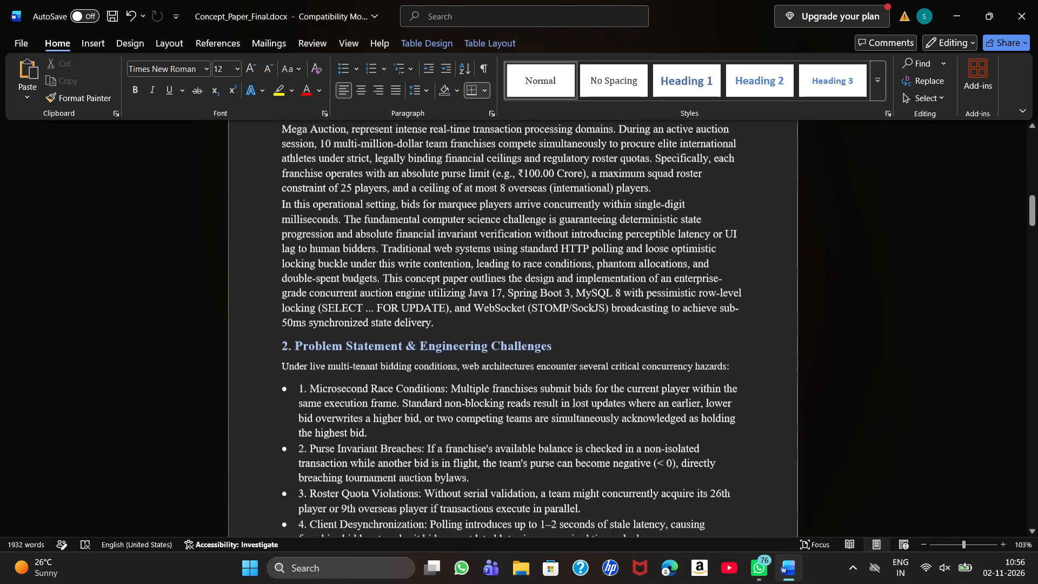
scroll(982, 412, "up", 1)
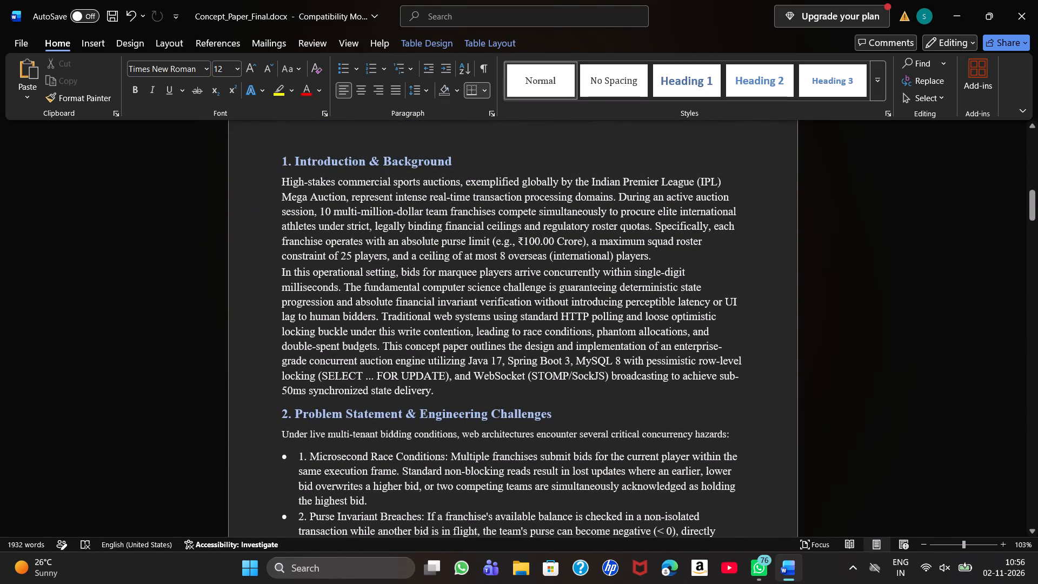
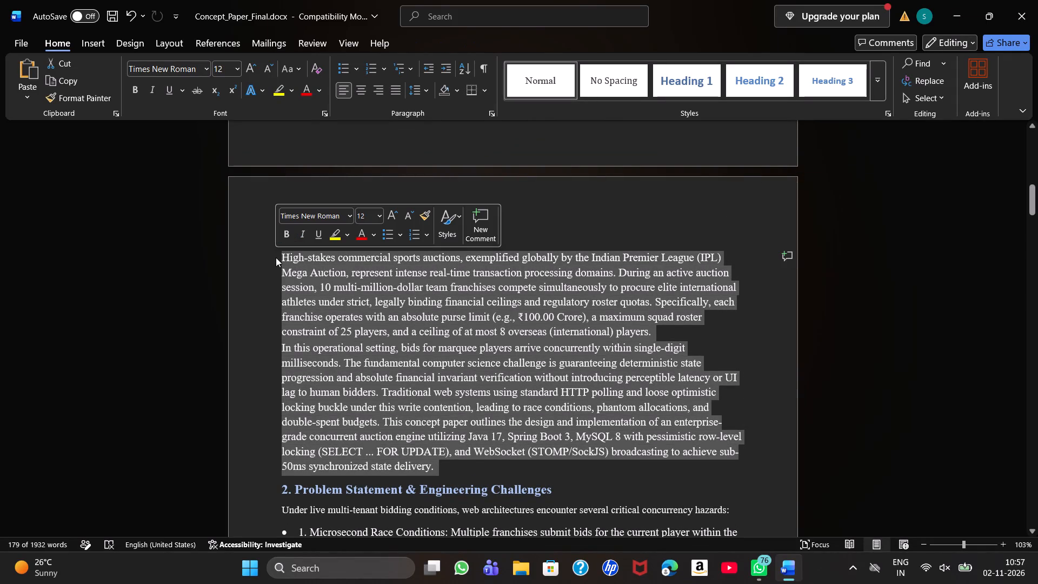
Replace the selected Introduction & Background body text with the copied four-paragraph version, and put the section 2 heading back on its own line.
key("ctrl+v")
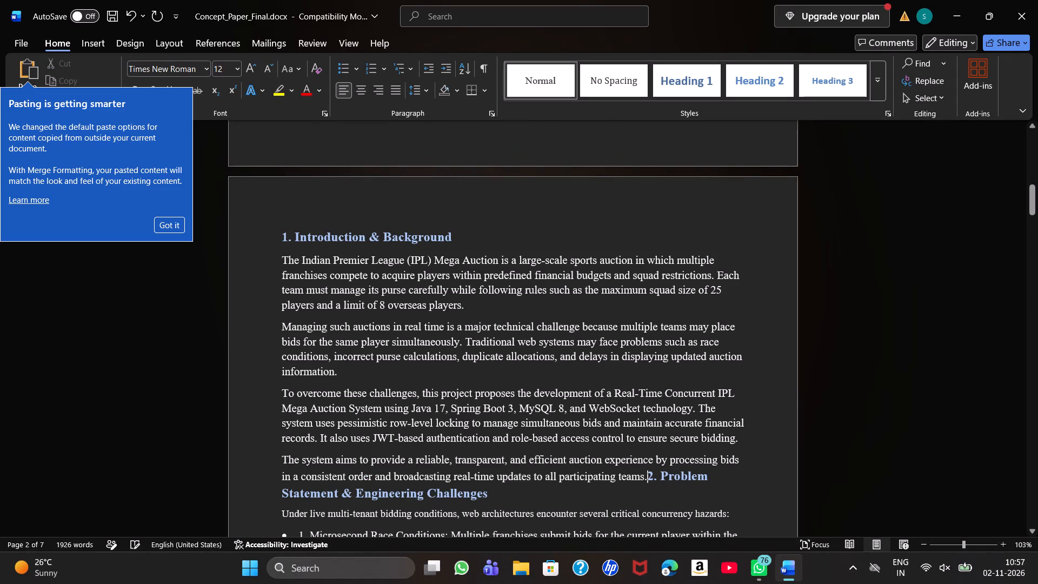
scroll(528, 427, "down", 1)
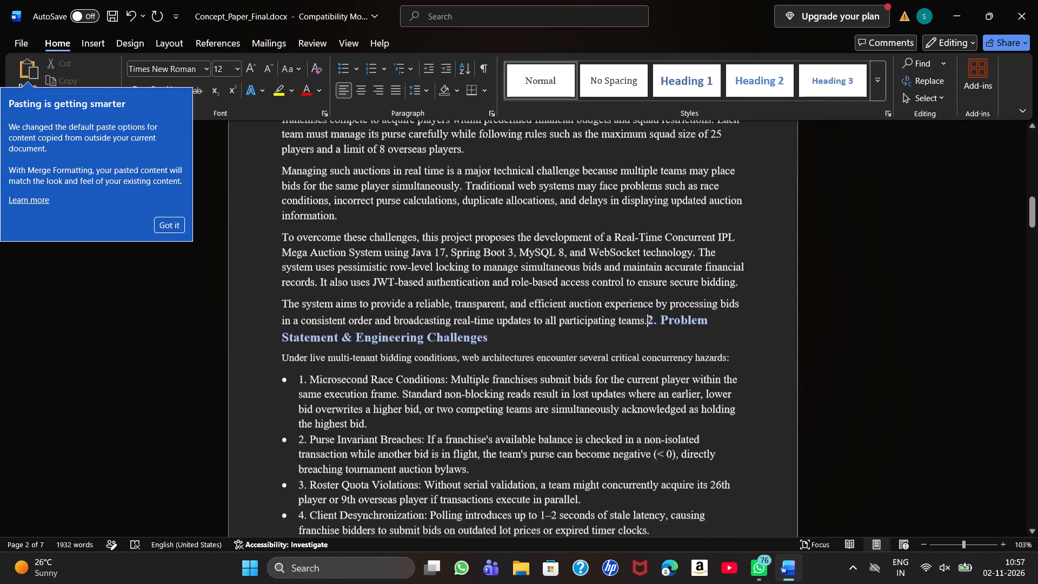
scroll(528, 427, "down", 1)
key("Return")
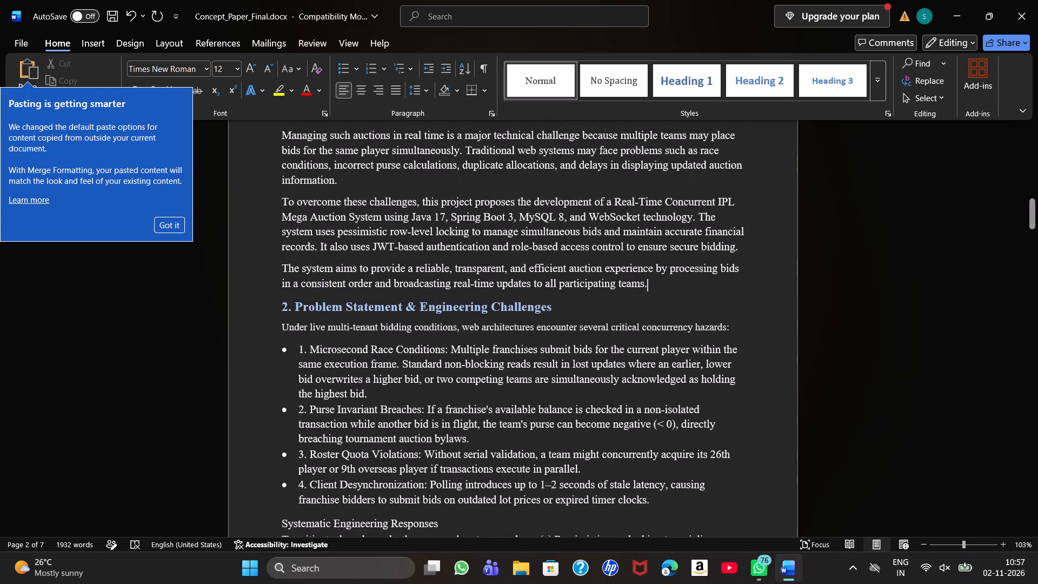
scroll(600, 373, "up", 1)
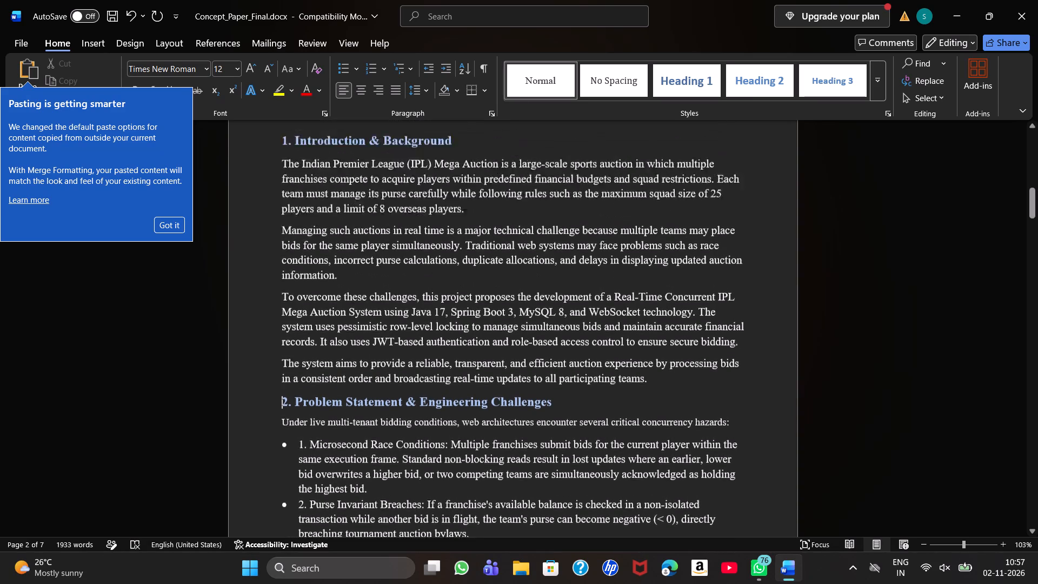
scroll(600, 373, "up", 1)
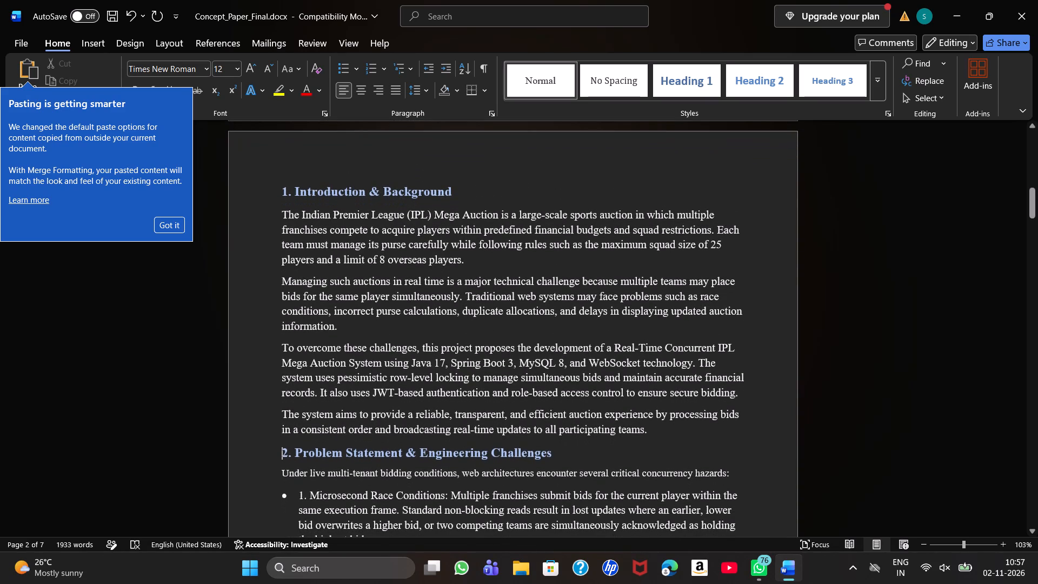
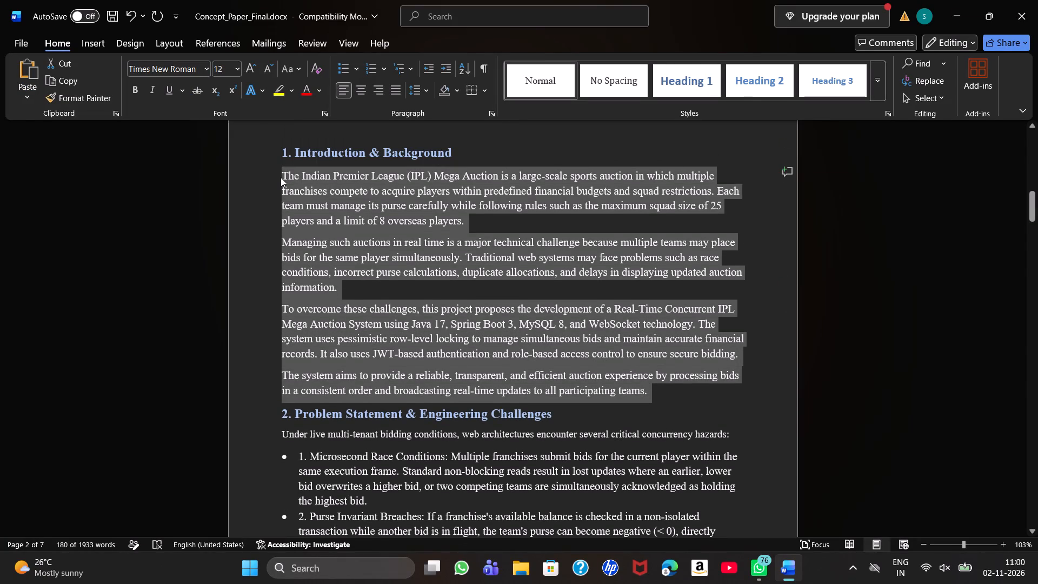
Replace the selected Introduction & Background body text with the copied shorter two-paragraph version, removing its duplicate heading and the blank lines above the first paragraph.
key("ctrl+v")
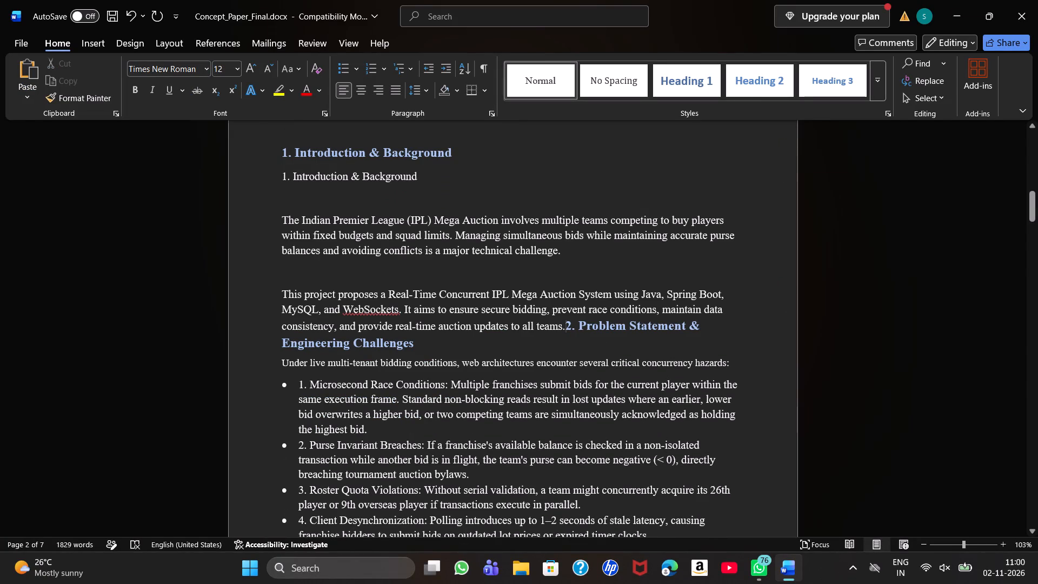
left_click_drag(416, 202, 312, 181)
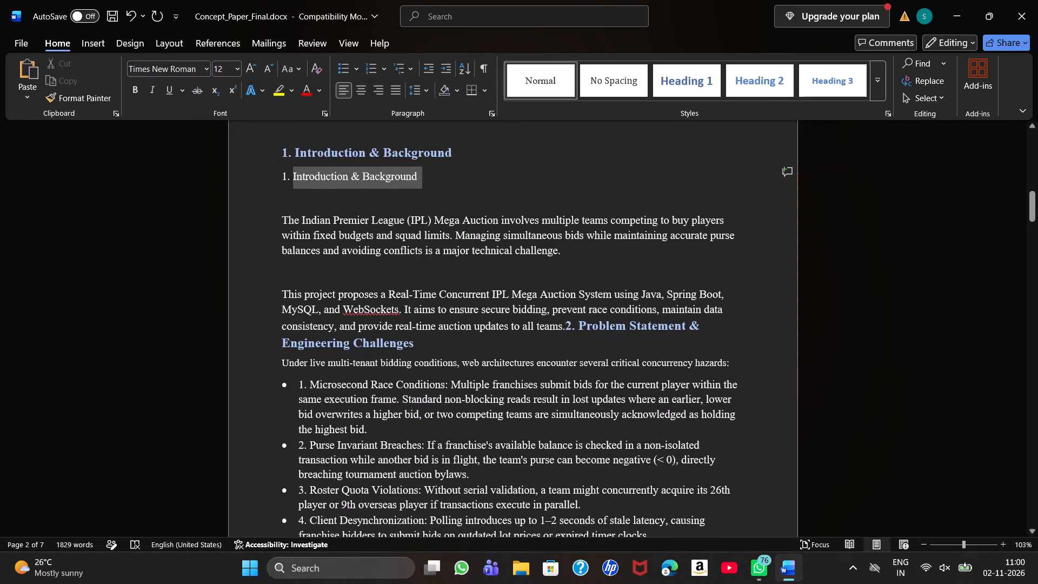
left_click_drag(312, 181, 270, 184)
key("BackSpace")
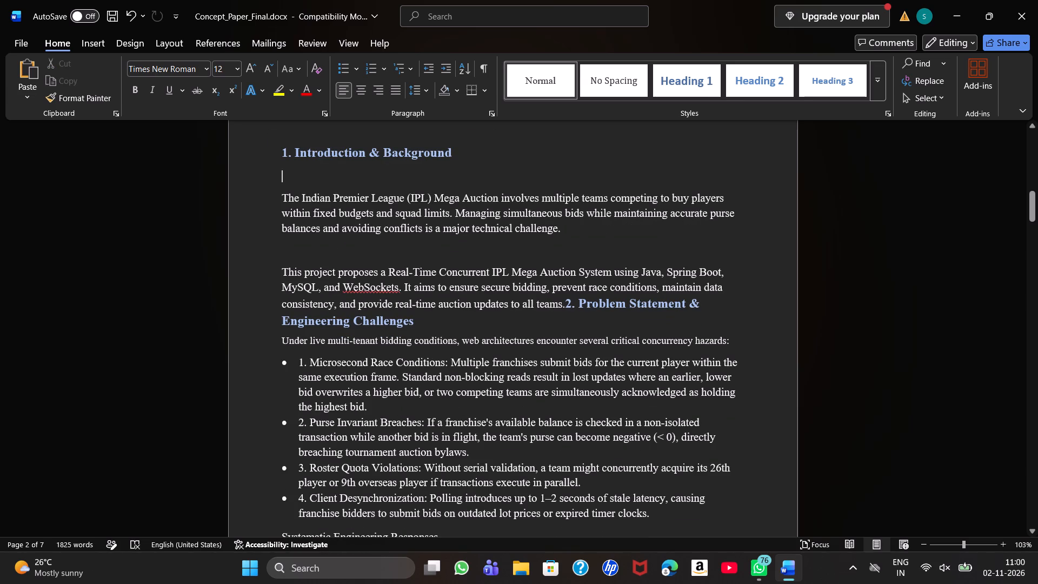
key("Down")
key("BackSpace")
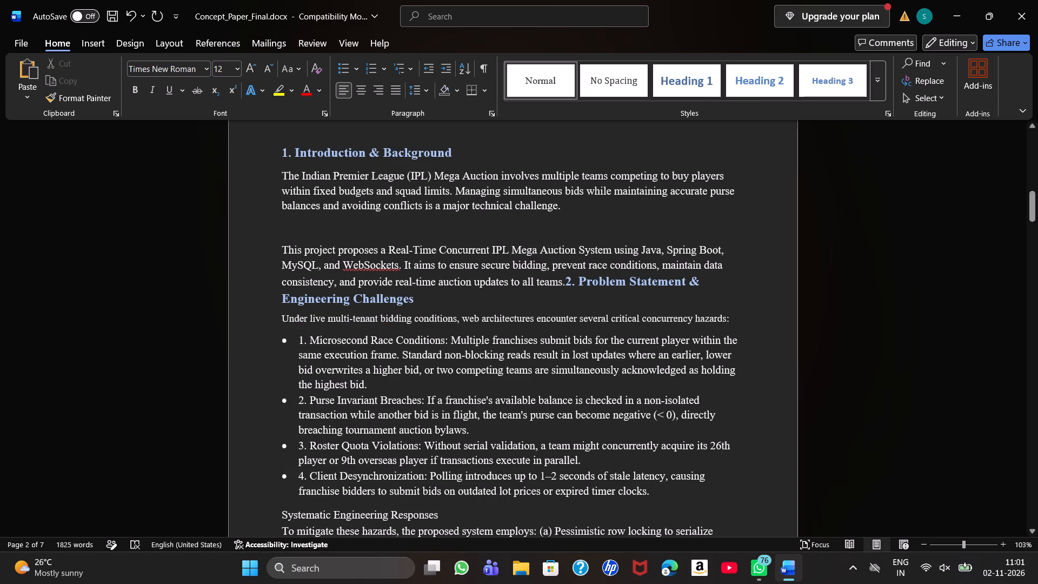
Put the section 2 heading back on its own line and remove the blank line between the two Introduction & Background paragraphs.
left_click(569, 279)
left_click(563, 278)
key("Right")
key("Return")
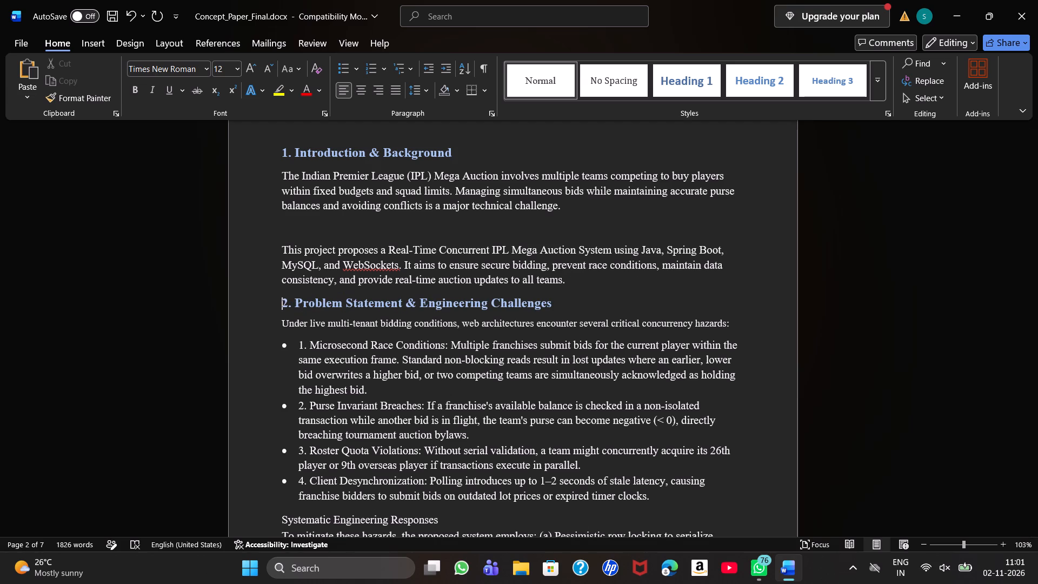
left_click(468, 231)
key("BackSpace")
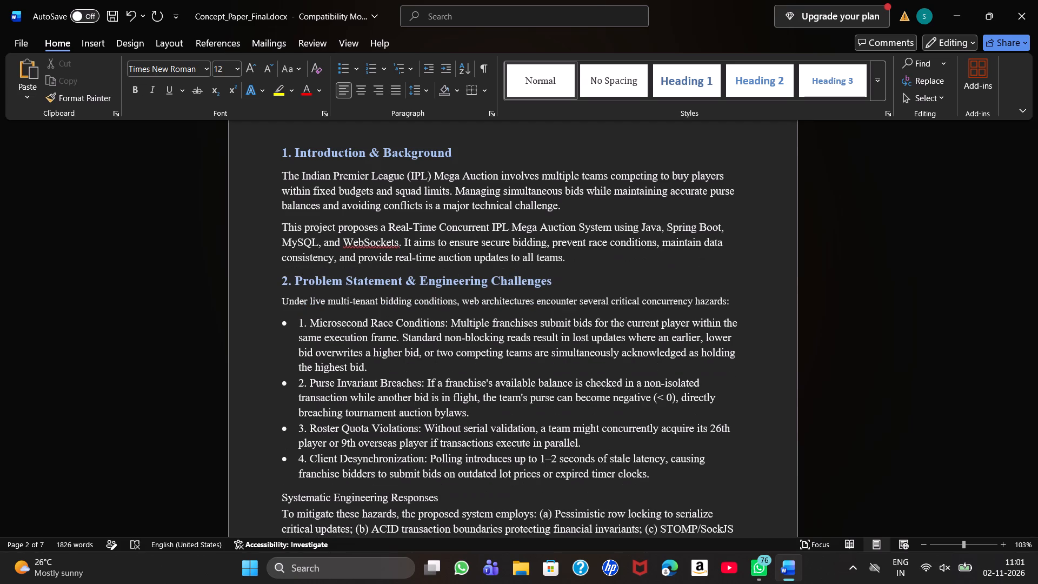
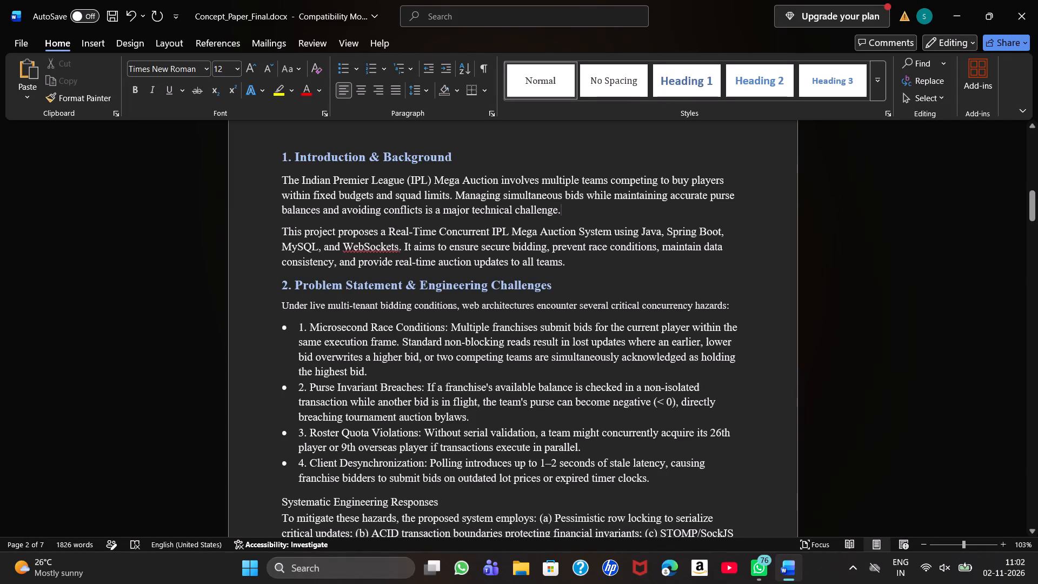
Replace the section 2 Problem Statement & Engineering Challenges body text, including Systematic Engineering Responses, with the copied simpler version.
left_click_drag(280, 301, 506, 484)
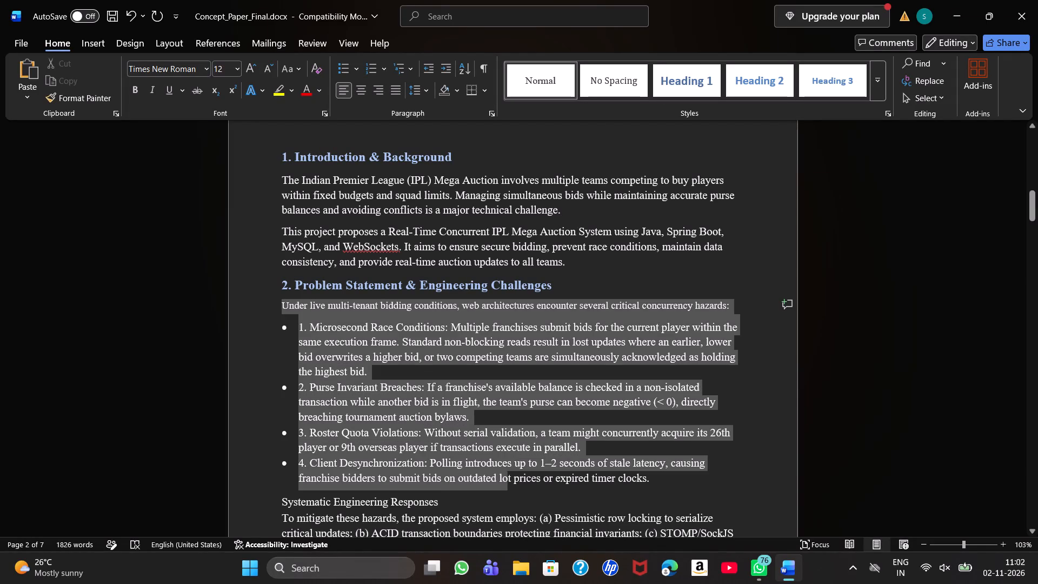
left_click_drag(506, 484, 560, 537)
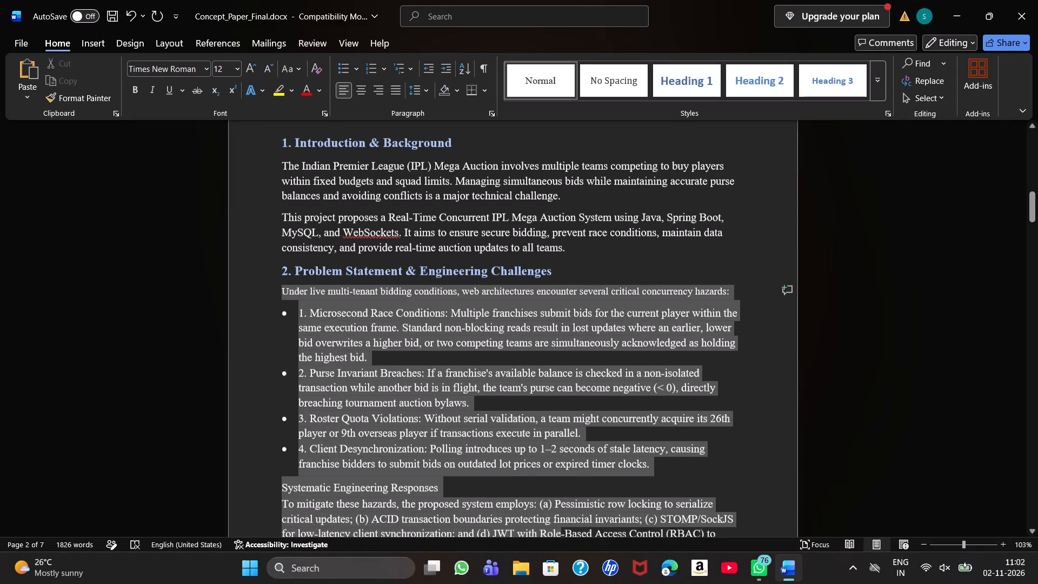
left_click_drag(560, 537, 461, 492)
key("ctrl+v")
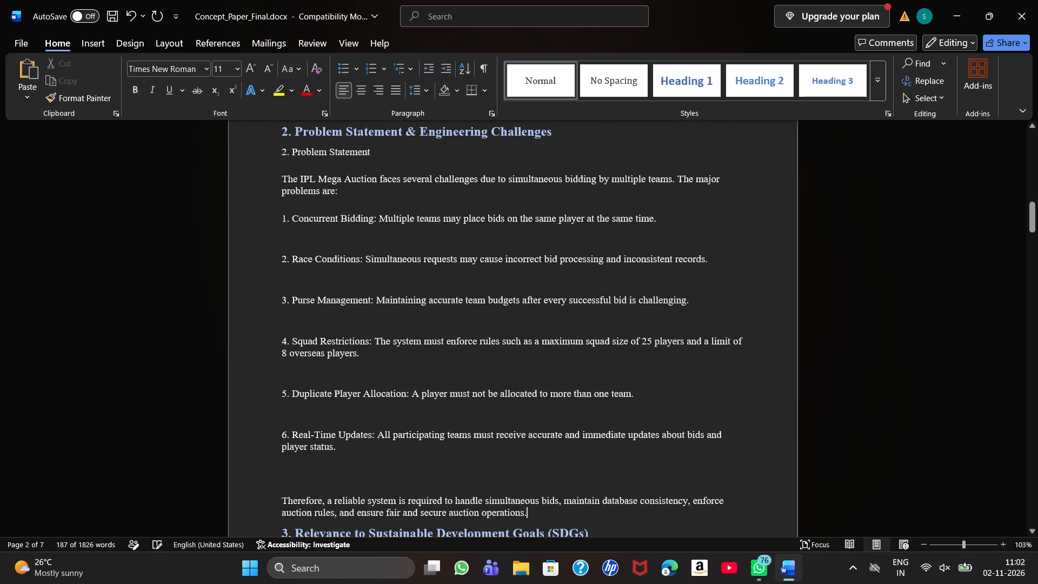
Remove the blank lines above the Duplicate Player Allocation and Real-Time Updates items and above the closing "Therefore" paragraph in section 2.
left_click(319, 417)
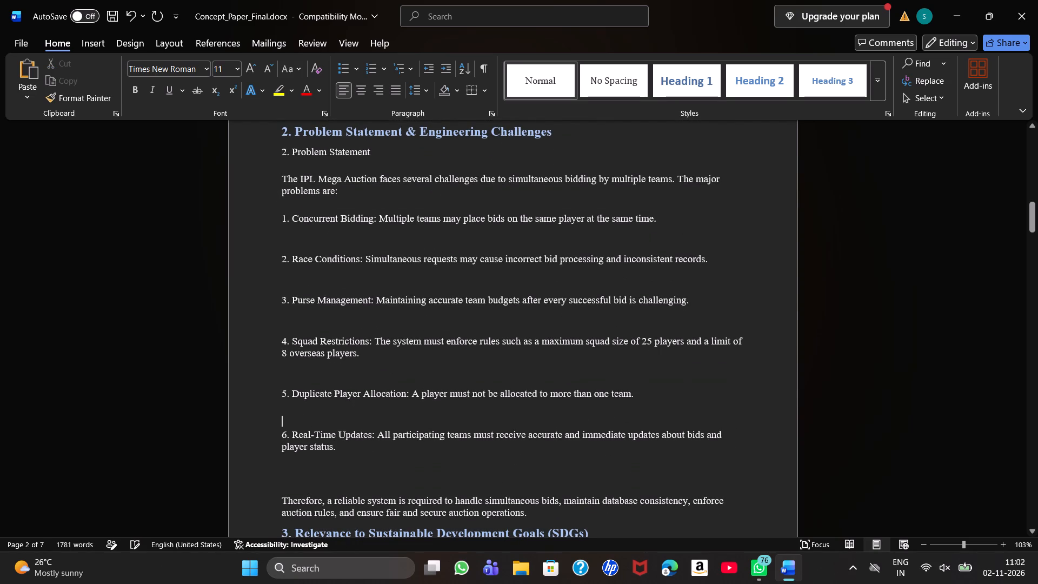
key("BackSpace")
key("BackSpace")
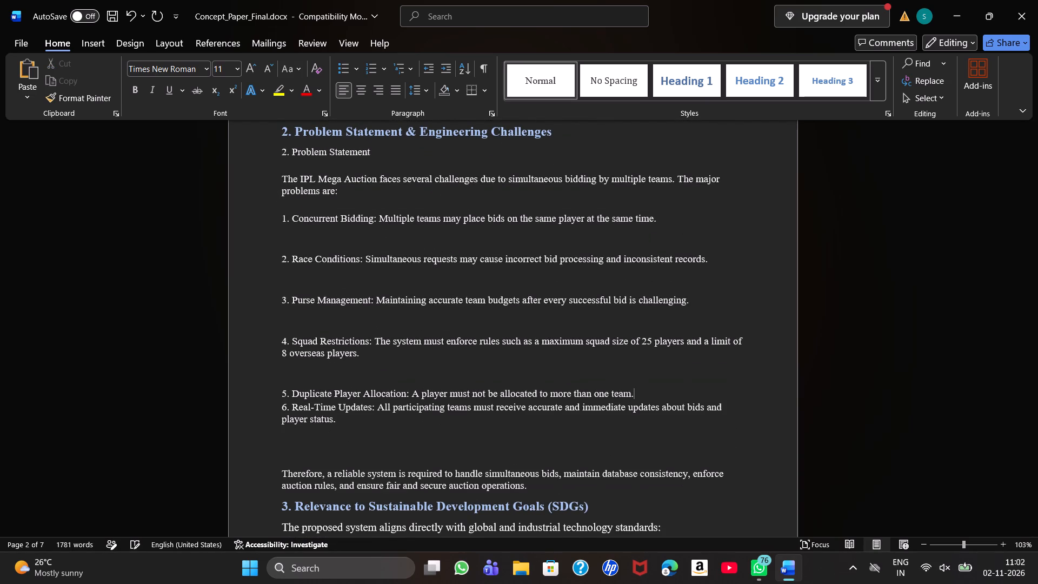
left_click(307, 454)
key("BackSpace")
key("BackSpace")
key("BackSpace")
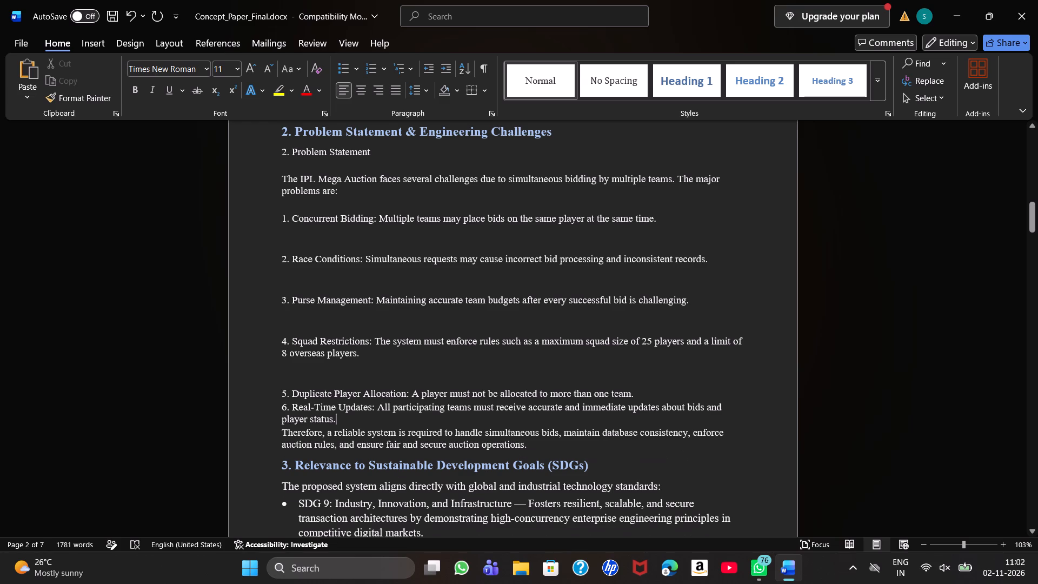
left_click(343, 374)
key("BackSpace")
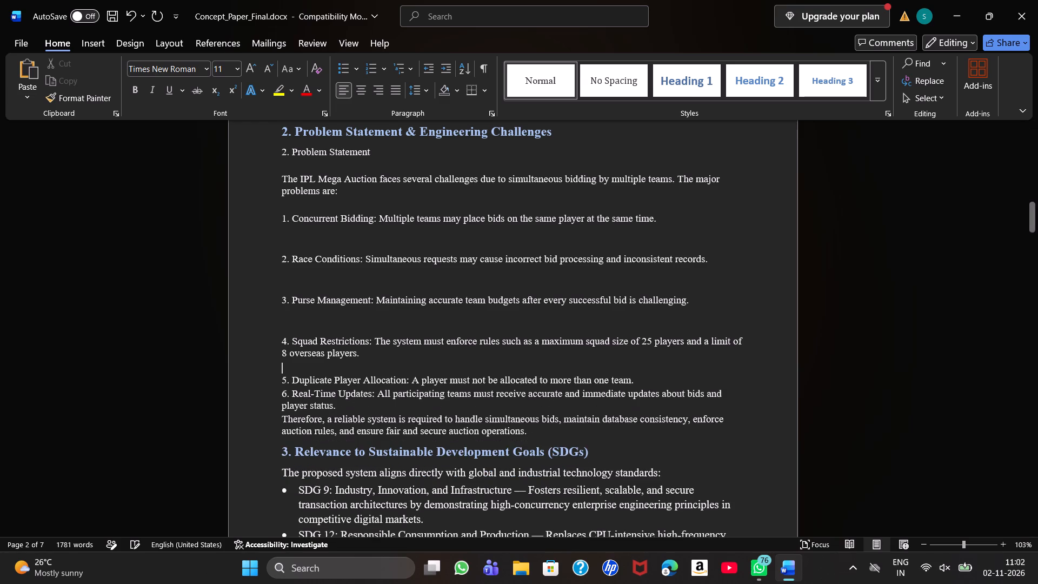
key("BackSpace")
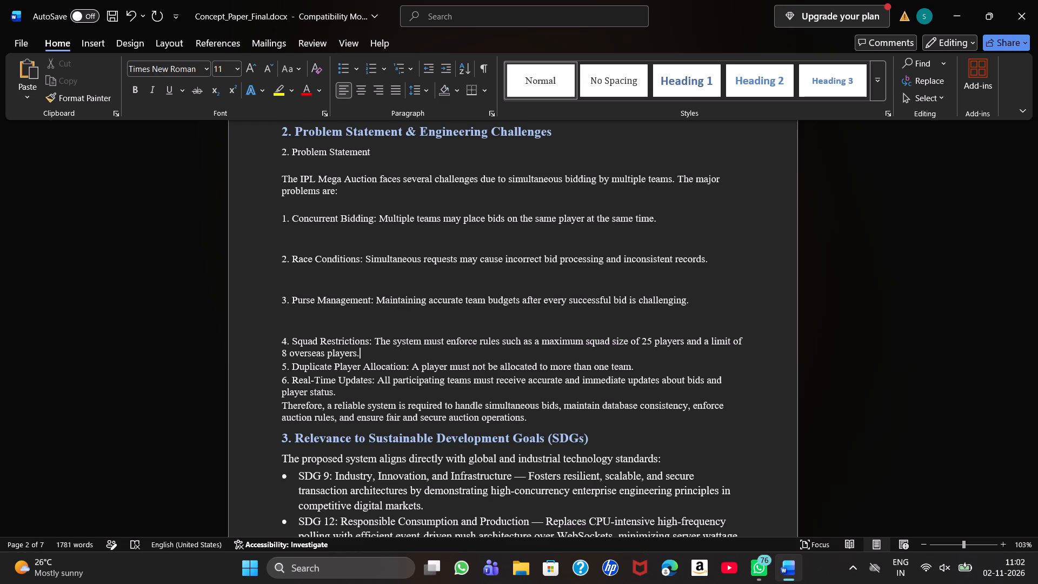
Remove the blank lines above the Concurrent Bidding, Race Conditions, Purse Management and Squad Restrictions items in section 2.
left_click(380, 329)
key("BackSpace")
key("BackSpace")
left_click(401, 290)
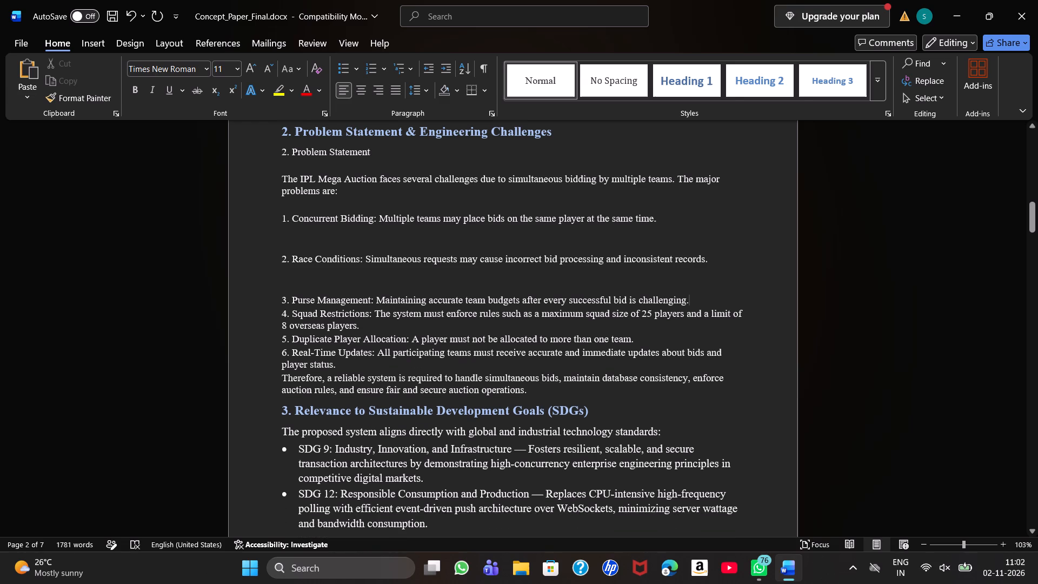
key("BackSpace")
key("BackSpace")
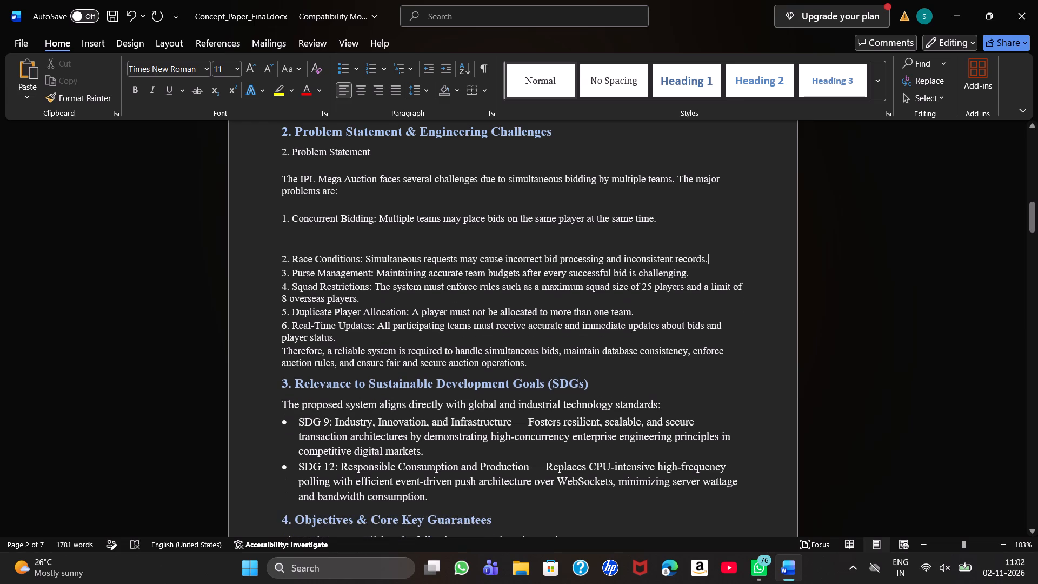
left_click(385, 245)
key("BackSpace")
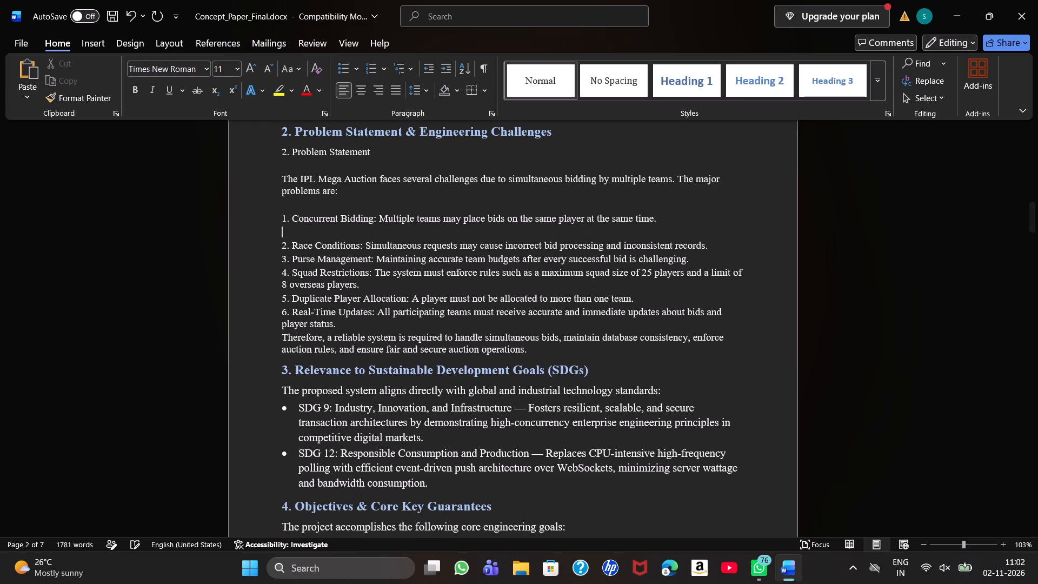
key("BackSpace")
left_click(402, 204)
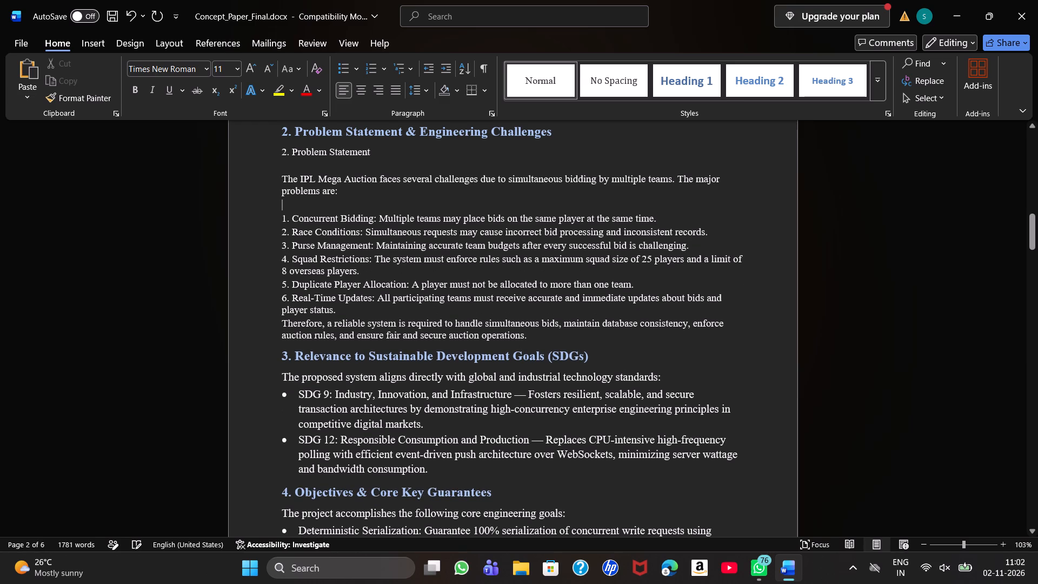
key("BackSpace")
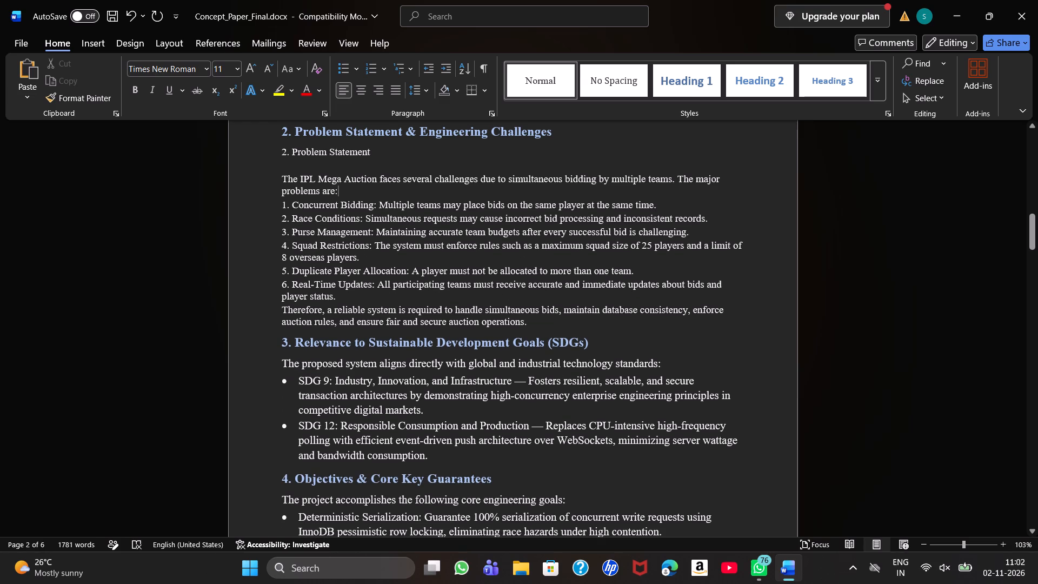
Delete the duplicate "2. Problem Statement" line and the blank space it leaves under the section 2 heading.
left_click_drag(370, 158, 255, 149)
key("BackSpace")
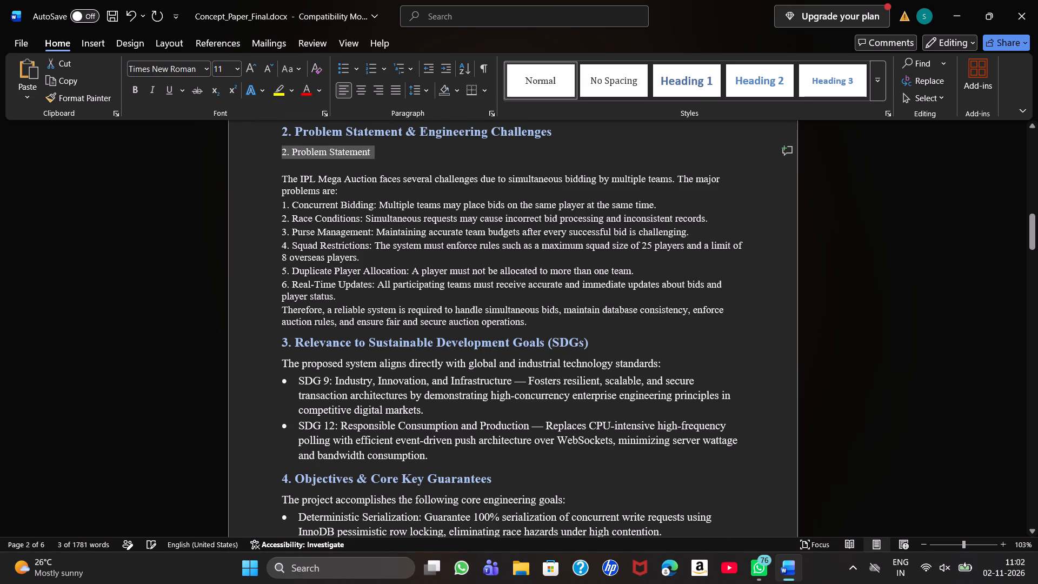
key("BackSpace")
Set the whole section 2 body text, from the opening sentence to the closing paragraph, to 12-point size.
scroll(377, 187, "up", 1)
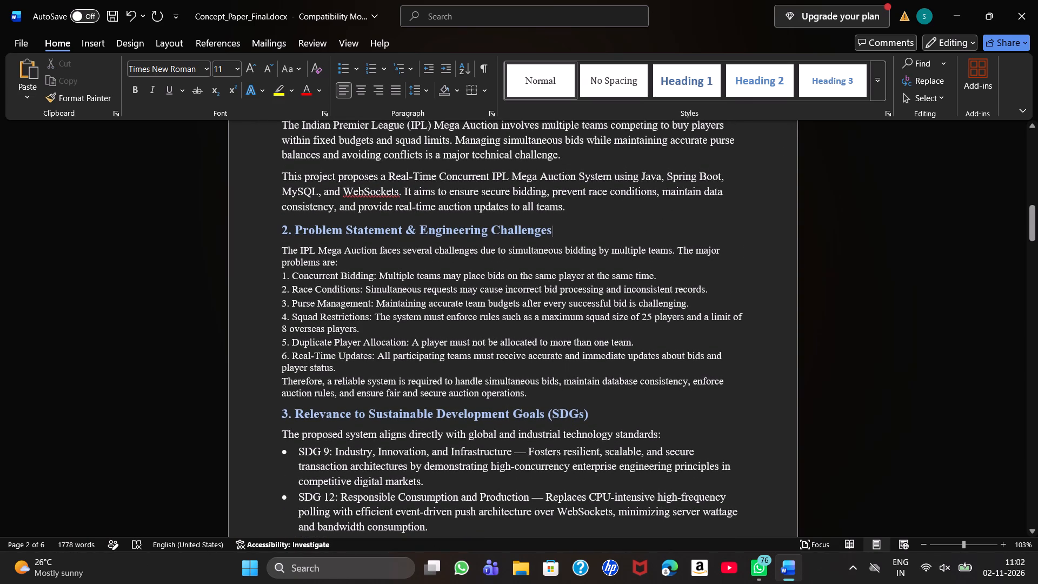
left_click_drag(279, 247, 606, 396)
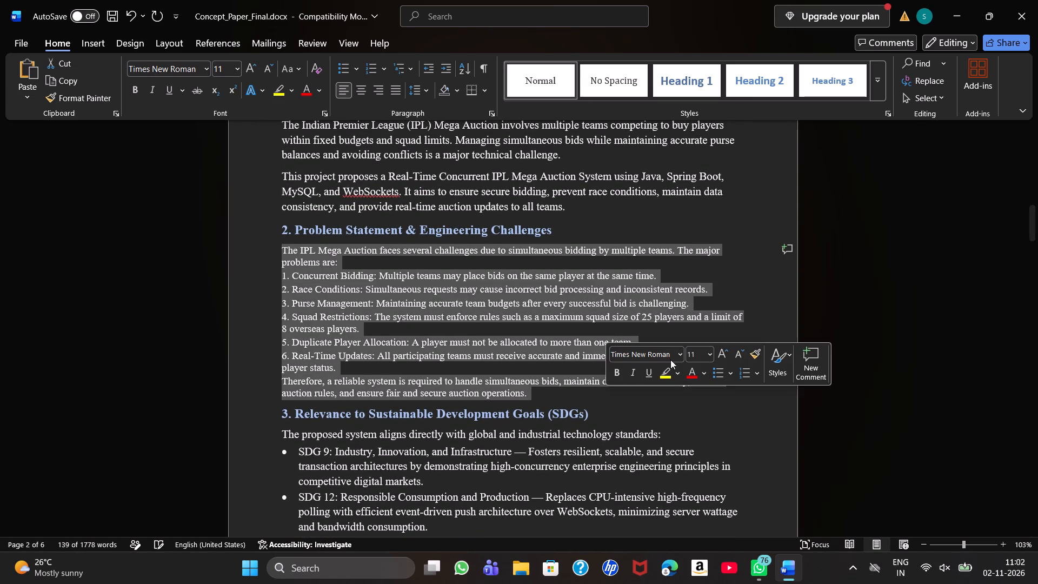
left_click(711, 351)
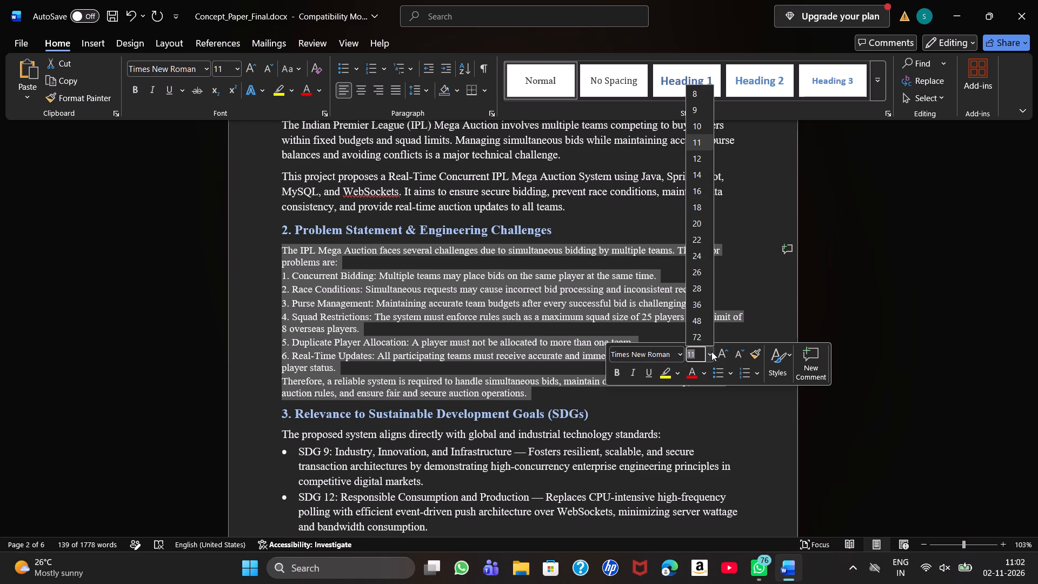
left_click(703, 162)
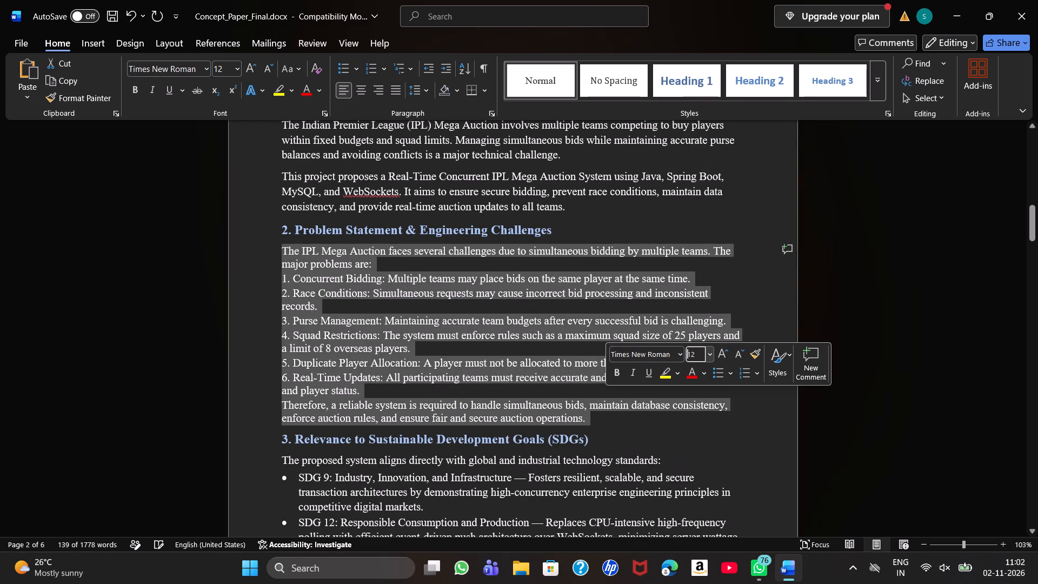
left_click(728, 192)
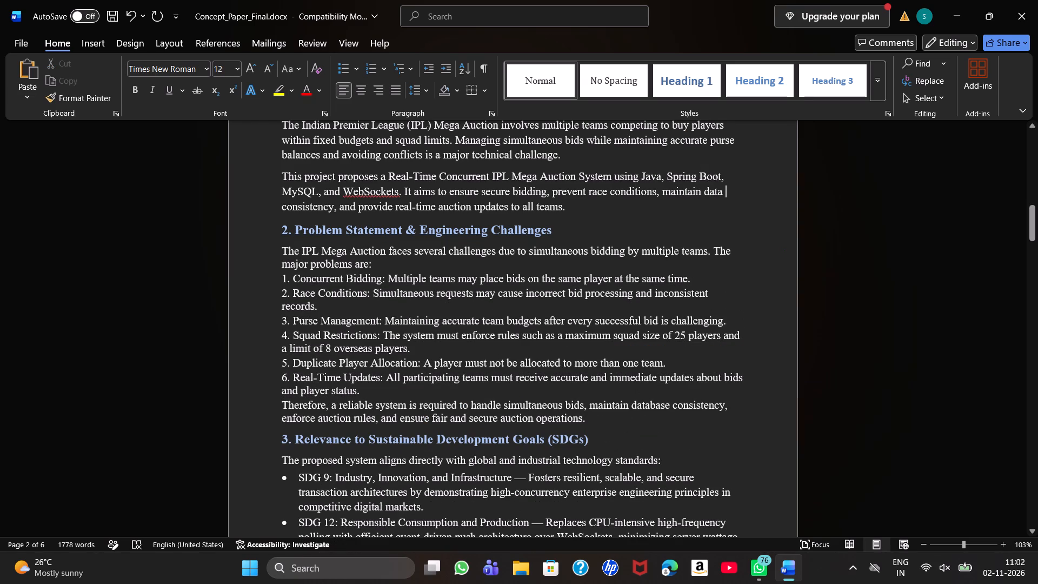
Check the font size of the two Introduction & Background paragraphs against the section 2 text.
left_click_drag(634, 222, 620, 218)
left_click(580, 200)
left_click_drag(577, 200, 289, 131)
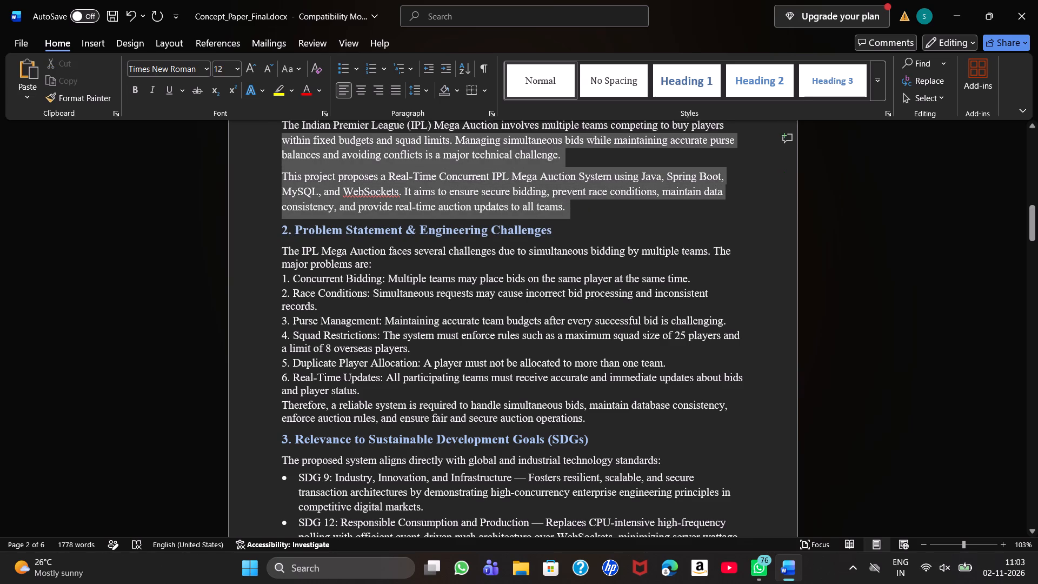
left_click_drag(289, 131, 287, 90)
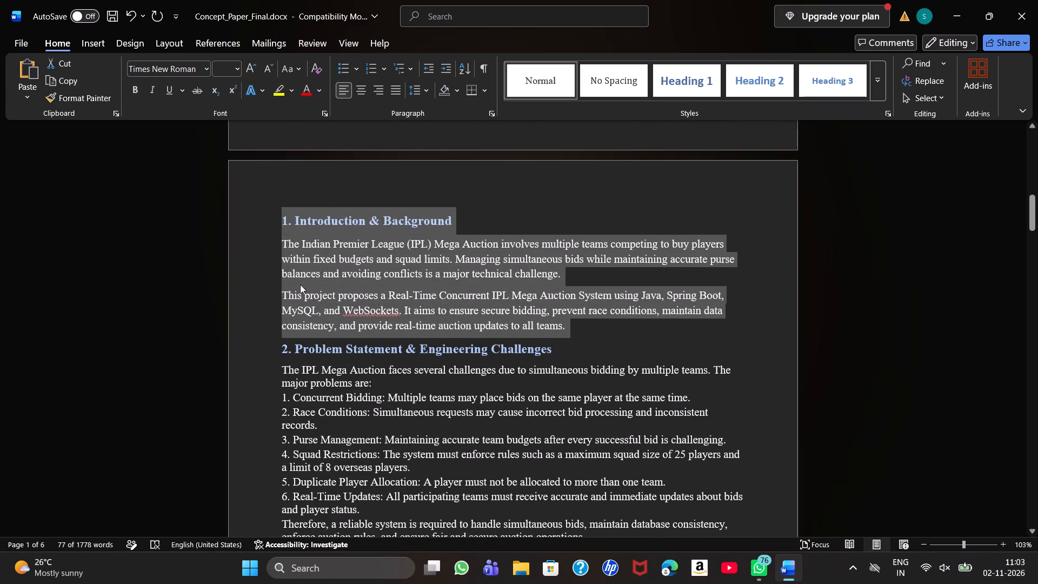
left_click(269, 252)
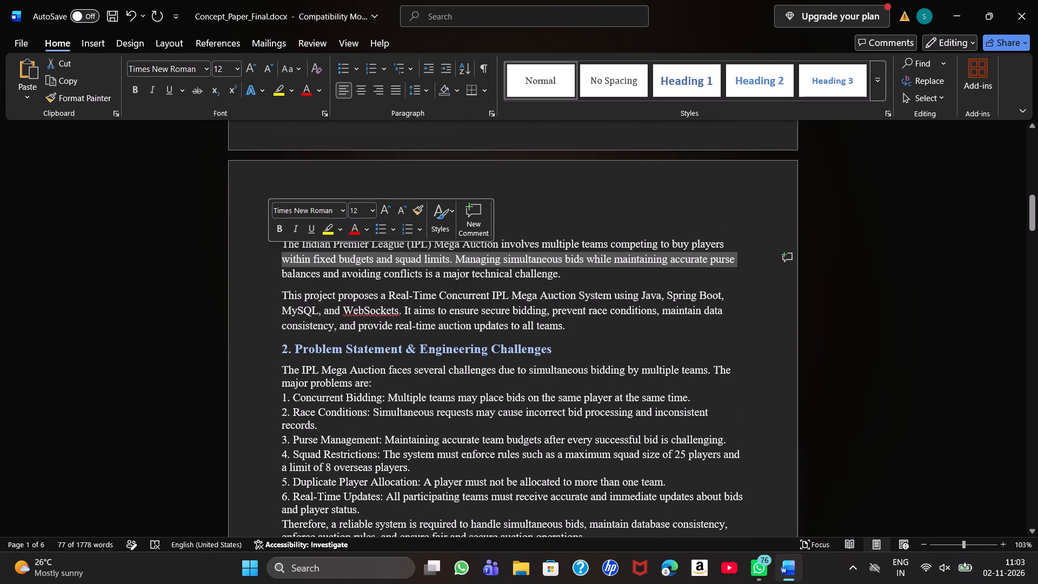
left_click_drag(282, 247, 471, 329)
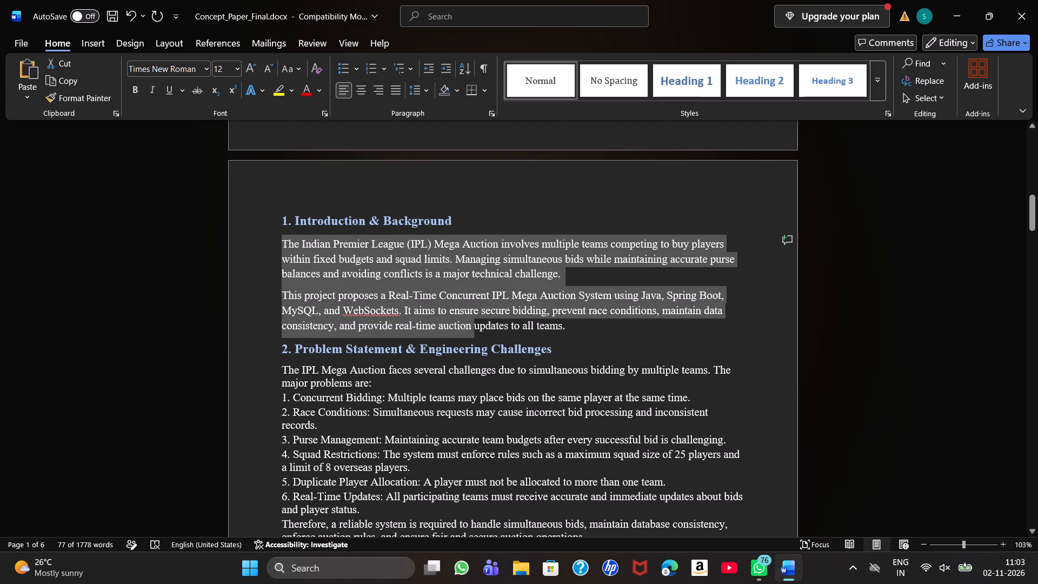
left_click_drag(471, 329, 634, 327)
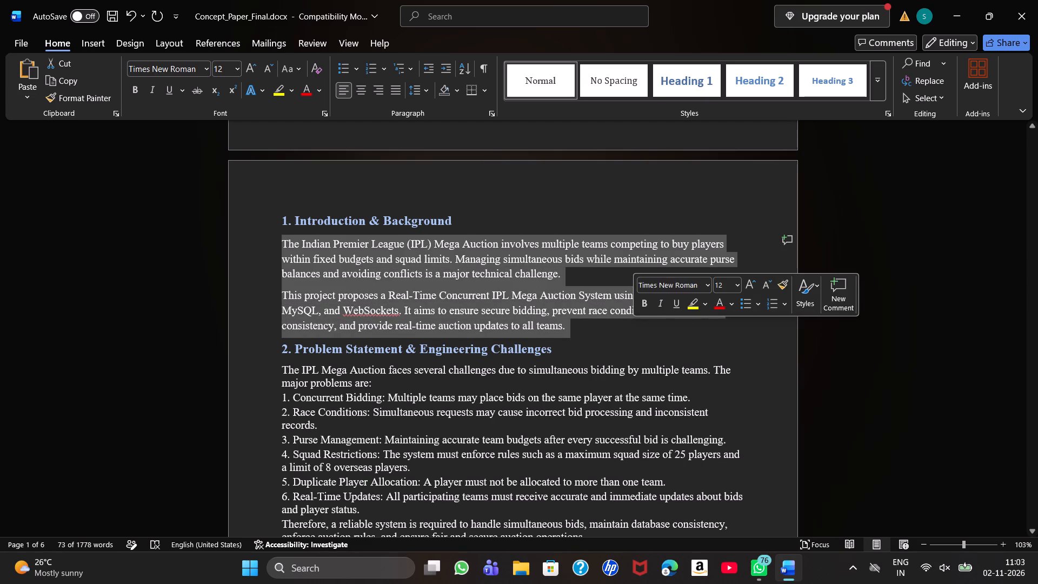
left_click(685, 218)
Review the layout of the whole document down to the References and back up to the Introduction & Background page.
scroll(689, 341, "down", 1)
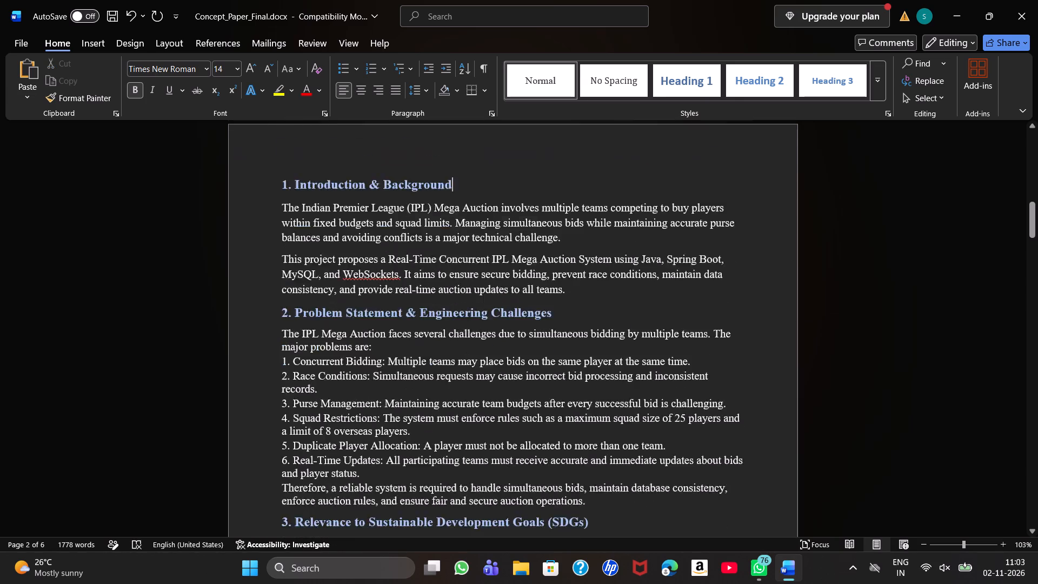
scroll(689, 341, "down", 1)
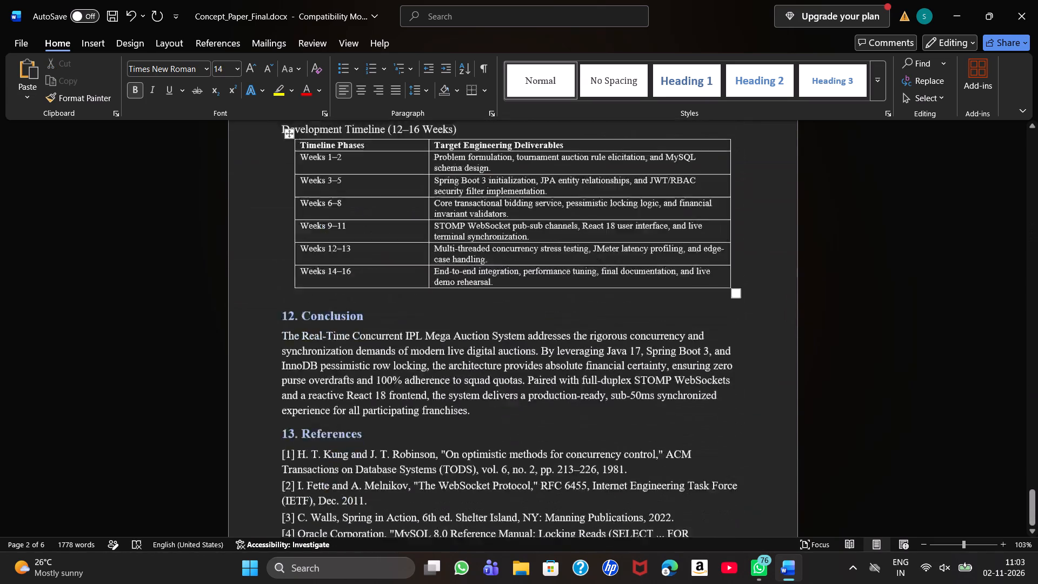
scroll(689, 341, "down", 1)
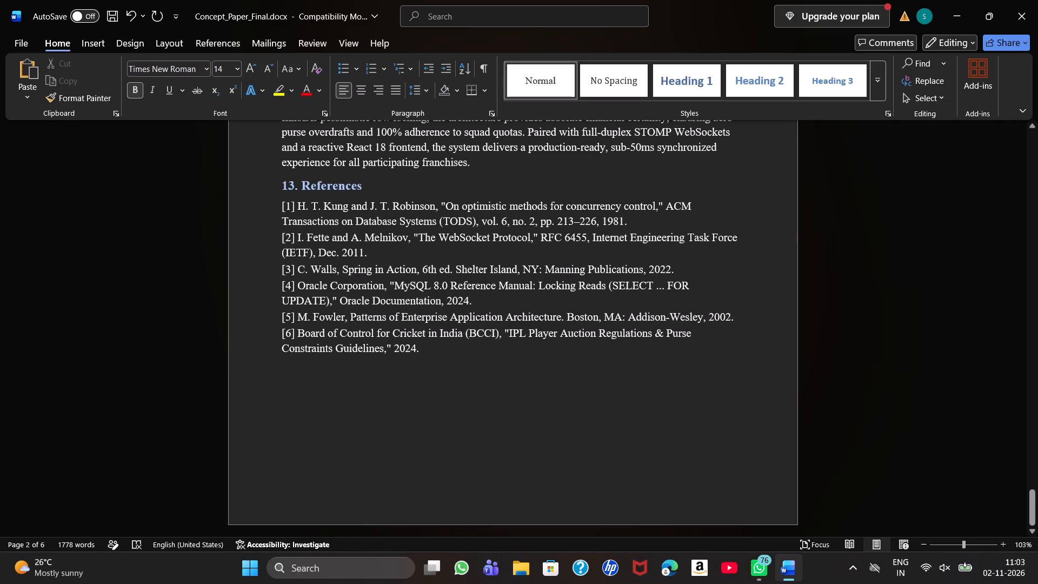
scroll(808, 408, "up", 1)
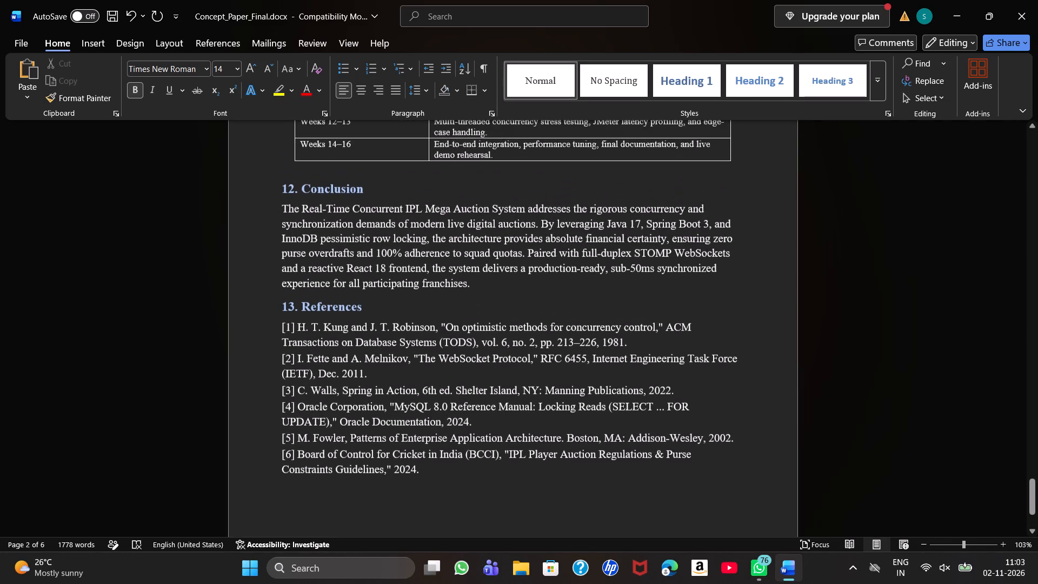
scroll(808, 408, "down", 5, "ctrl")
left_click(808, 408)
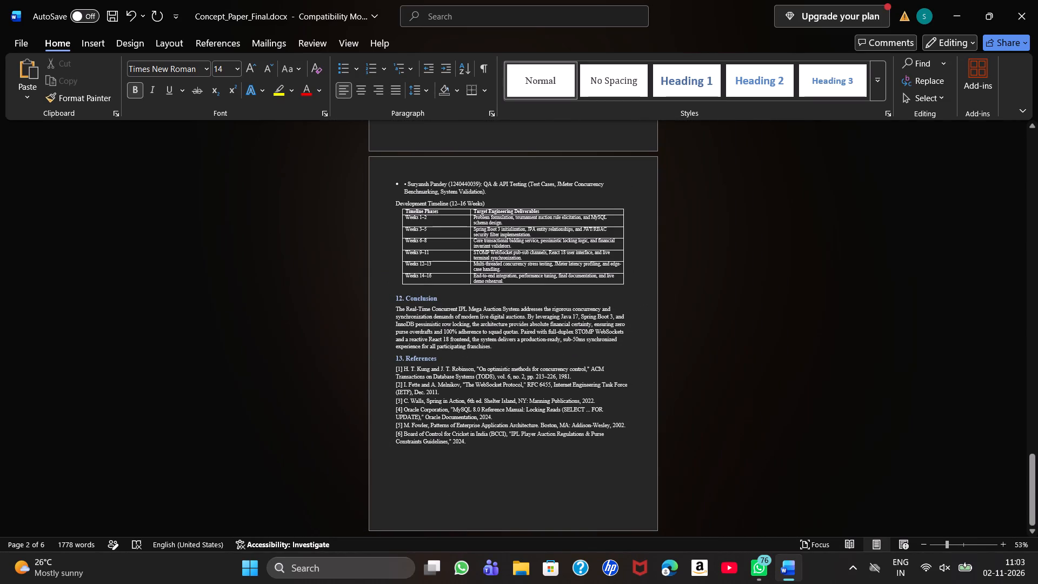
scroll(808, 408, "up", 1)
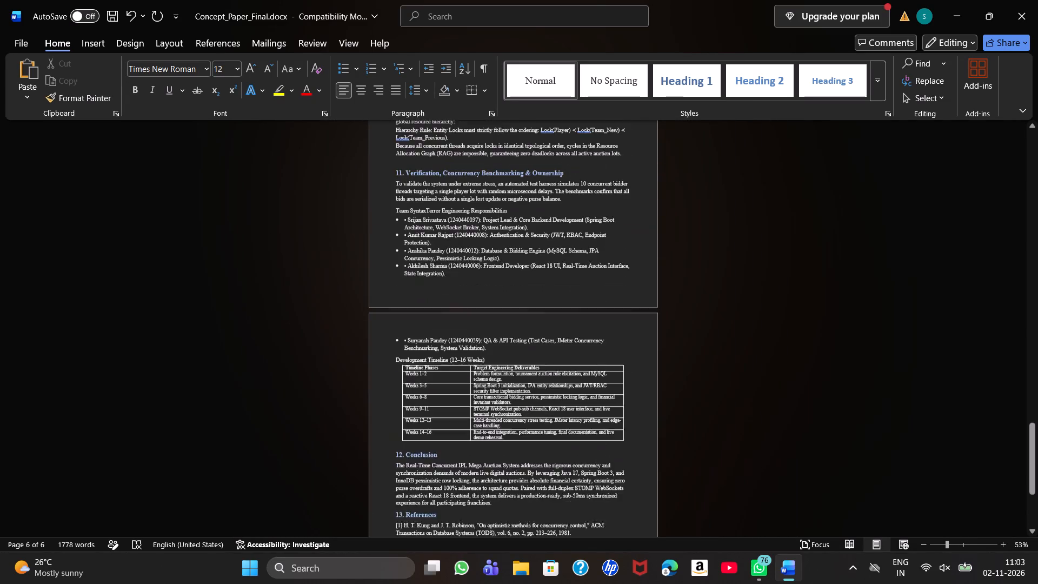
scroll(808, 408, "up", 2)
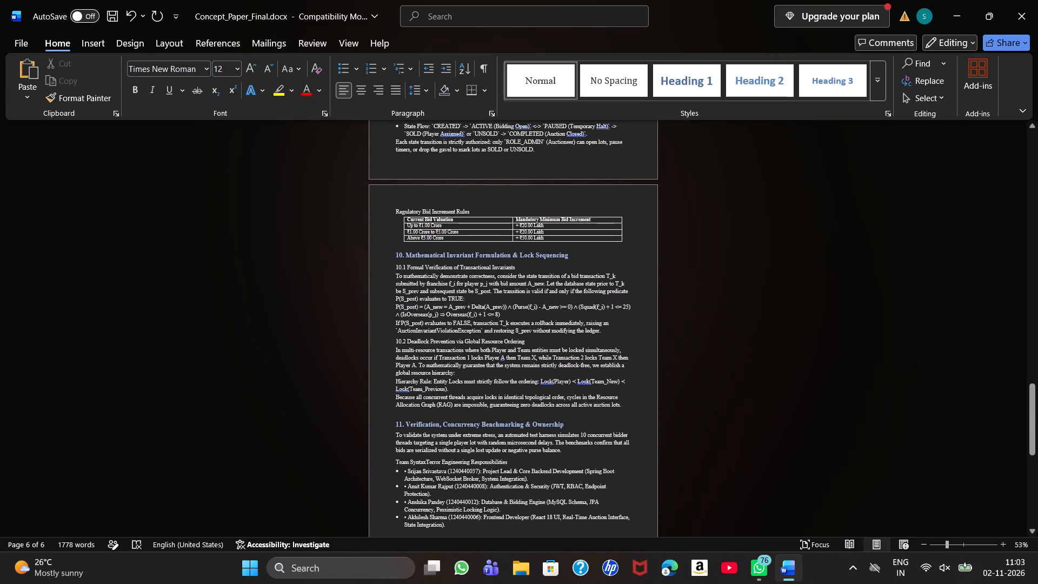
right_click(808, 408)
scroll(808, 408, "up", 1)
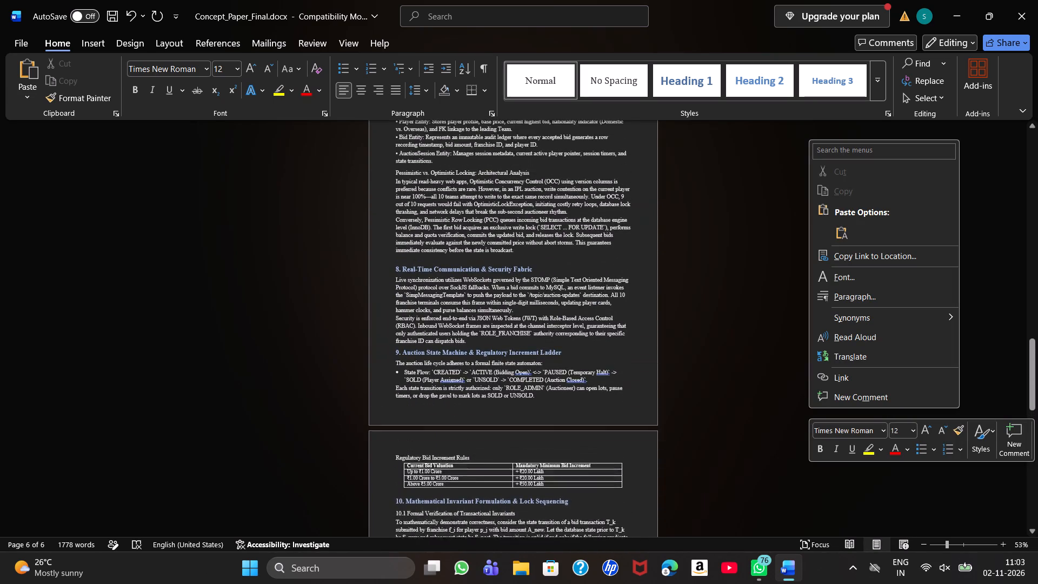
scroll(808, 408, "up", 4)
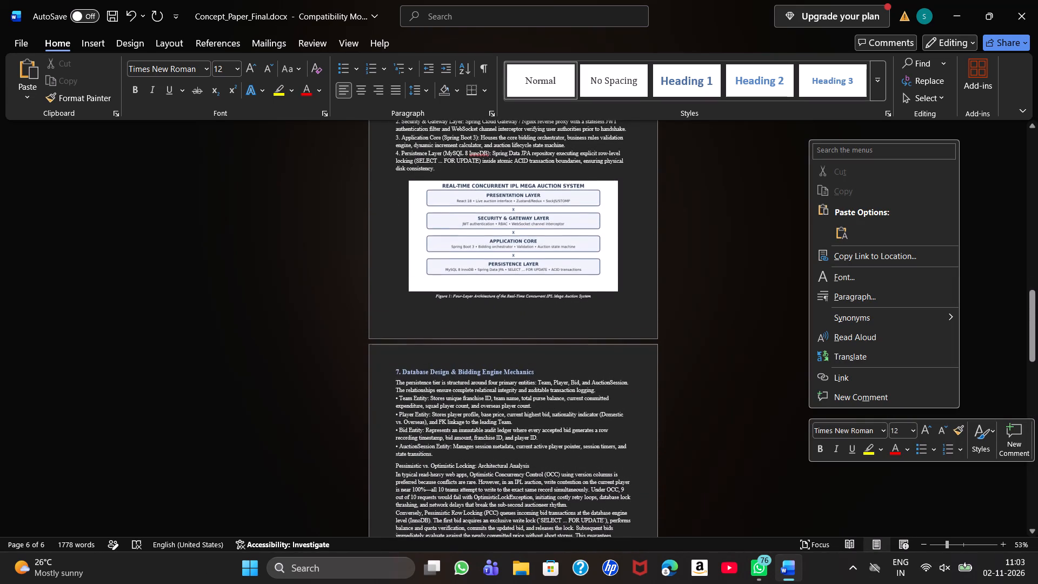
scroll(808, 408, "up", 2)
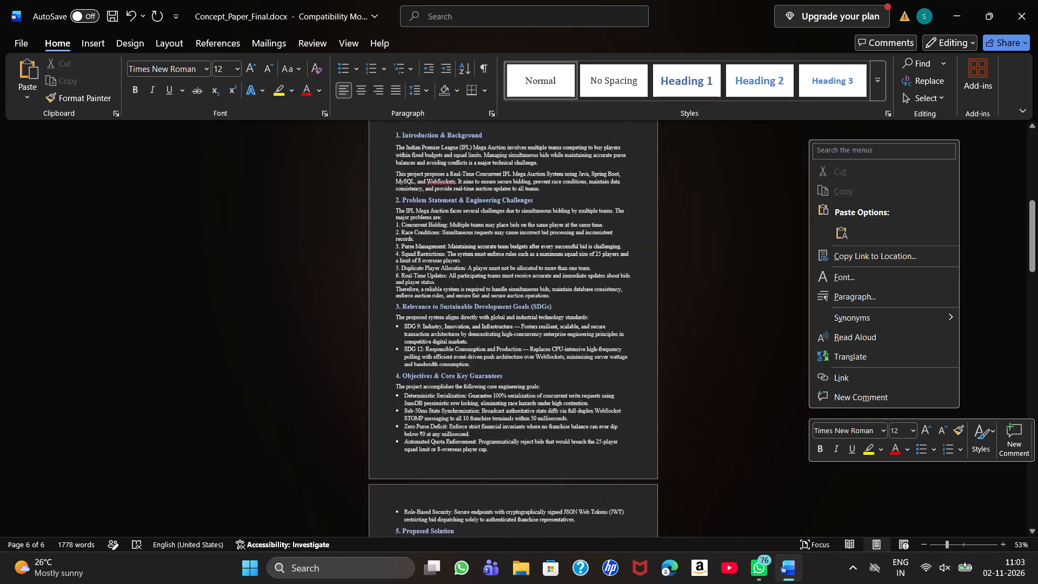
scroll(808, 408, "up", 1)
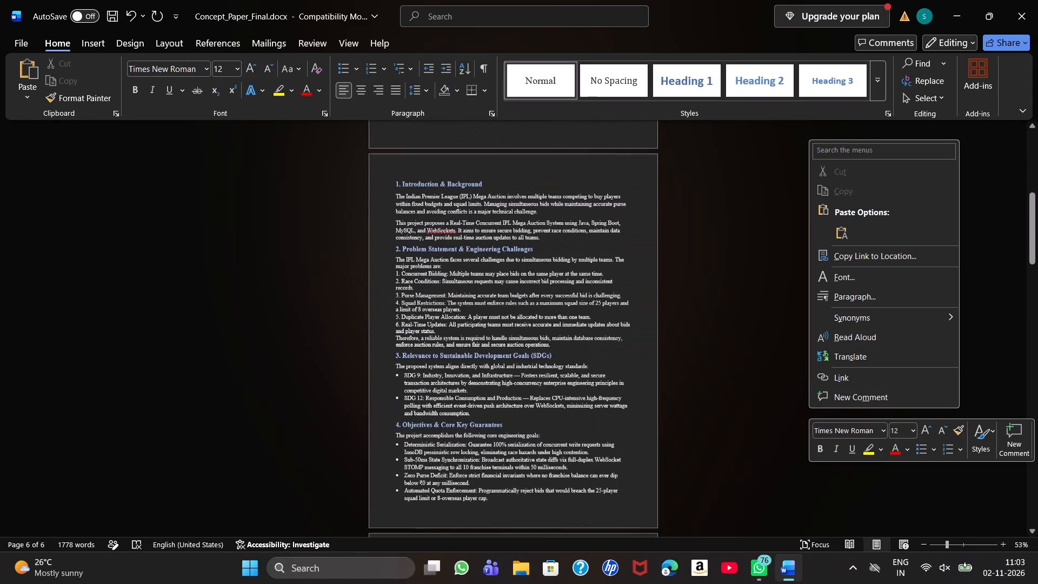
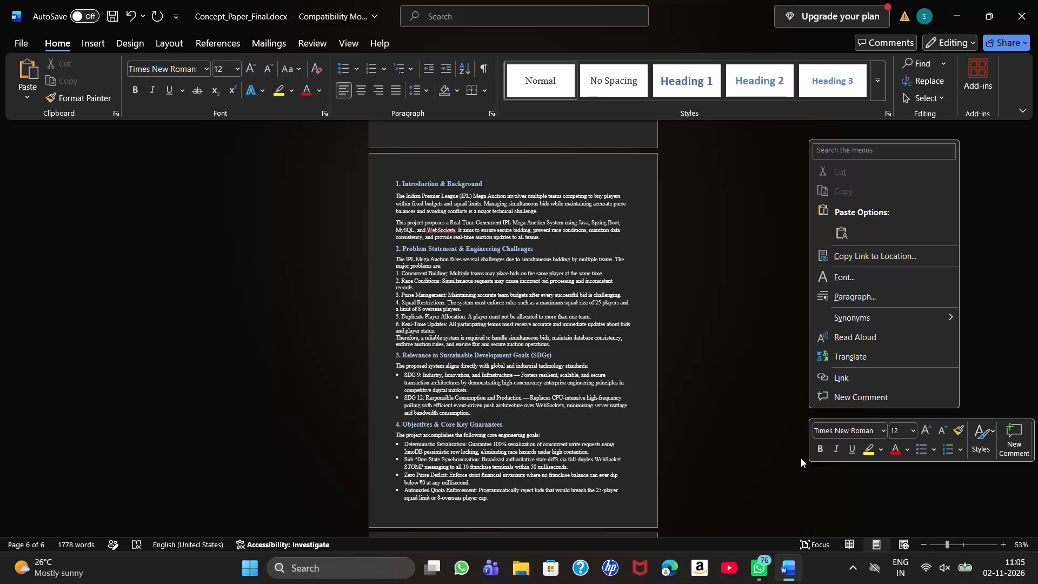
Shorten the section 2 heading to "2. Problem Statement" by deleting "& Engineering Challenges".
scroll(577, 456, "up", 1)
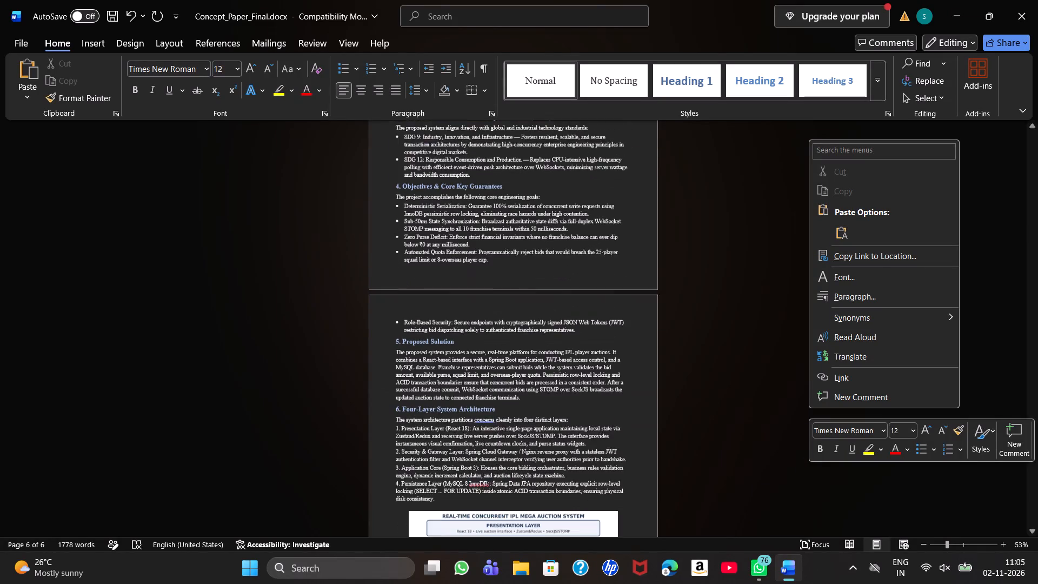
scroll(577, 456, "up", 1)
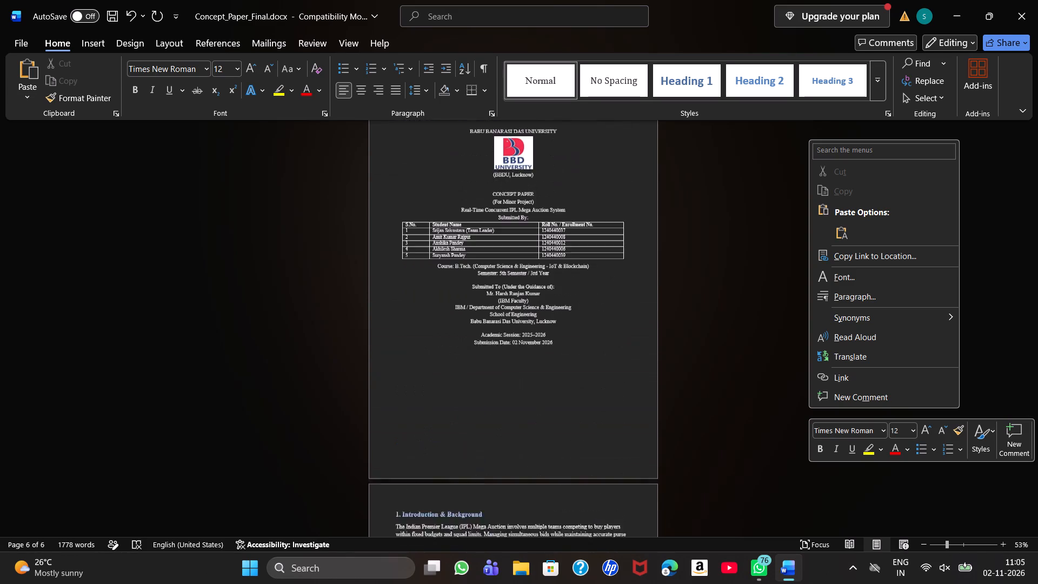
scroll(577, 456, "down", 1)
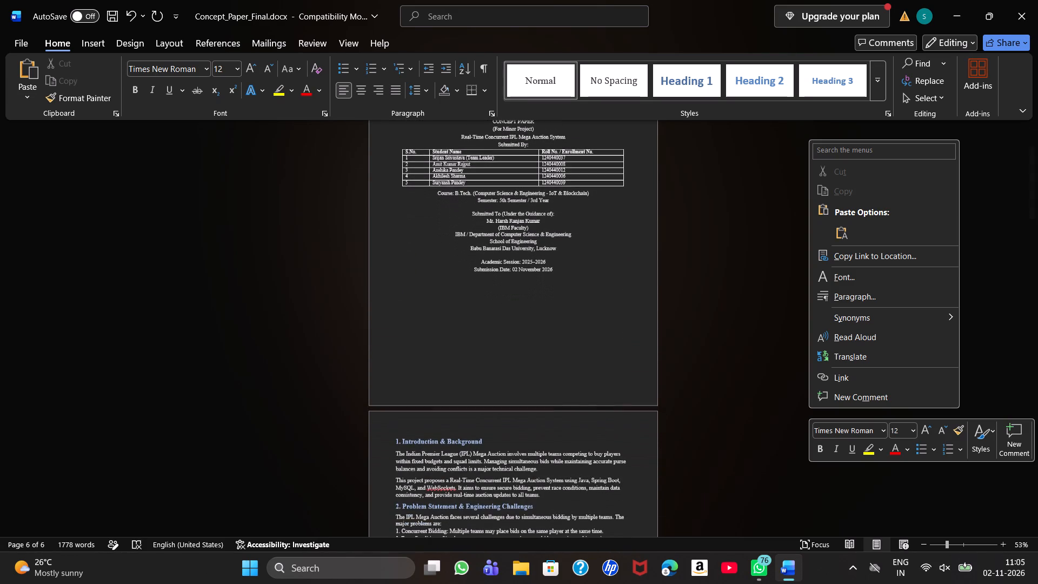
left_click(537, 503)
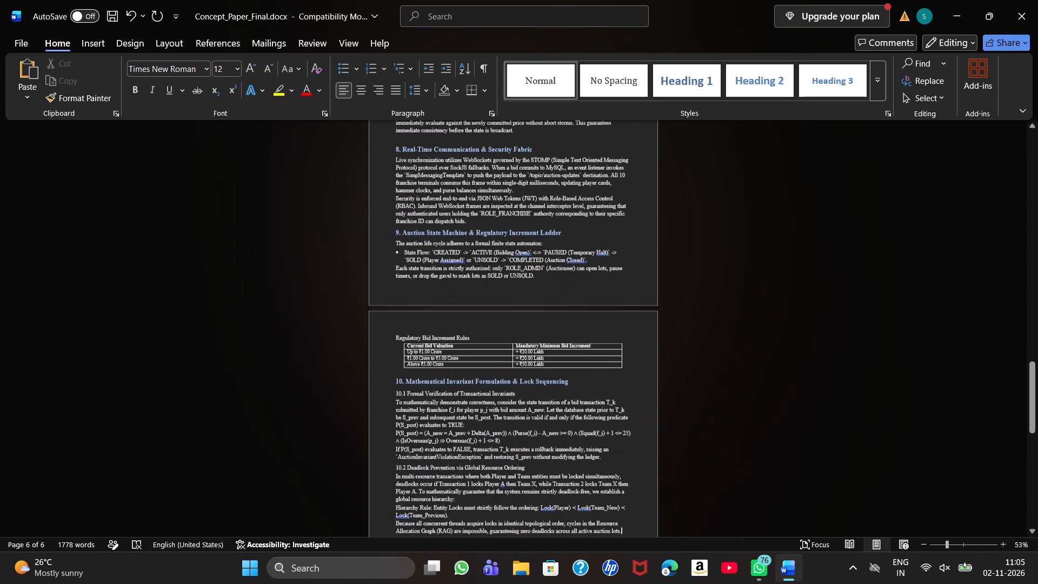
scroll(515, 296, "up", 1)
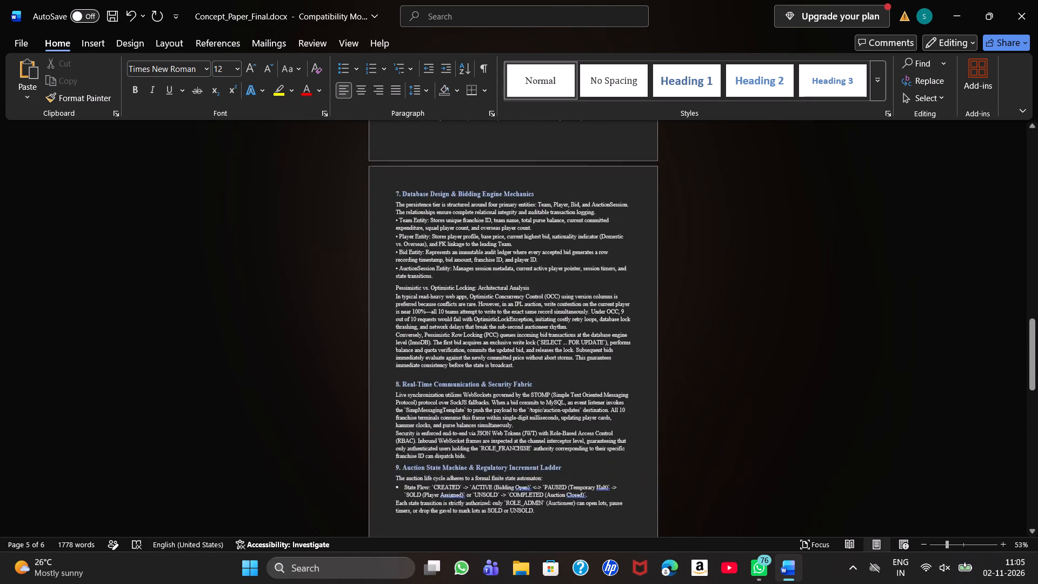
scroll(515, 296, "up", 1)
scroll(515, 296, "up", 2, "ctrl")
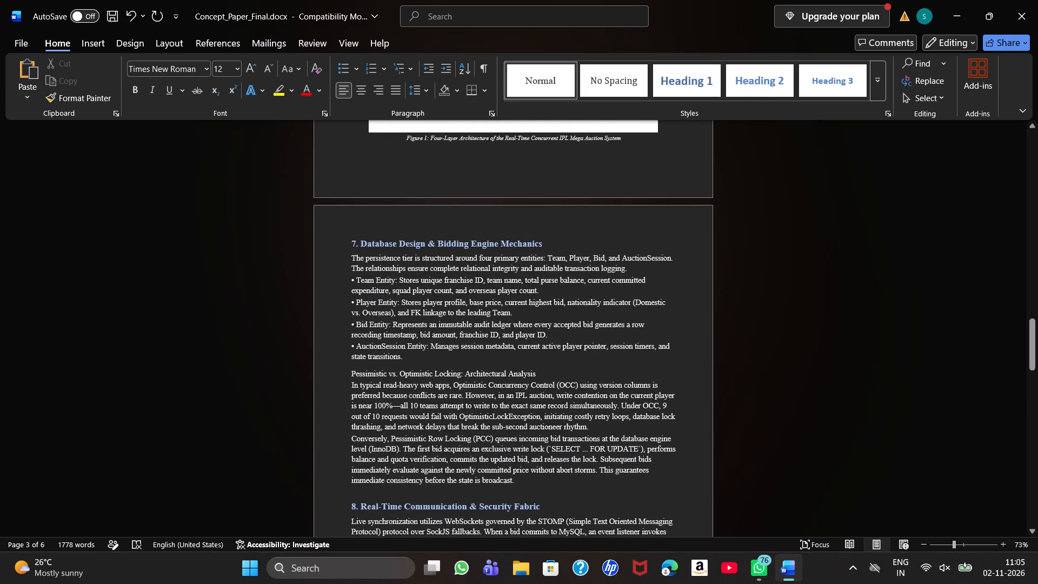
scroll(515, 296, "up", 3)
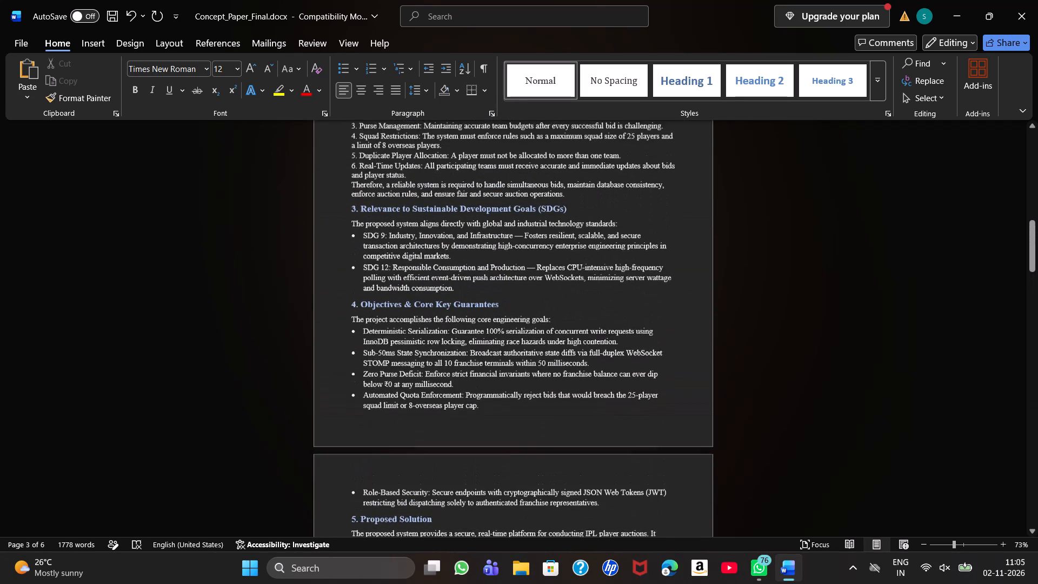
scroll(515, 296, "up", 2)
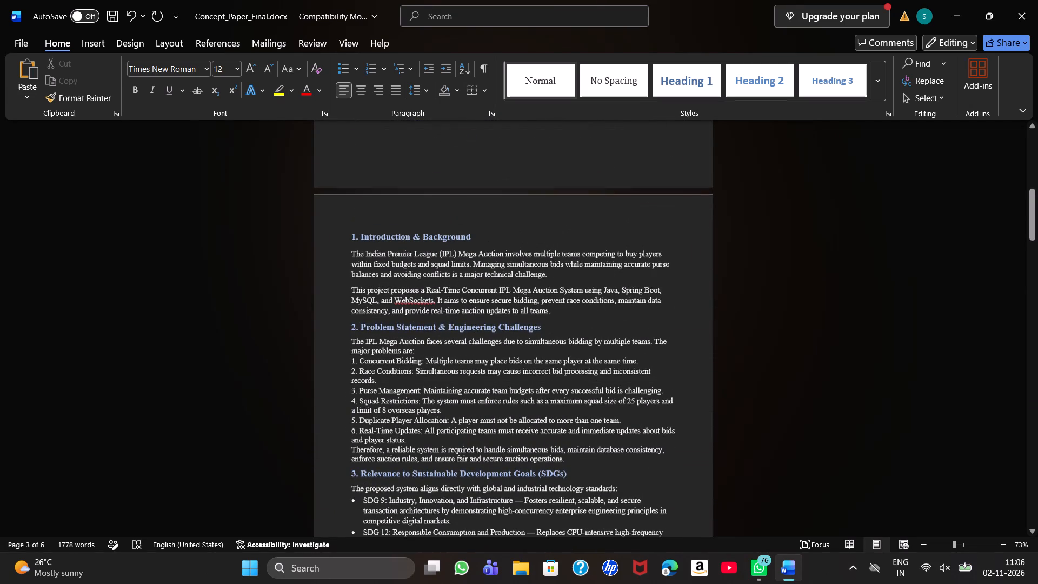
left_click_drag(543, 325, 456, 325)
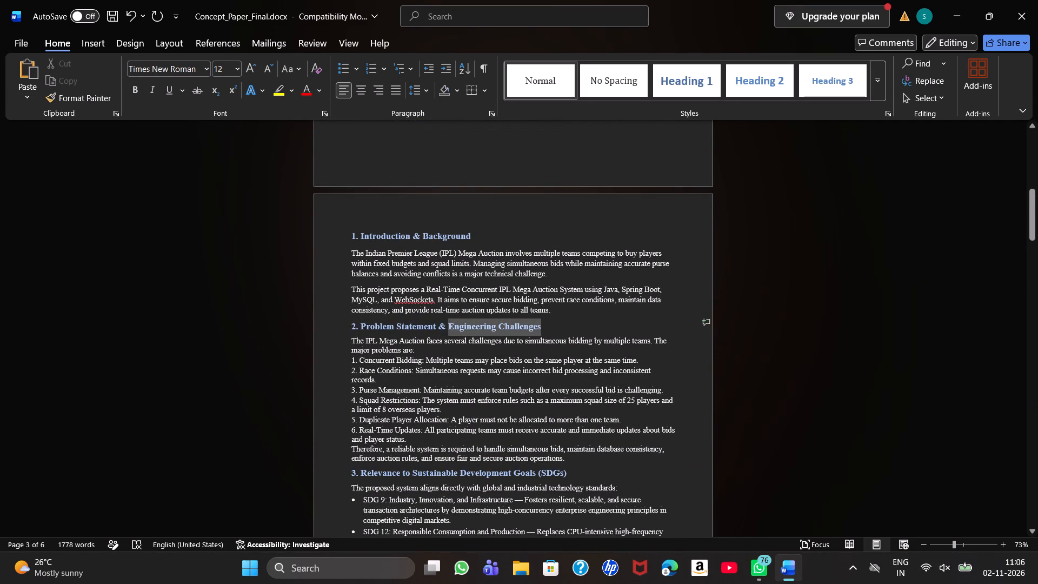
left_click_drag(456, 325, 443, 325)
key("BackSpace")
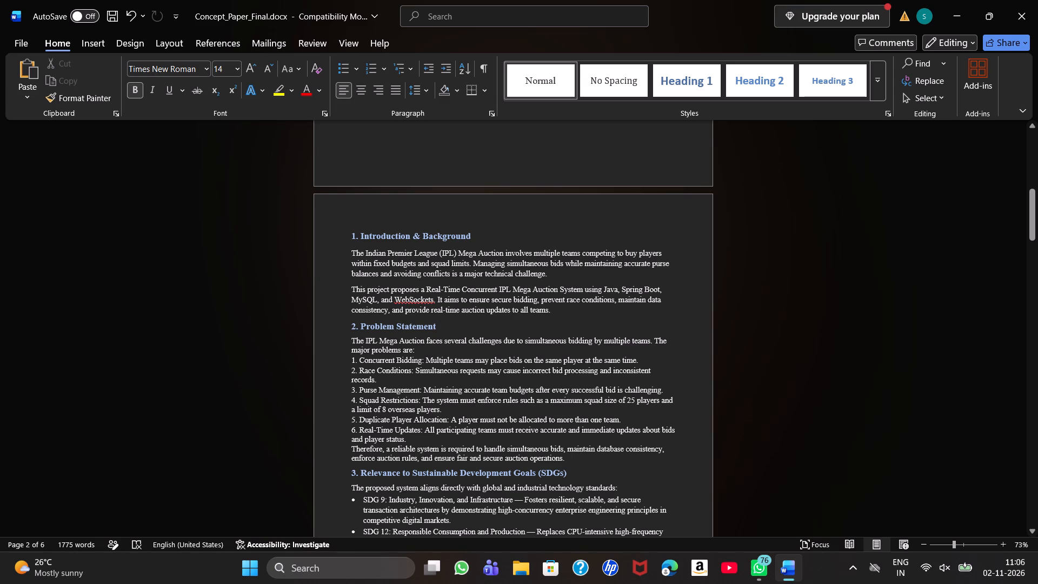
Shorten the section 1 heading to "1. Introduction" by deleting "& Background".
left_click_drag(473, 237, 410, 237)
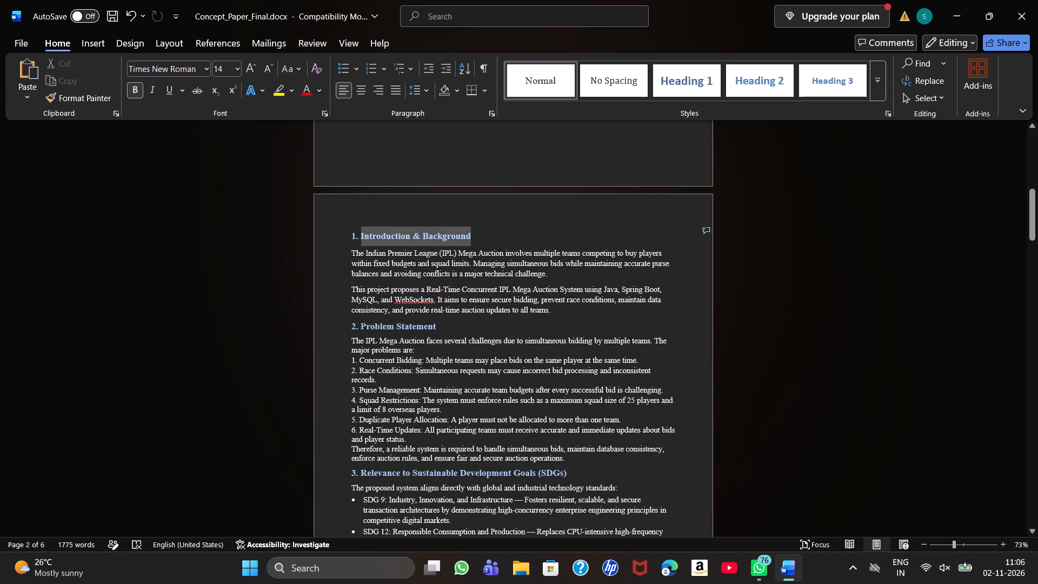
left_click_drag(410, 237, 415, 237)
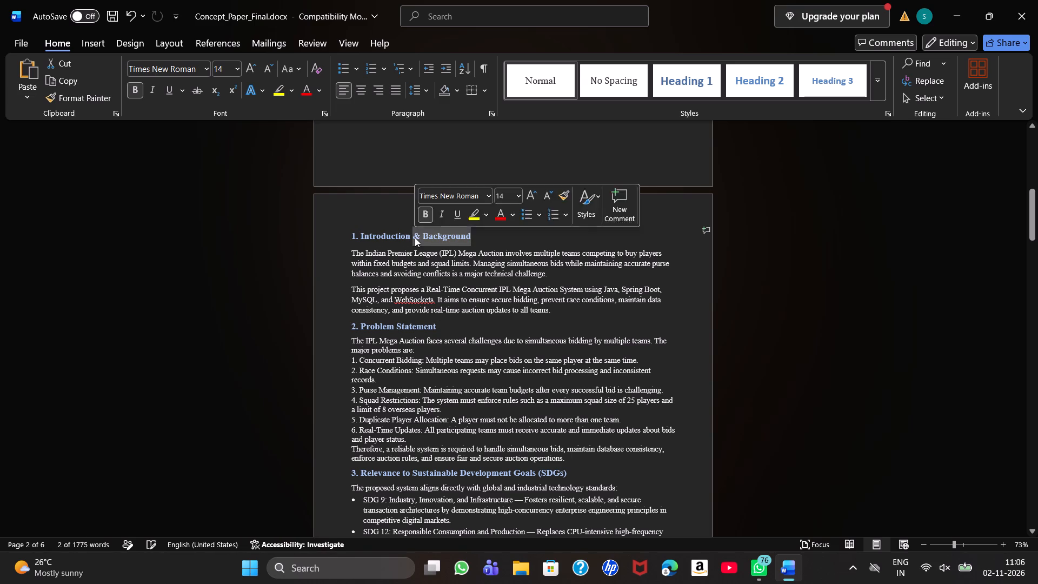
key("BackSpace")
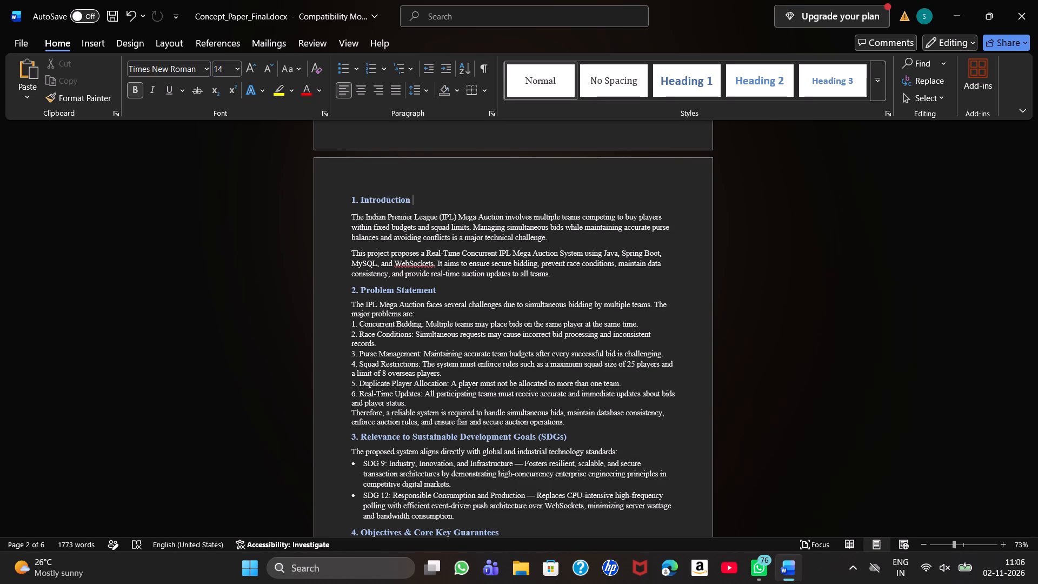
Review the text and layout from the Introduction through the architecture figure to the start of section 7, Database Design & Bidding Engine Mechanics.
key("Down")
key("Down")
key("Down")
key("Down")
key("Down")
key("Down")
key("Down")
key("Down")
key("Down")
key("Down")
key("Down")
key("Down")
key("Down")
key("Down")
key("Down")
key("Down")
key("Down")
key("Down")
key("Down")
key("Down")
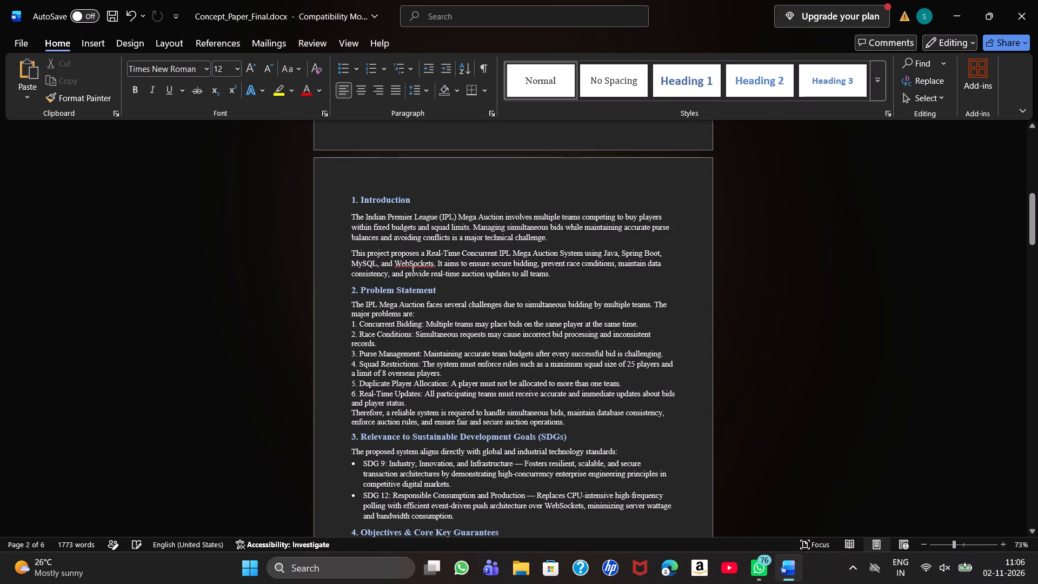
key("Down")
key("Down")
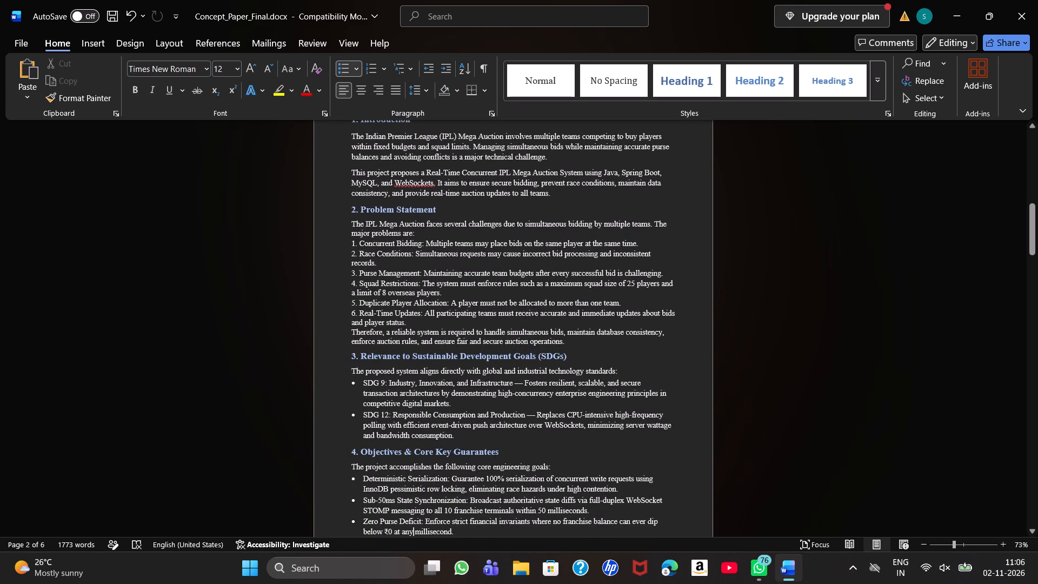
key("Down")
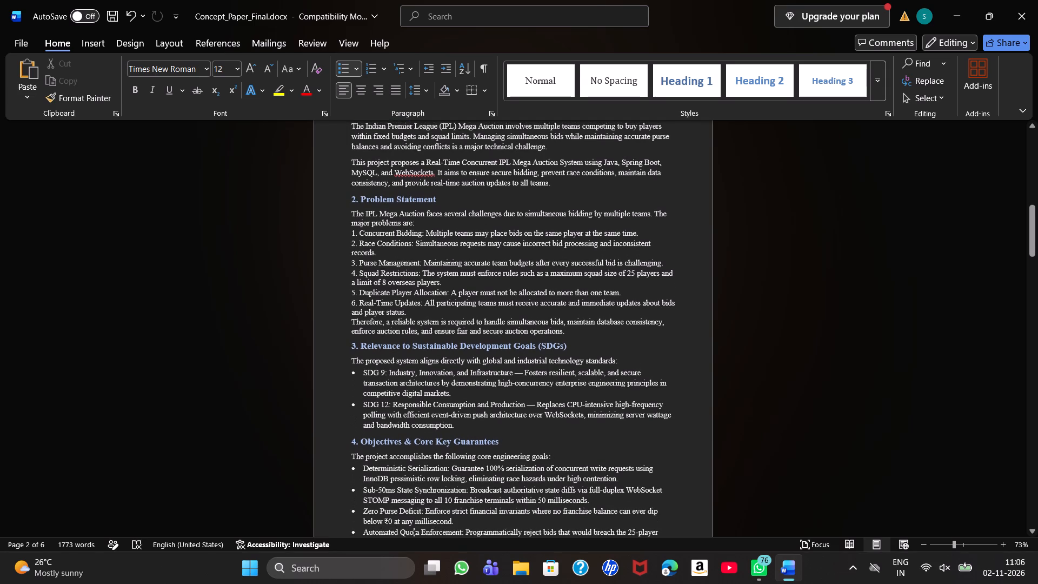
key("Down")
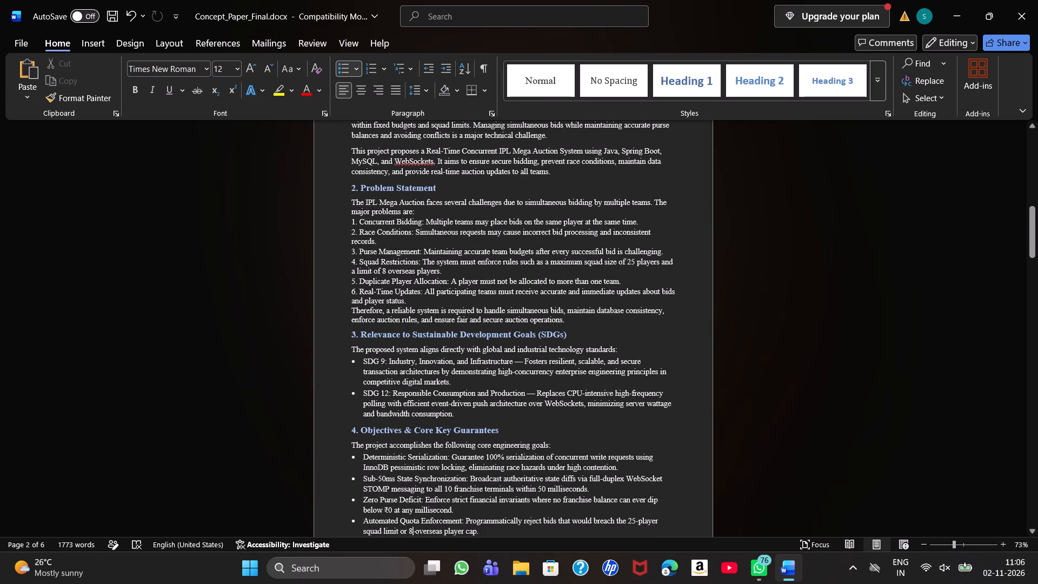
key("Down")
key("Down")
key("Down")
key("Down")
key("Down")
key("Down")
key("Down")
key("Down")
key("Down")
key("Down")
key("Down")
key("Down")
key("Down")
key("Down")
key("Down")
key("Down")
key("Down")
key("Down")
key("Down")
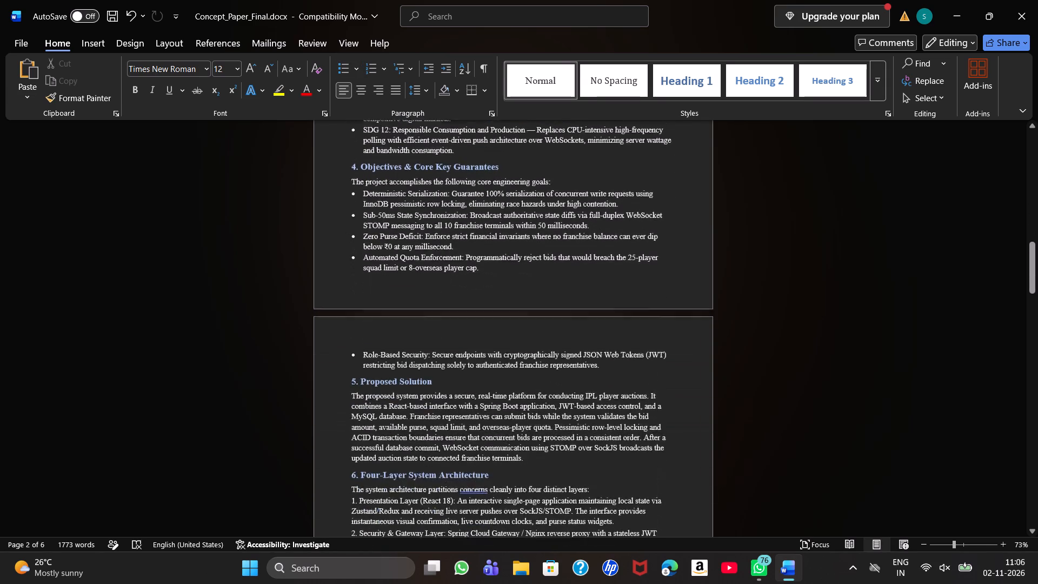
key("Down")
key("Down")
key("Down")
key("Down")
key("Down")
key("Down")
key("Down")
key("Down")
key("Down")
key("Down")
key("Down")
Re-examine the Proposed Solution and Four-Layer System Architecture sections, going back up from section 7.
key("Up")
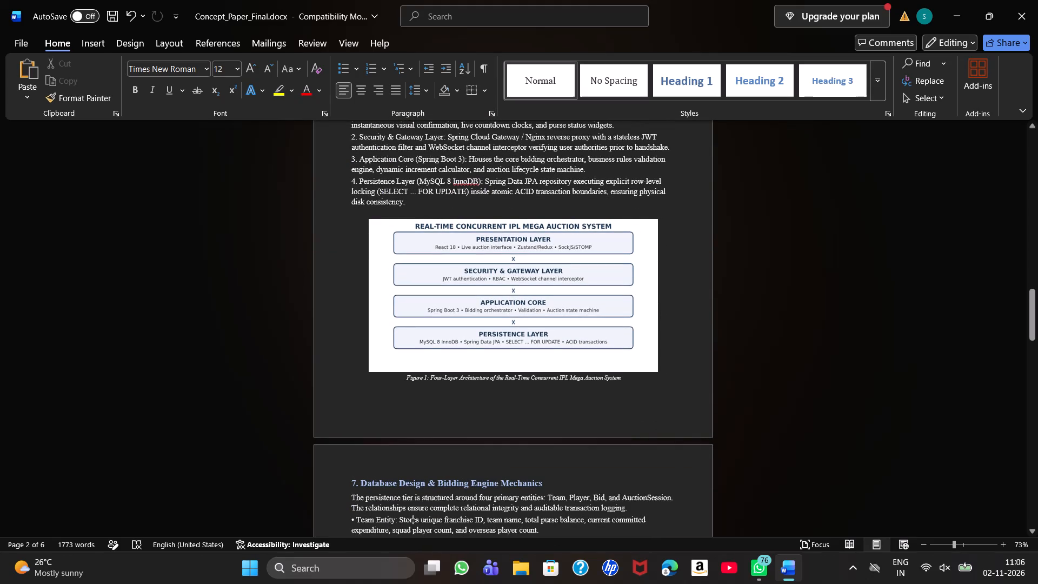
key("Up")
key("Up")
key("Up")
key("Up")
key("Up")
key("Up")
key("Up")
key("Up")
key("Up")
key("Up")
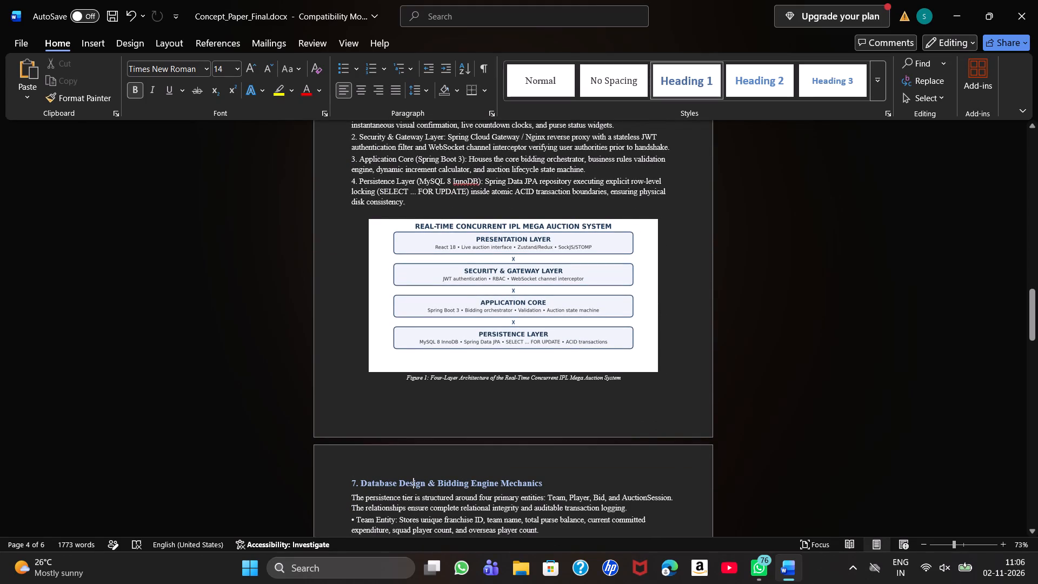
key("Up")
key("Up")
key("Up")
key("Up")
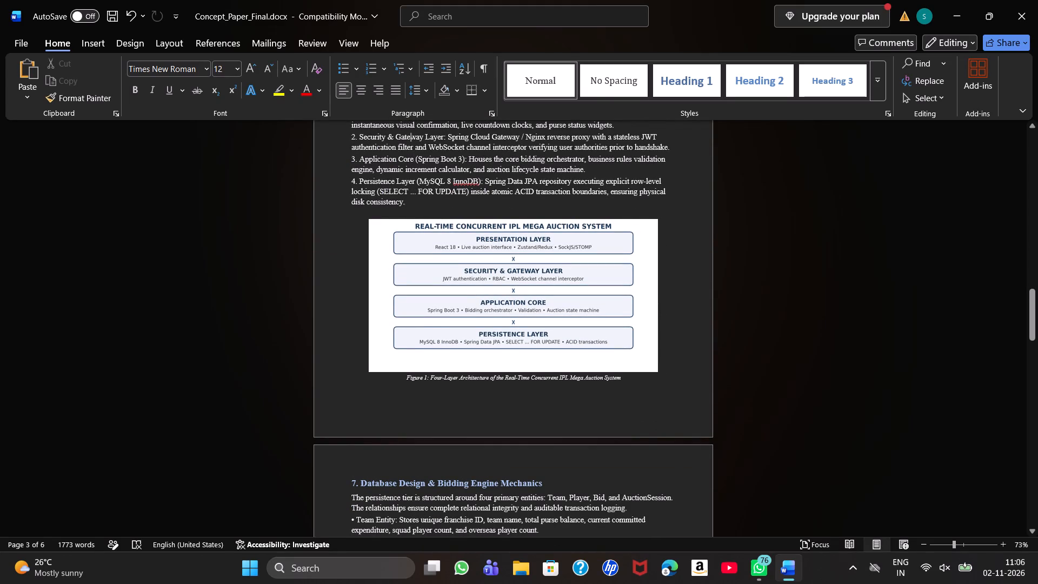
key("Up")
key("Up")
key("Up")
key("Up")
key("Up")
key("Up")
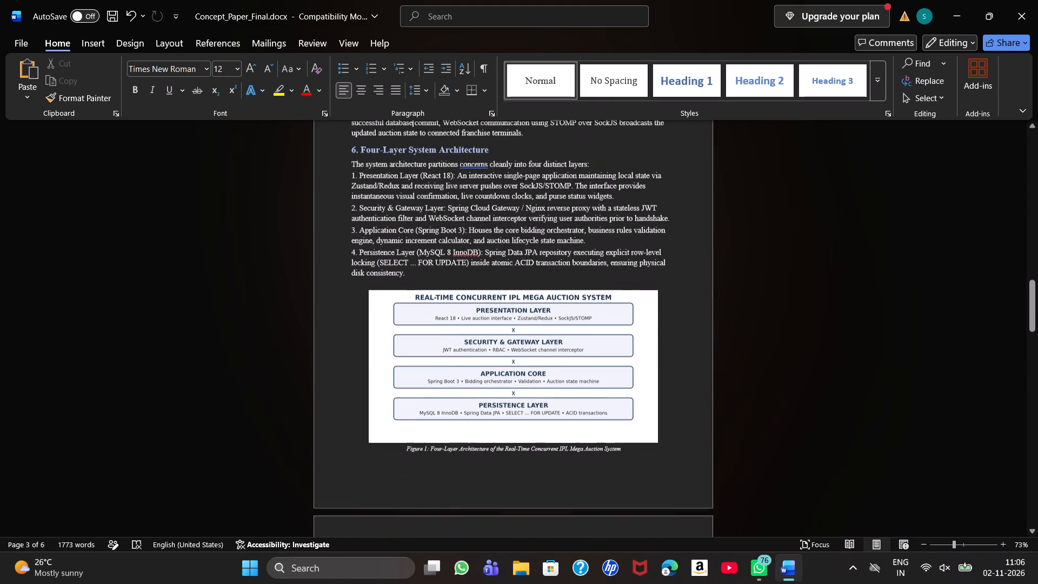
key("Up")
key("Up")
key("Up")
key("Up")
key("Up")
key("Up")
key("Up")
key("Up")
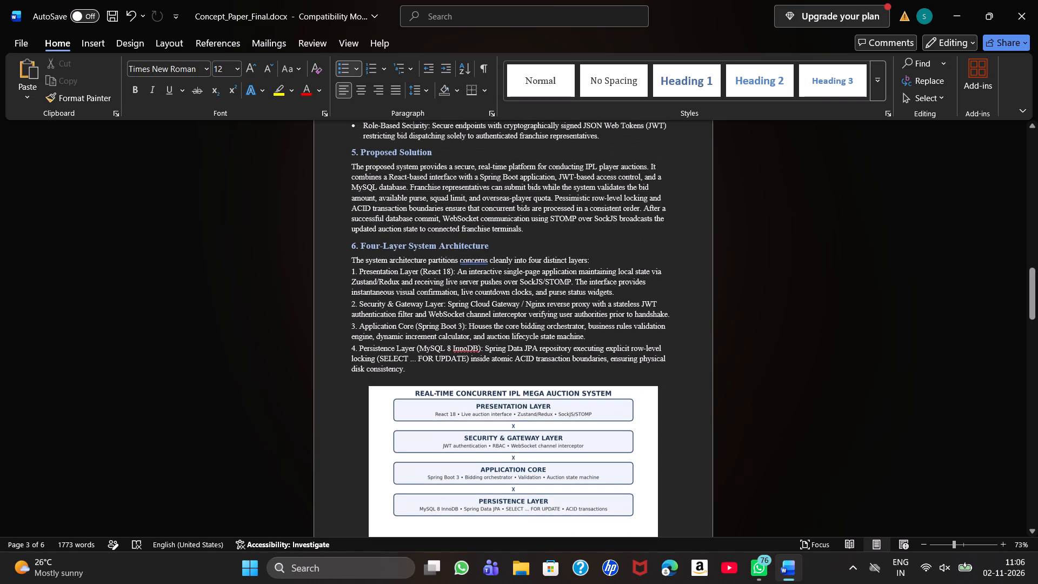
key("Down")
key("Down")
key("Down")
key("Down")
key("Down")
key("Down")
key("Down")
key("Down")
key("Down")
key("Down")
key("Down")
key("Down")
Review the remaining sections from Database Design & Bidding Engine Mechanics through the development timeline, Conclusion and References.
scroll(394, 474, "down", 1)
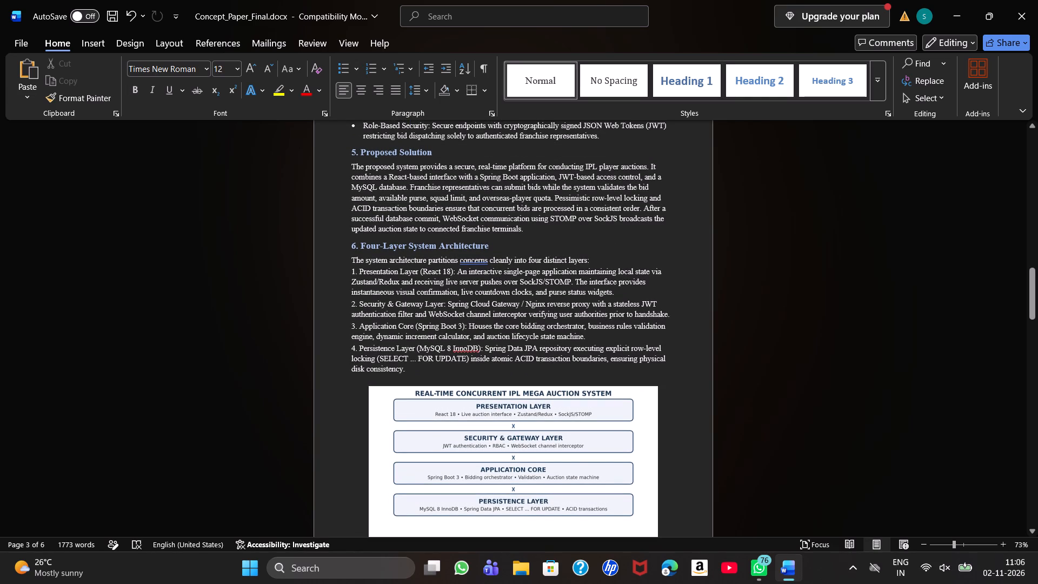
scroll(394, 474, "down", 2)
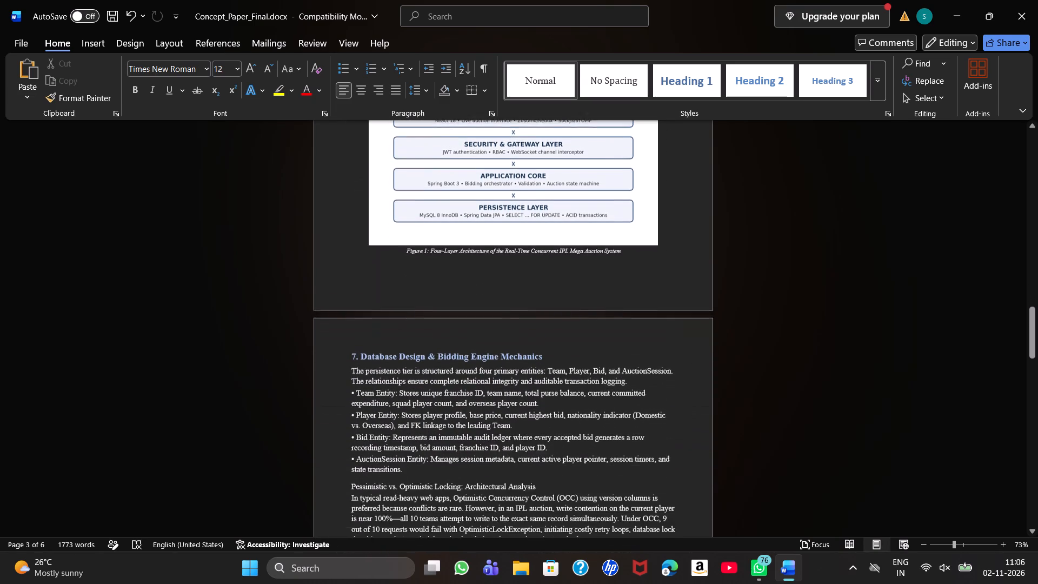
scroll(394, 474, "down", 1)
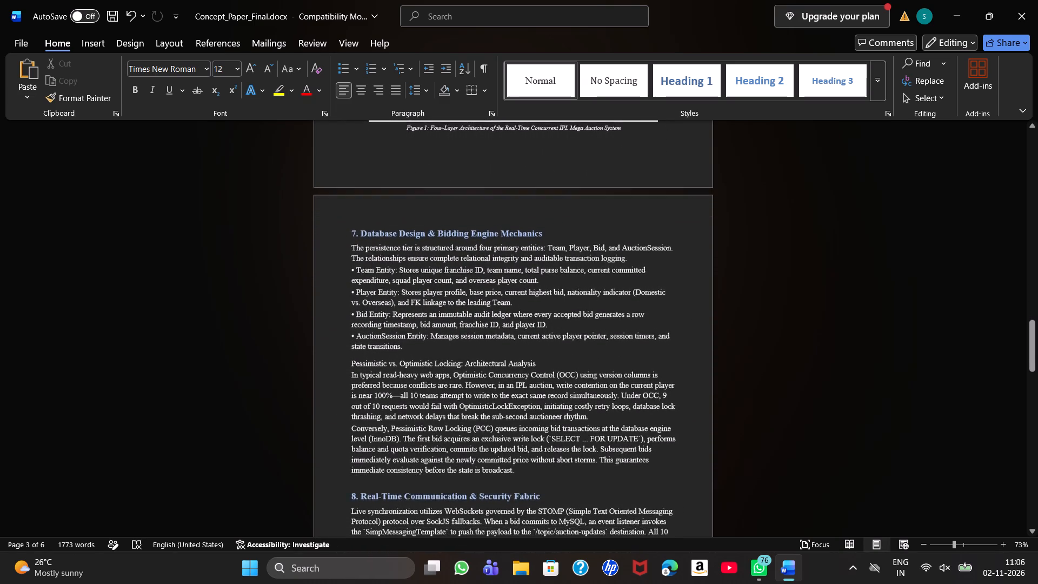
scroll(394, 474, "down", 1)
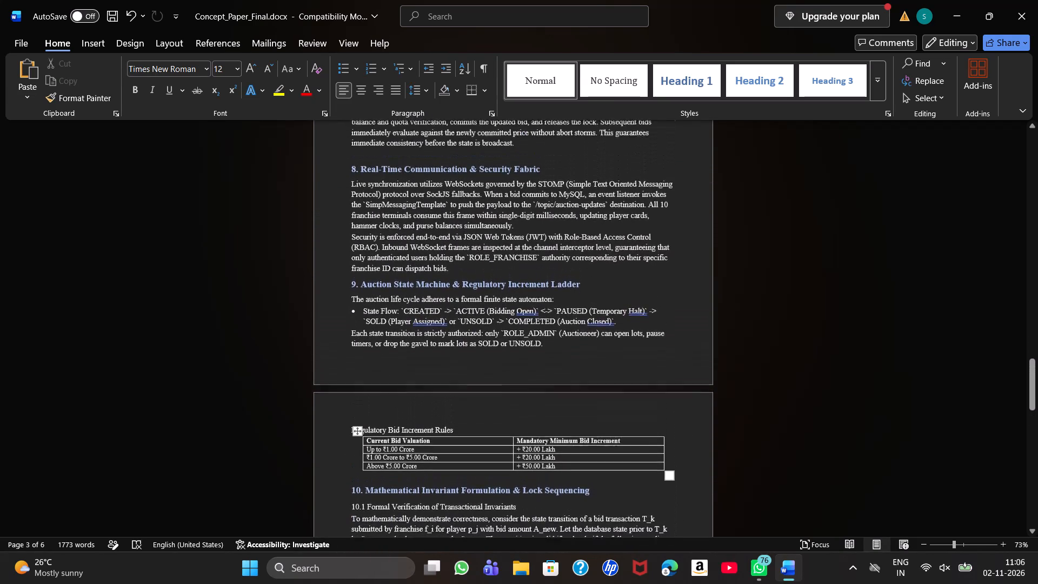
scroll(394, 474, "down", 1)
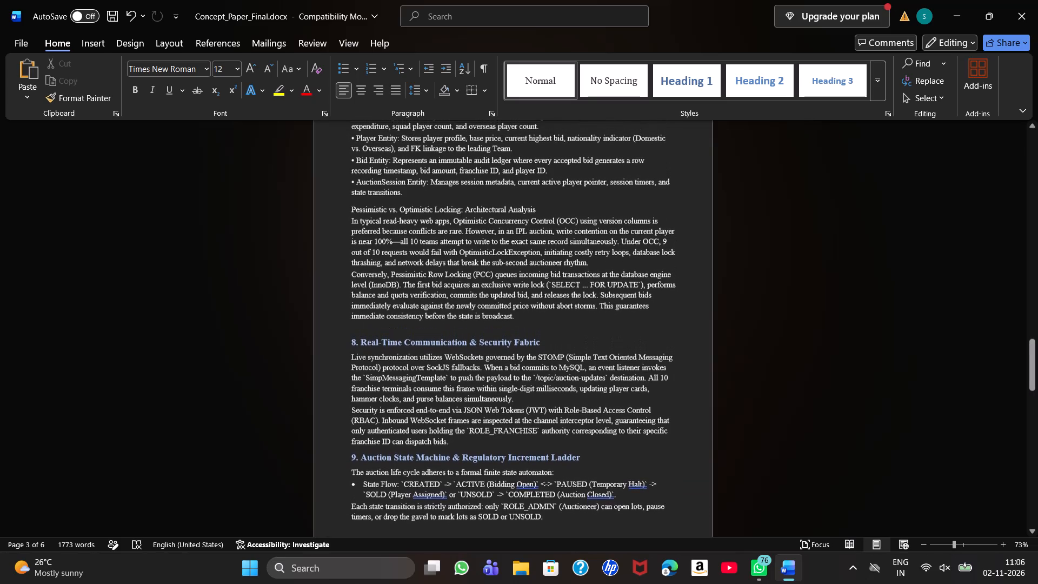
scroll(394, 474, "down", 1)
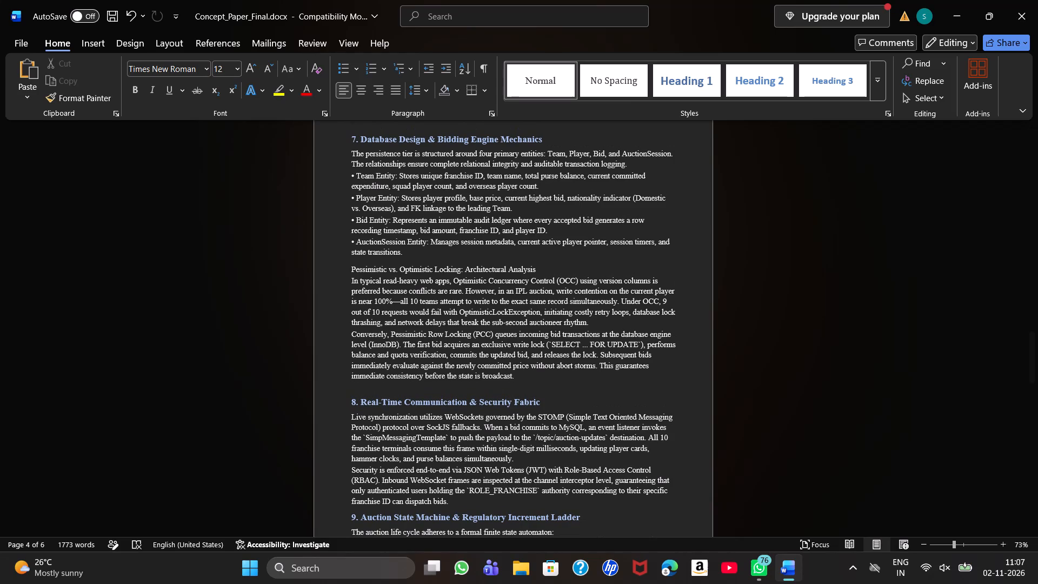
scroll(394, 474, "right", 1)
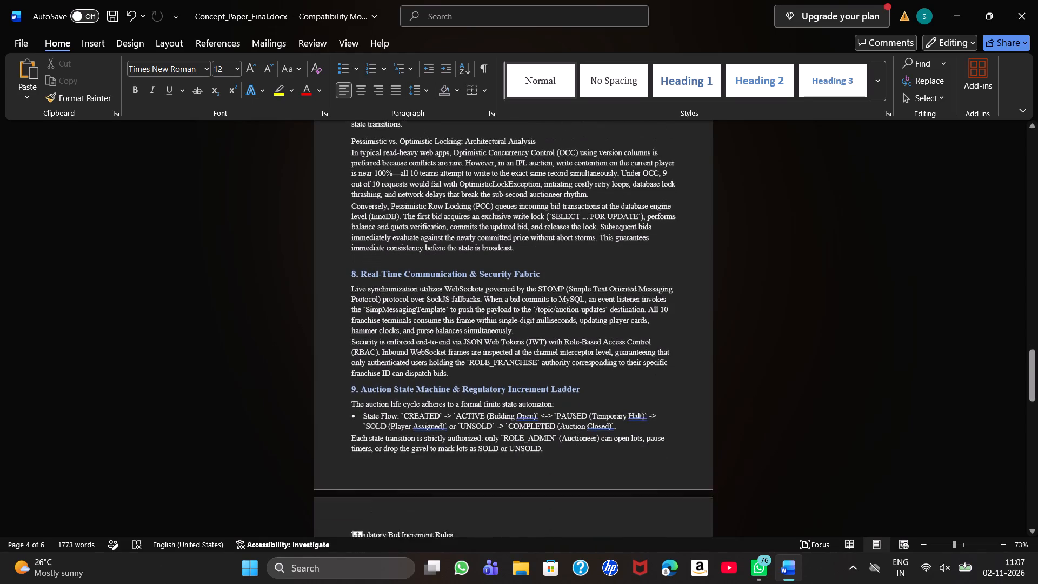
scroll(394, 474, "right", 1)
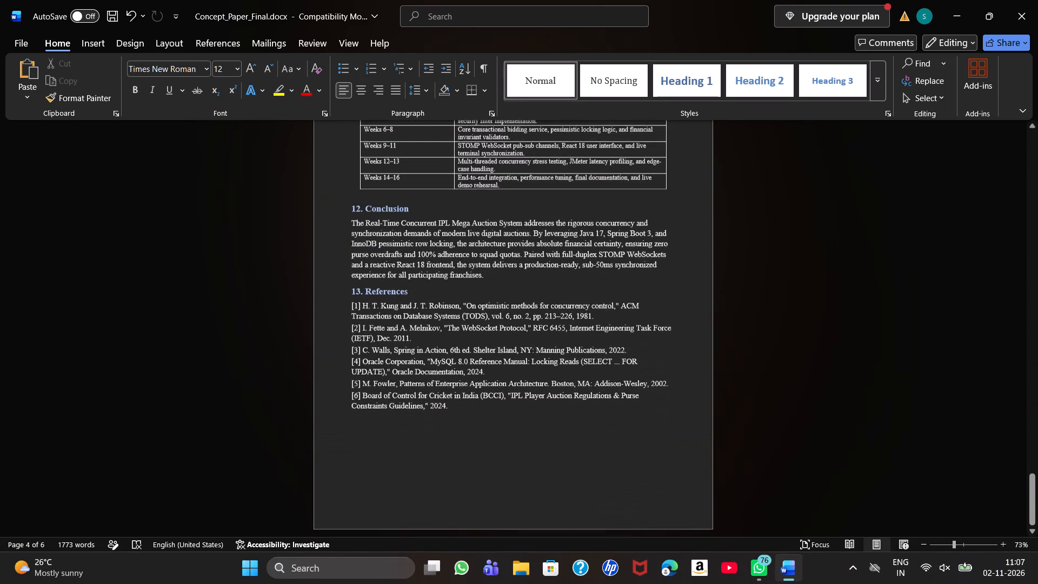
scroll(394, 474, "right", 1)
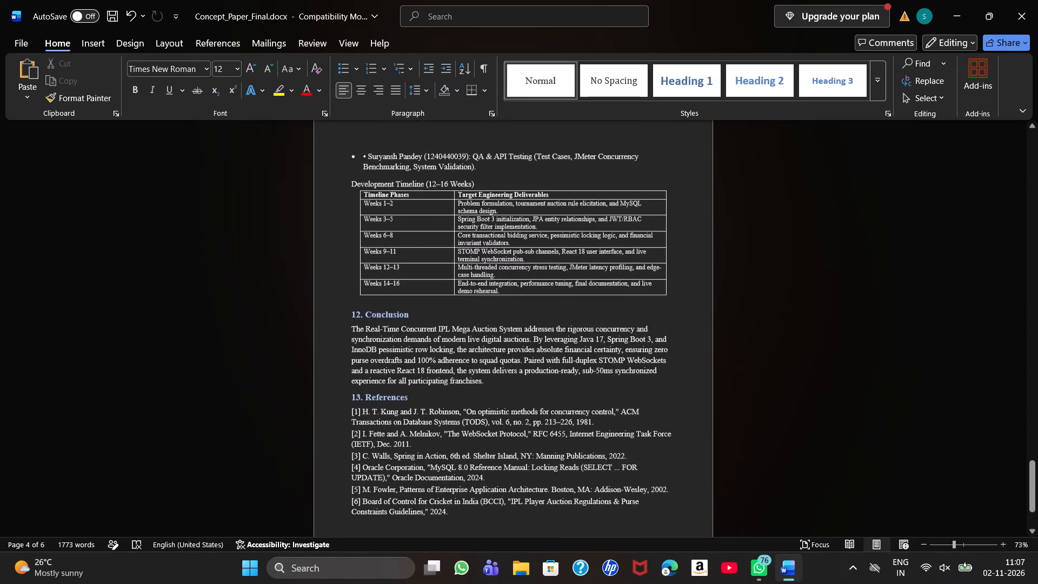
scroll(394, 474, "right", 1)
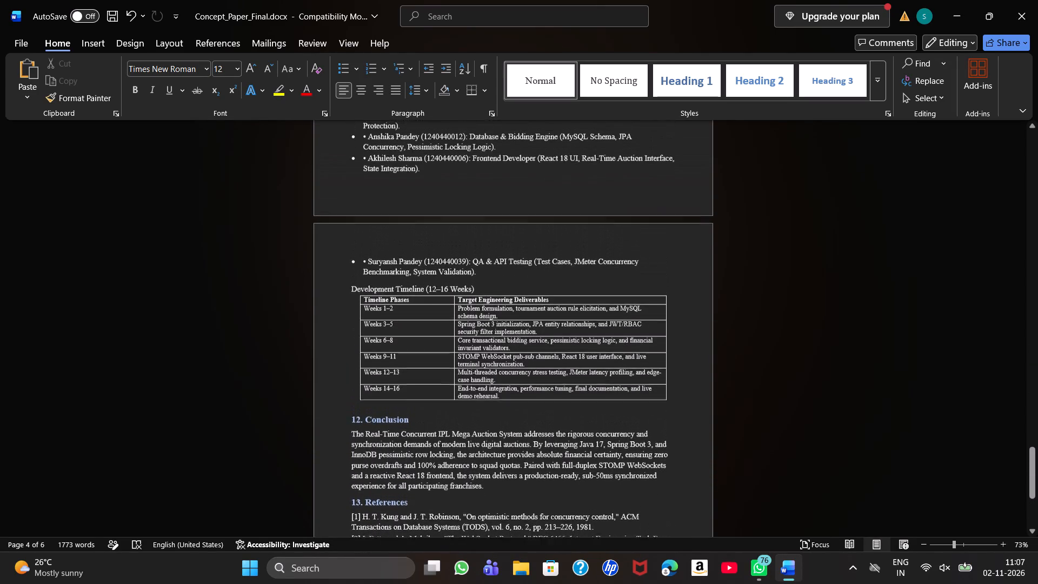
Delete the section 11 body text, the team responsibilities list and the "Development Timeline (12–16 Weeks)" line, keeping the section heading and timeline table.
scroll(394, 474, "right", 1)
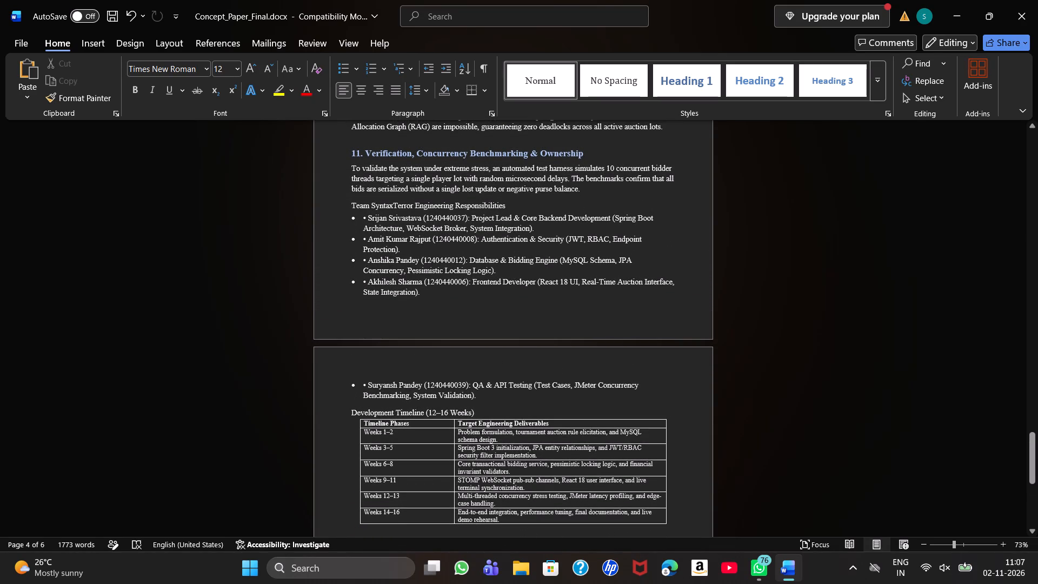
scroll(394, 474, "right", 2)
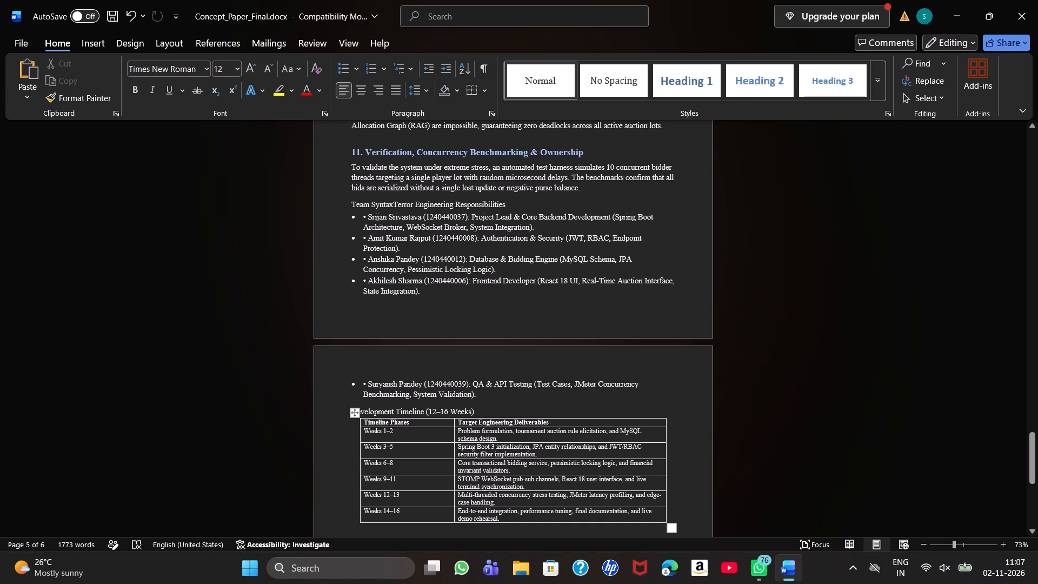
left_click_drag(475, 407, 422, 384)
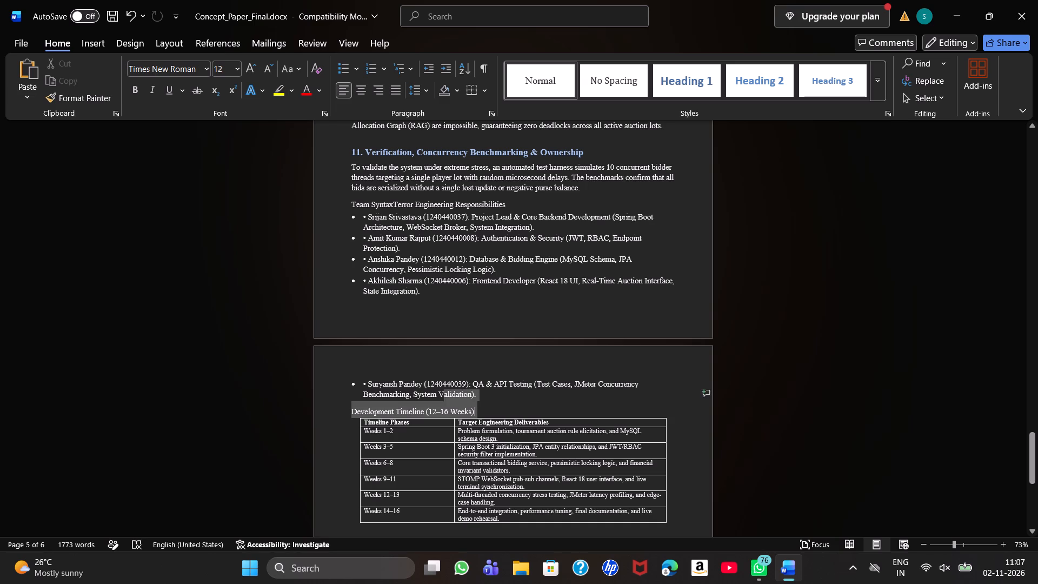
left_click_drag(422, 384, 365, 136)
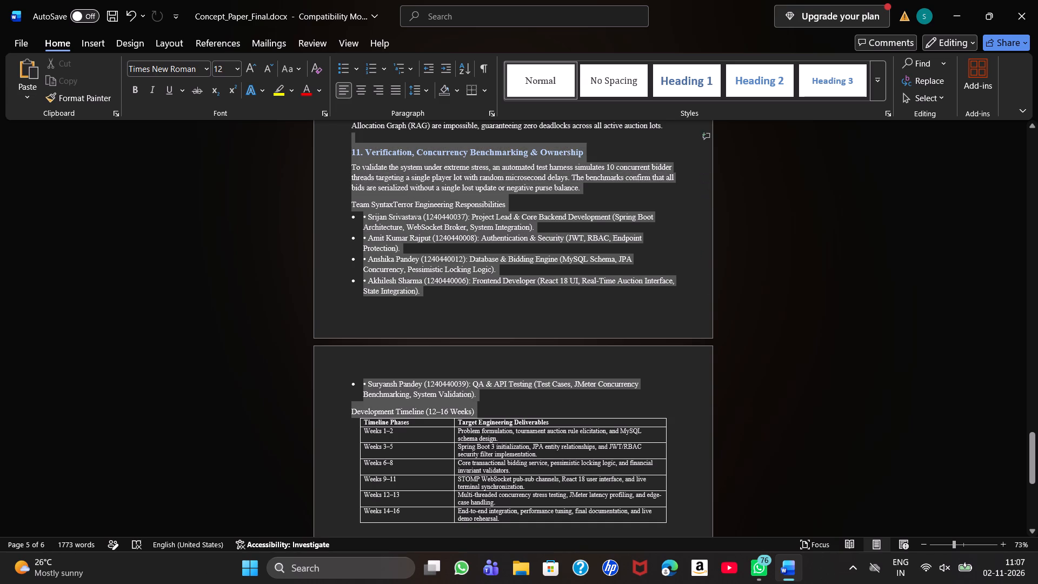
left_click_drag(365, 136, 354, 224)
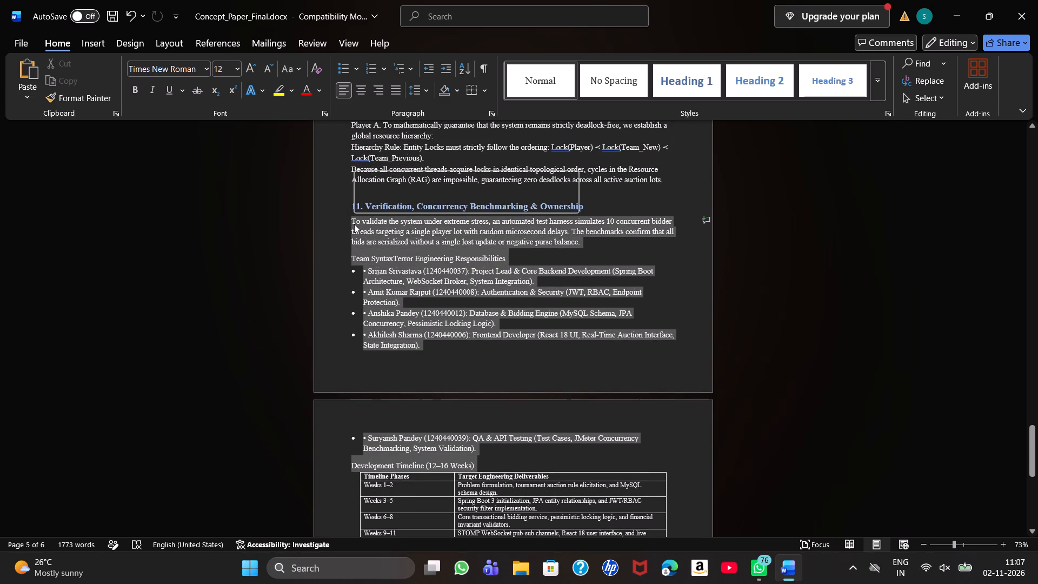
key("BackSpace")
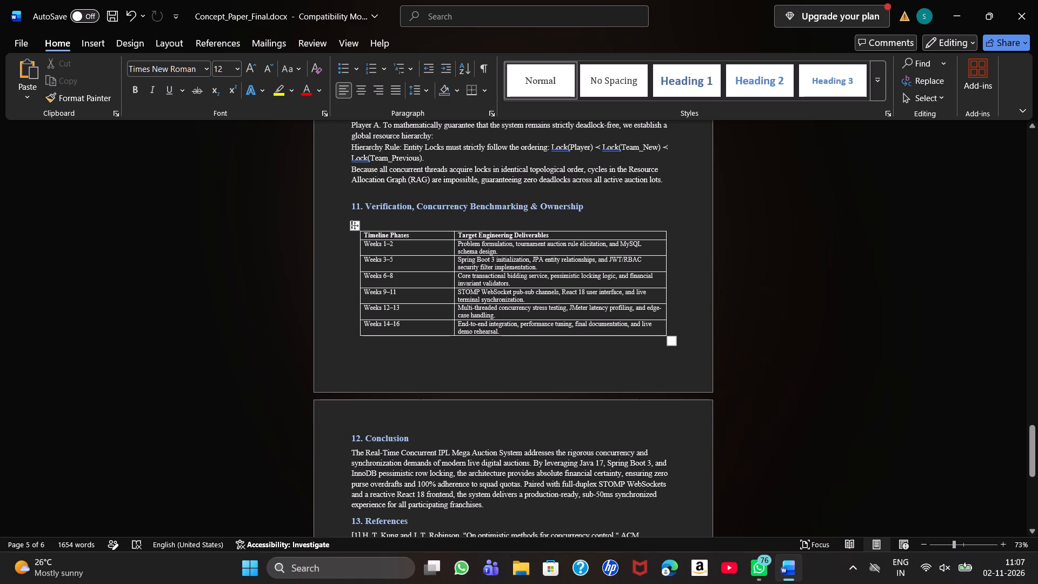
Set all text in the development timeline table to 12-point size.
left_click(363, 234)
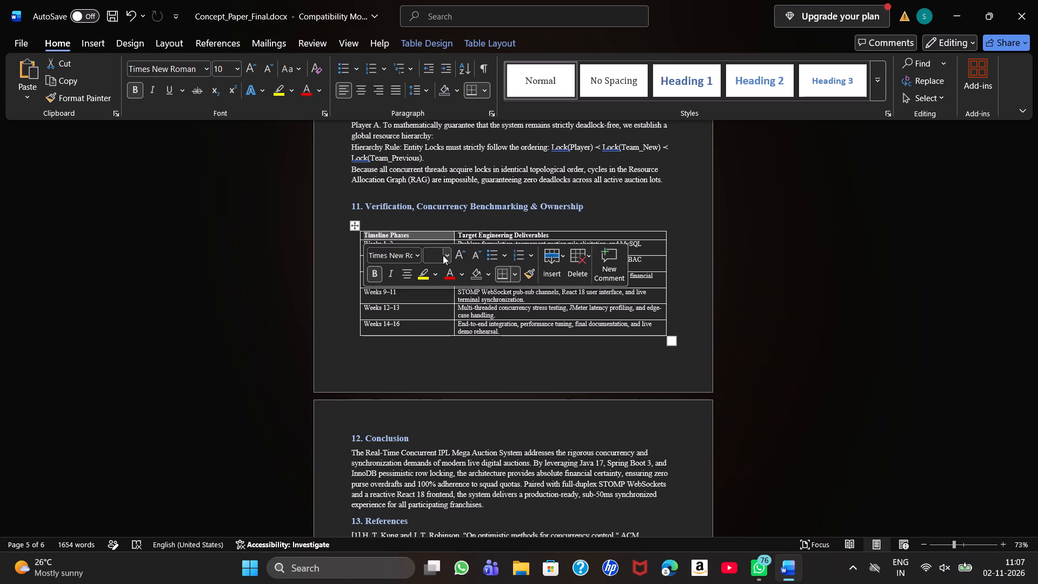
left_click(443, 255)
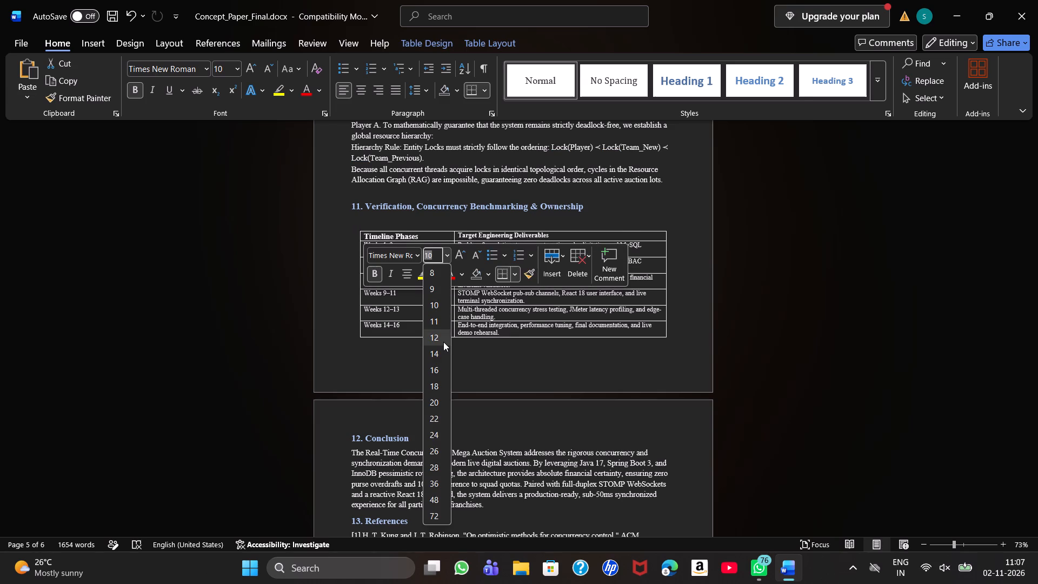
left_click(443, 342)
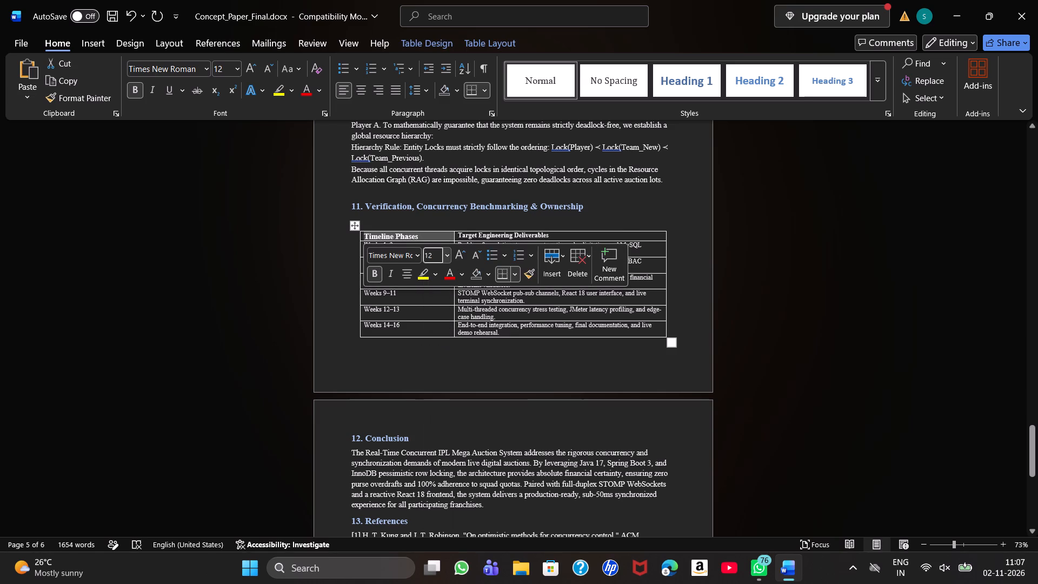
left_click(441, 227)
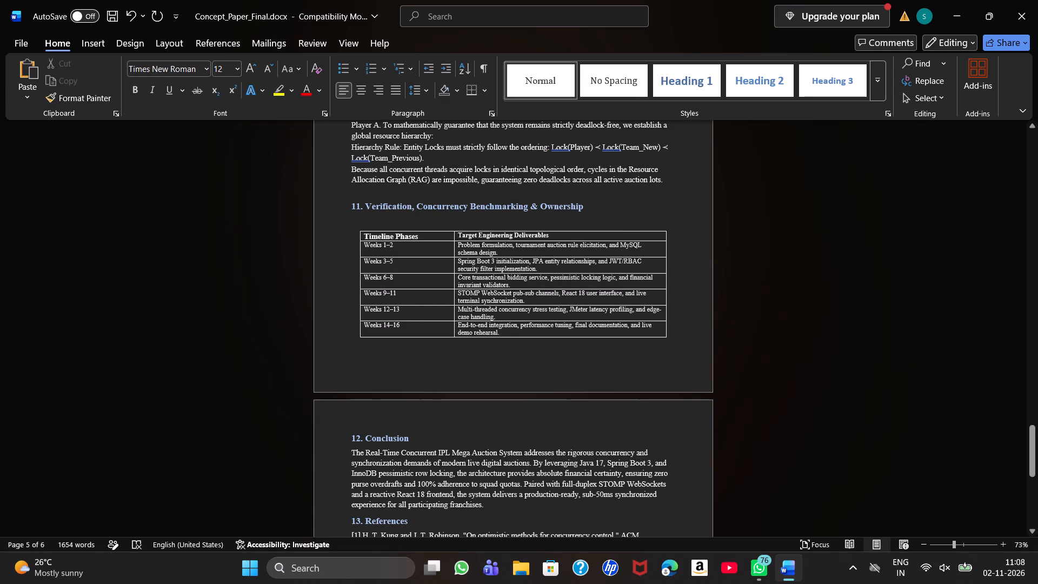
left_click_drag(353, 226, 587, 347)
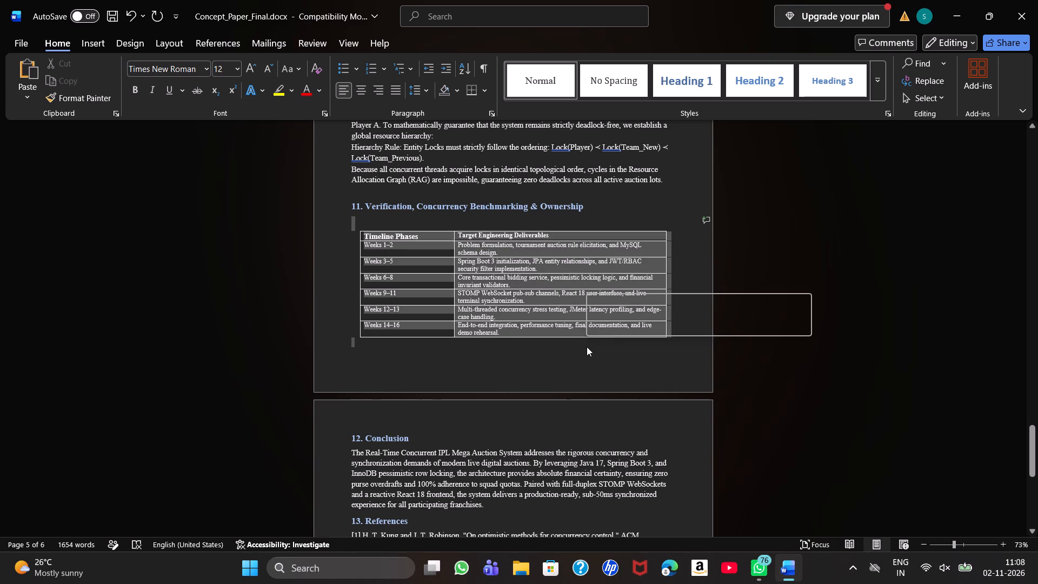
left_click(694, 305)
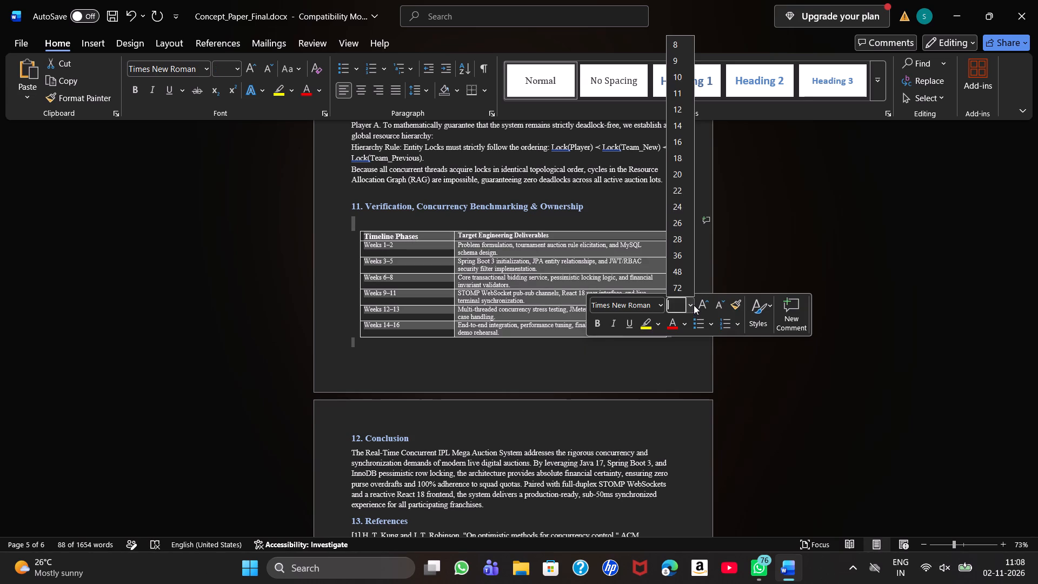
left_click(684, 110)
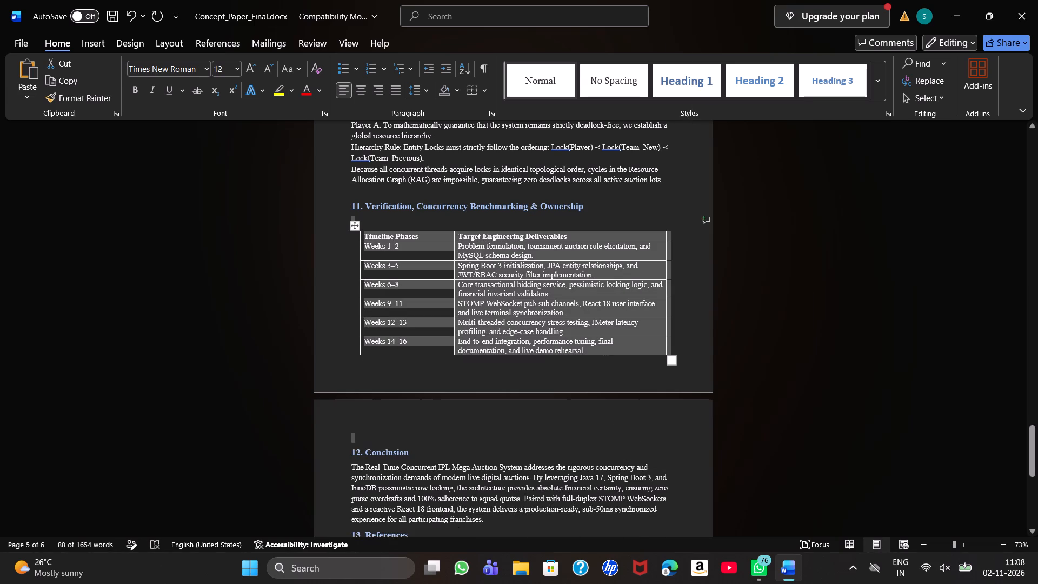
left_click(614, 363)
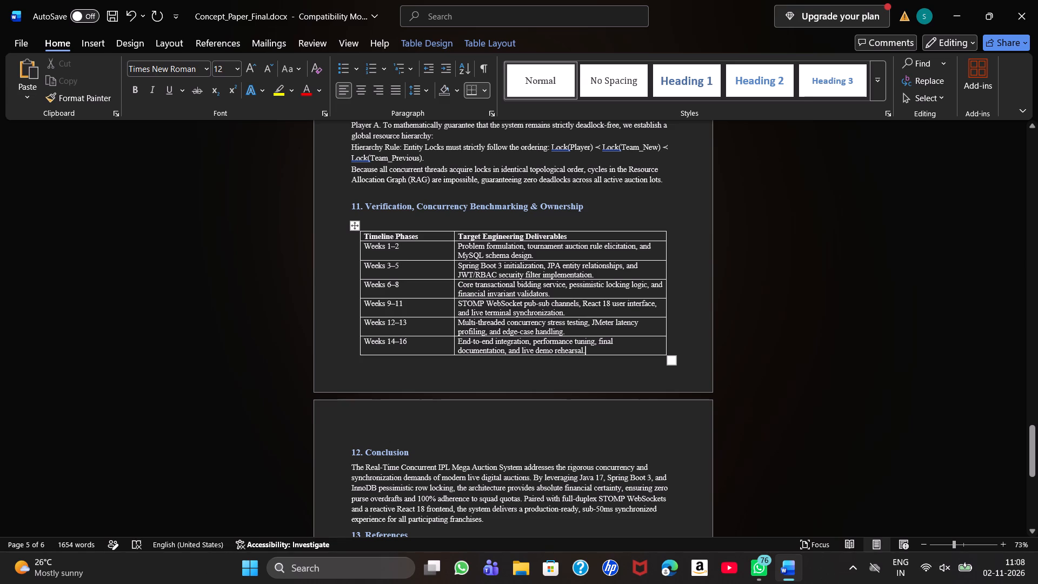
Replace the heading "11. Verification, Concurrency Benchmarking & Ownership" with "10. Timeline (12-16 weeks".
left_click(590, 206)
key("BackSpace")
key("BackSpace")
key("BackSpace")
key("BackSpace")
key("BackSpace")
key("BackSpace")
key("BackSpace")
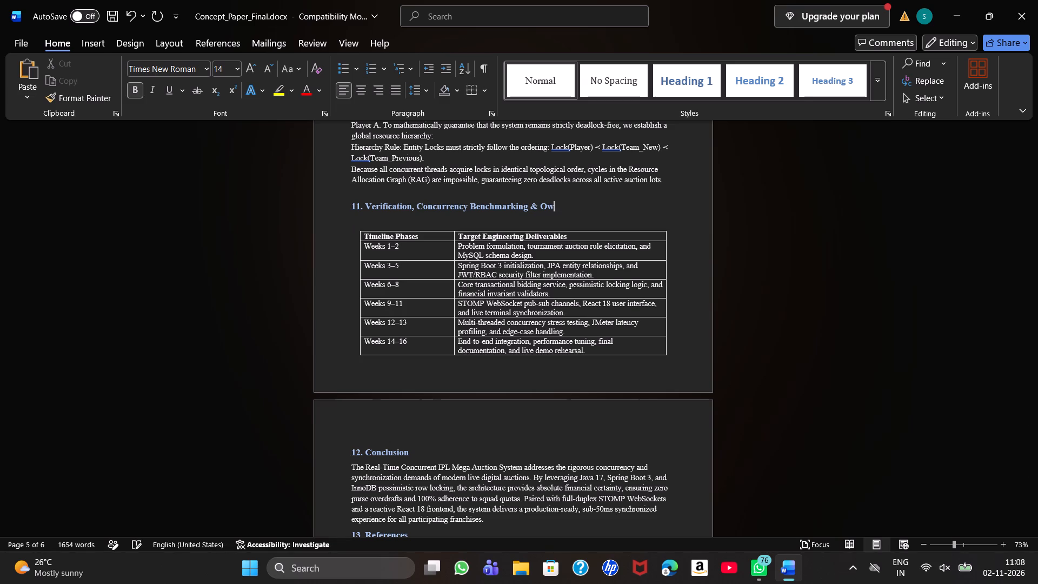
key("BackSpace")
key("BackSpace")
key("BackSpace")
key("BackSpace")
key("BackSpace")
key("BackSpace")
key("BackSpace")
key("BackSpace")
key("BackSpace")
key("BackSpace")
key("BackSpace")
key("BackSpace")
key("BackSpace")
key("BackSpace")
key("BackSpace")
key("BackSpace")
key("BackSpace")
key("BackSpace")
key("BackSpace")
key("BackSpace")
key("BackSpace")
key("BackSpace")
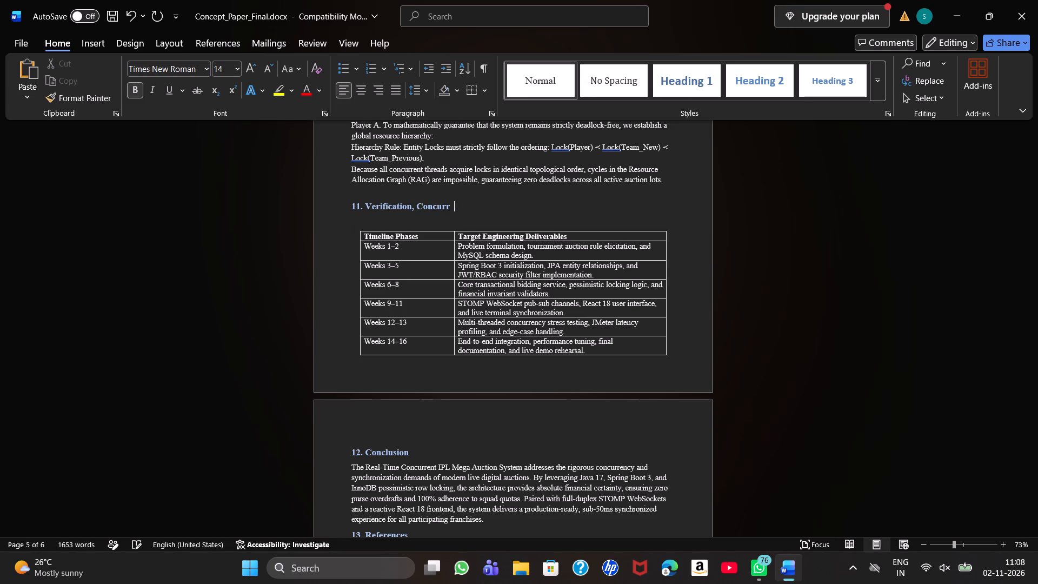
key("BackSpace")
key("BackSpace")
key("BackSpace")
key("BackSpace")
key("BackSpace")
key("BackSpace")
key("BackSpace")
key("BackSpace")
key("BackSpace")
key("BackSpace")
key("BackSpace")
key("BackSpace")
key("BackSpace")
key("BackSpace")
key("BackSpace")
key("BackSpace")
key("BackSpace")
key("BackSpace")
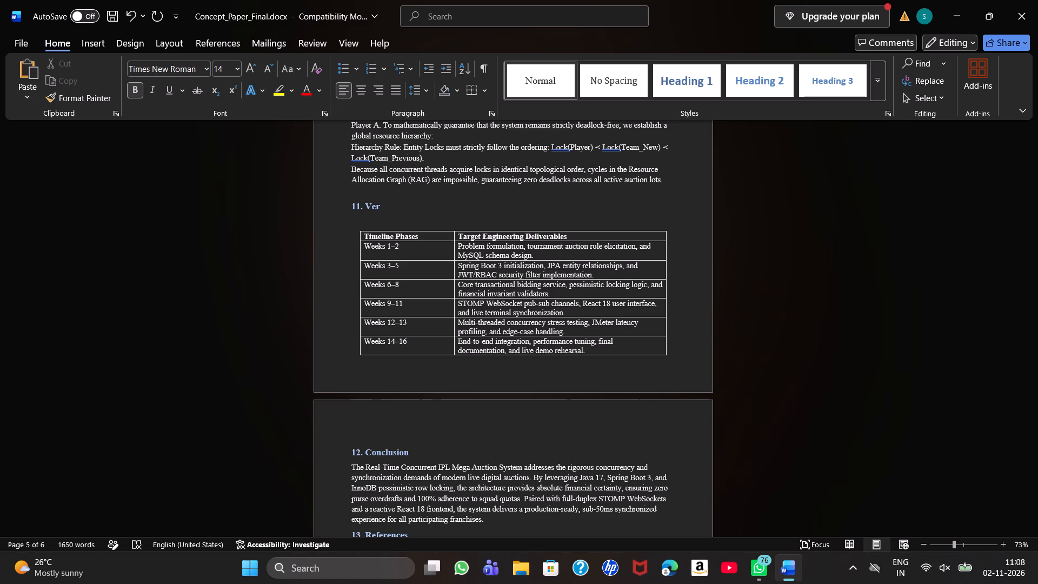
key("BackSpace")
key("BackSpace")
key("BackSpace")
key("BackSpace")
key("BackSpace")
key("BackSpace")
key("0")
type(".")
key("space")
key("t")
type("imeli")
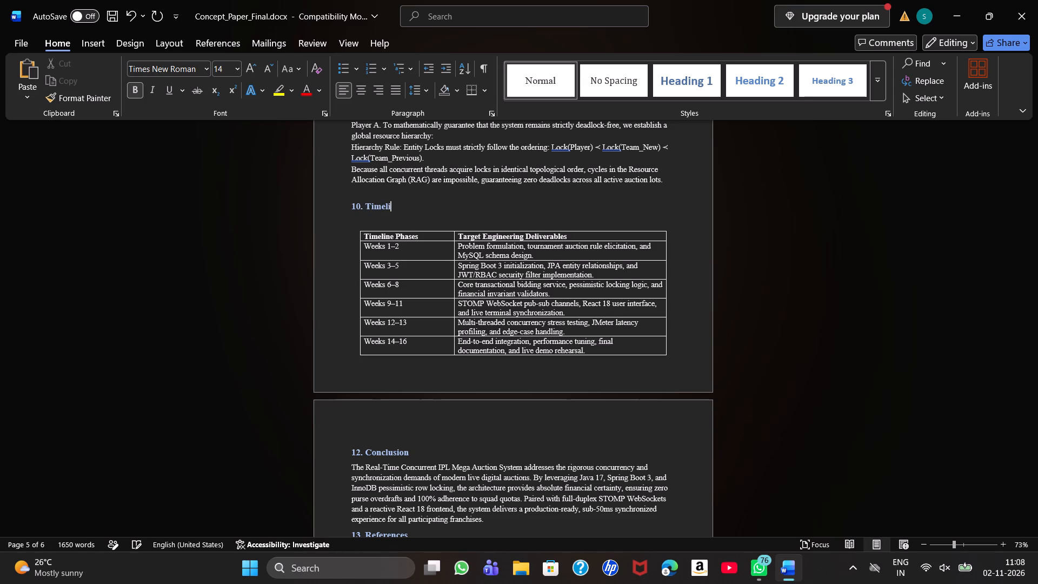
type("nes")
key("BackSpace")
key("space")
type("(12")
type("-16")
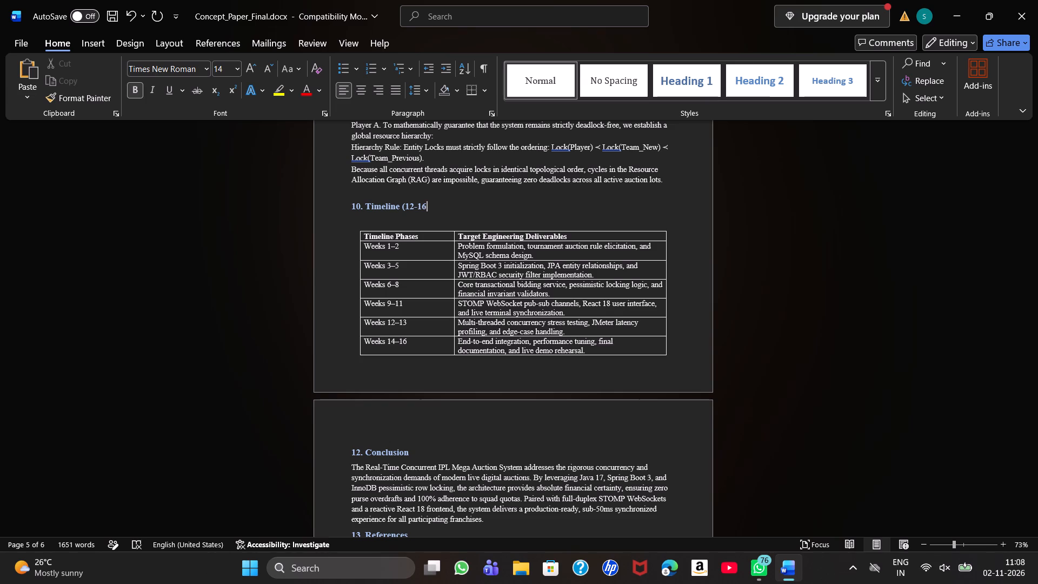
key("space")
type("weeks")
Shorten the duration in the Timeline heading and close its bracket so it reads "10. Timeline (16 weeks)".
left_click(416, 203)
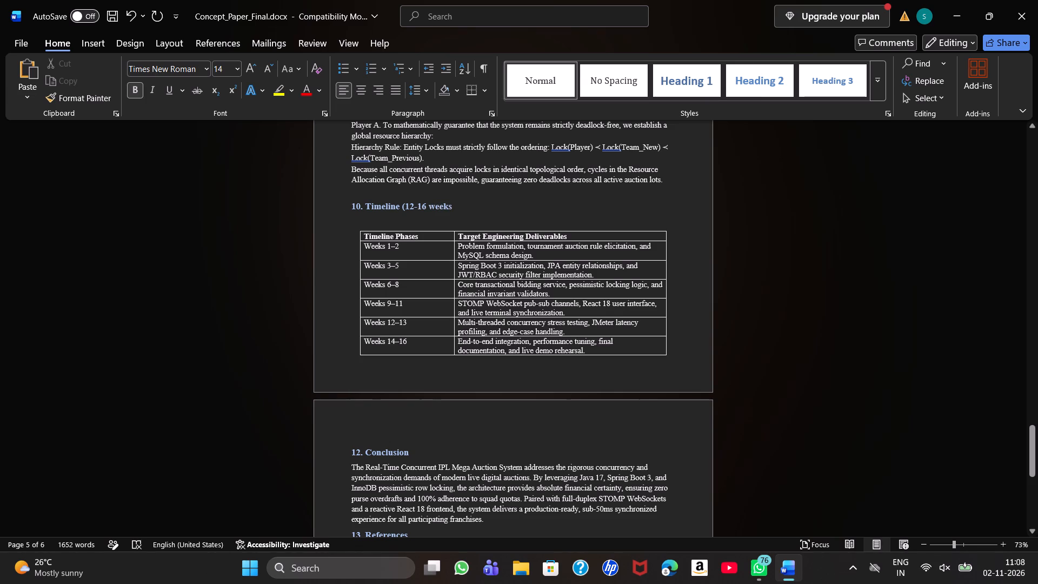
key("BackSpace")
key("BackSpace")
key("BackSpace")
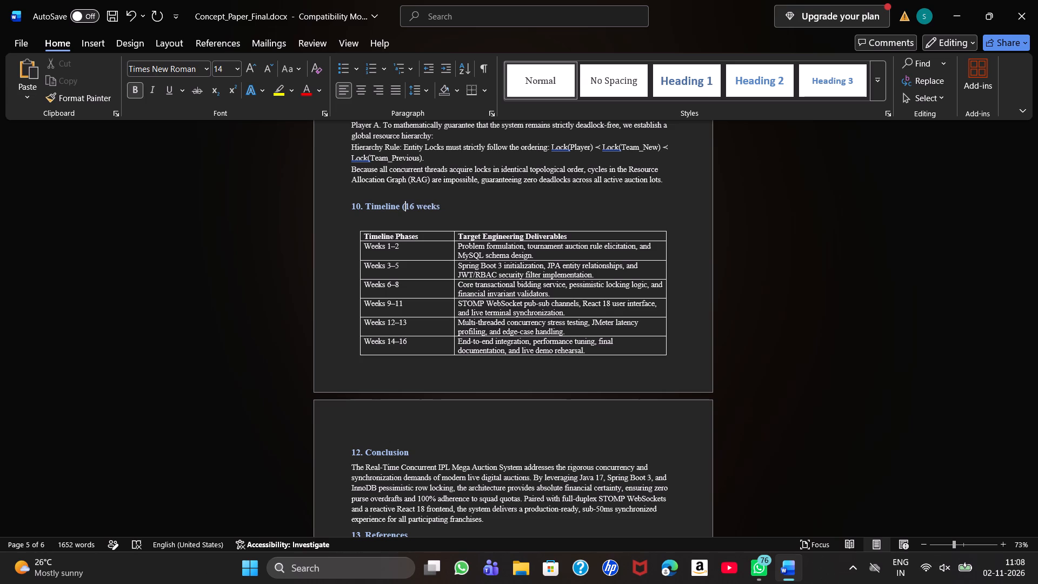
key("Right")
key("Right")
key("Right")
key("Right")
key("Right")
key("Right")
key("Right")
key("Right")
key("shift+parenright")
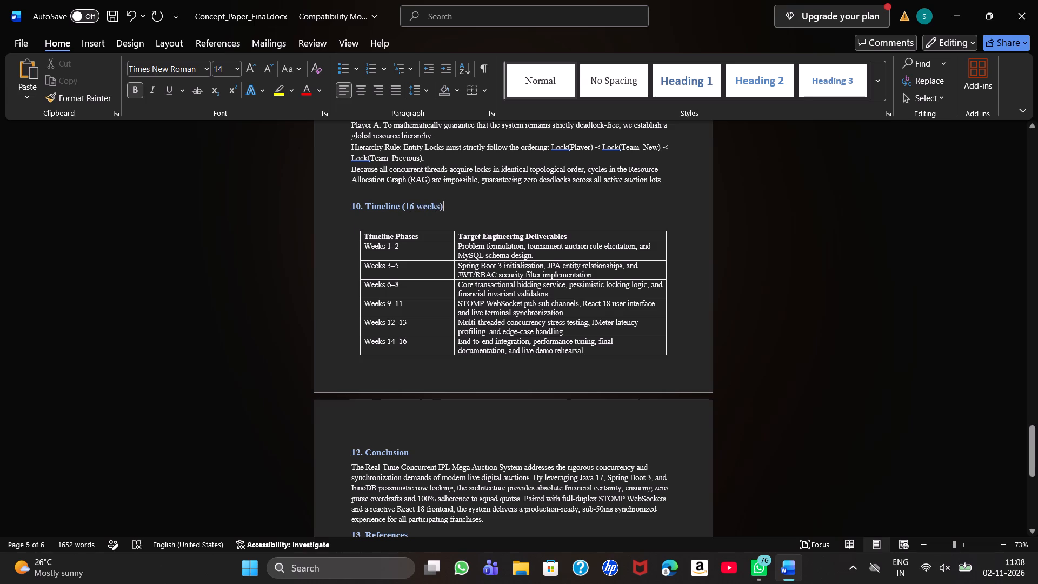
Remove the blank line between the Timeline heading and the table.
left_click(469, 210)
left_click(457, 217)
key("BackSpace")
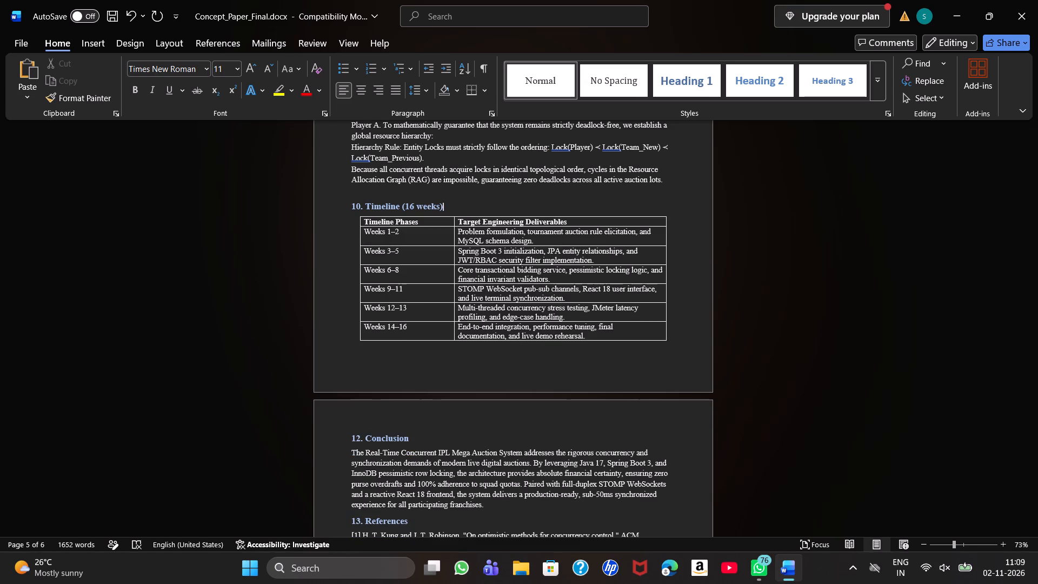
Renumber the Conclusion heading so it reads "11. Conclusion".
left_click(360, 436)
key("BackSpace")
key("1")
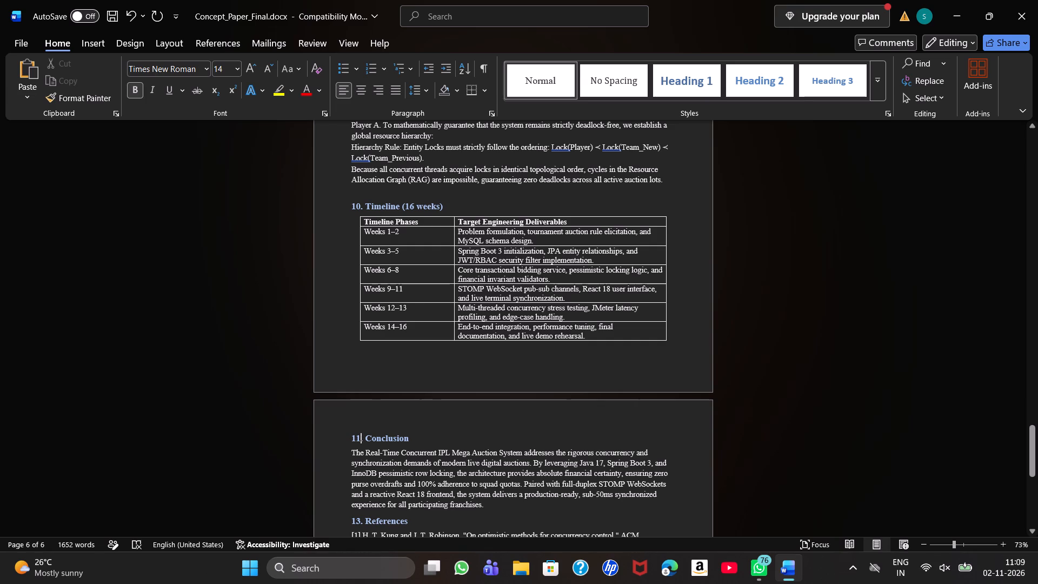
Remove the number from the References heading and add a spaced colon so it reads "References :".
scroll(434, 511, "down", 1)
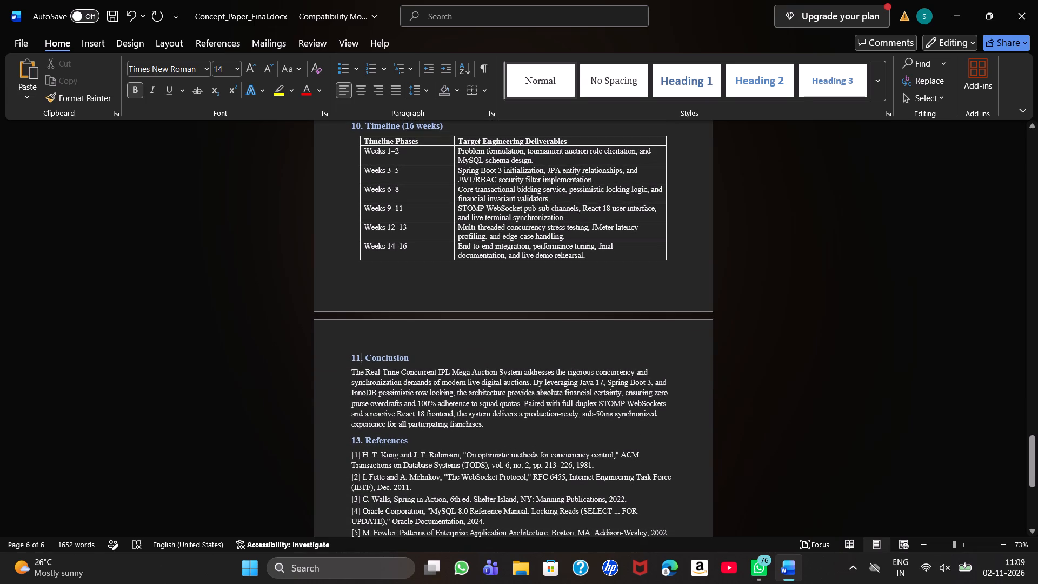
left_click(364, 440)
key("BackSpace")
key("BackSpace")
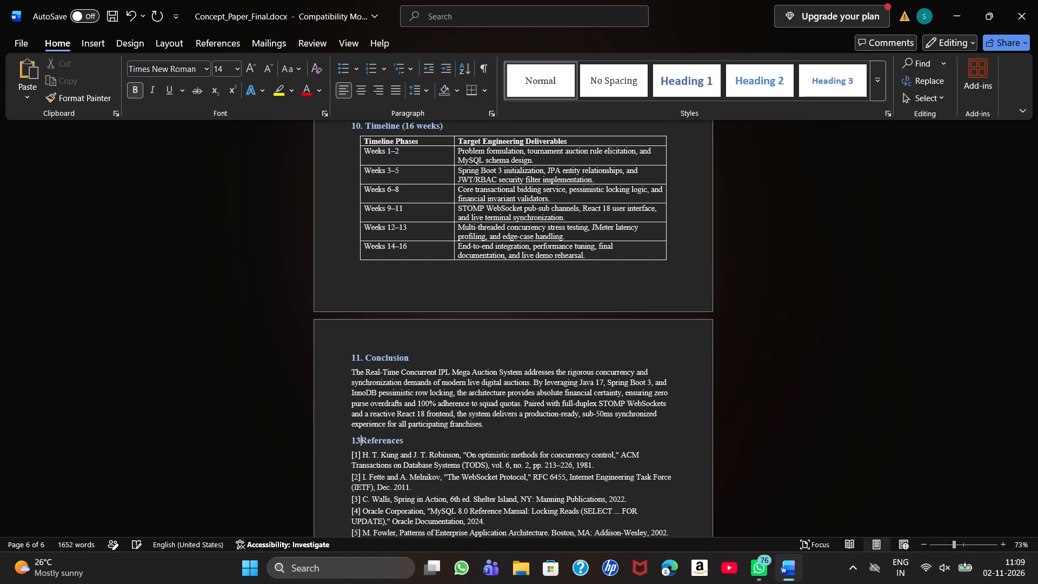
key("BackSpace")
key("BackSpace")
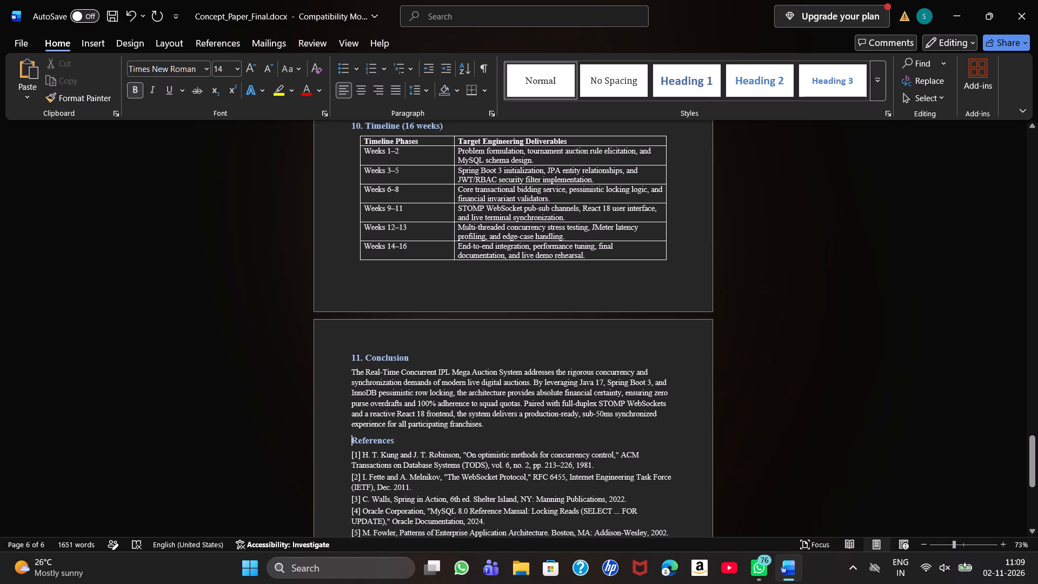
left_click(403, 439)
key("space")
key("shift+colon")
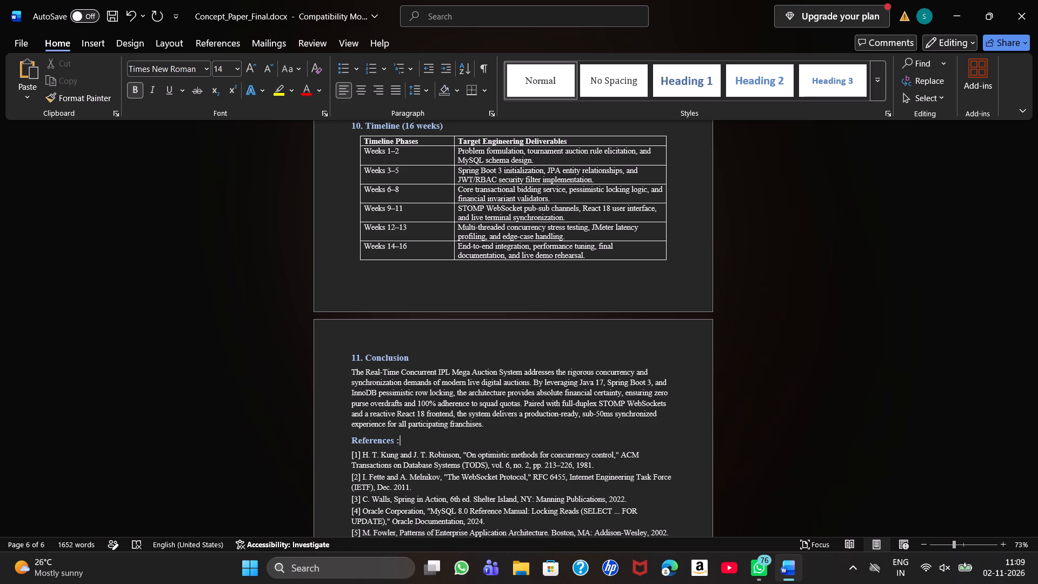
Set the "References :" heading to 16-point size.
left_click_drag(403, 439, 332, 441)
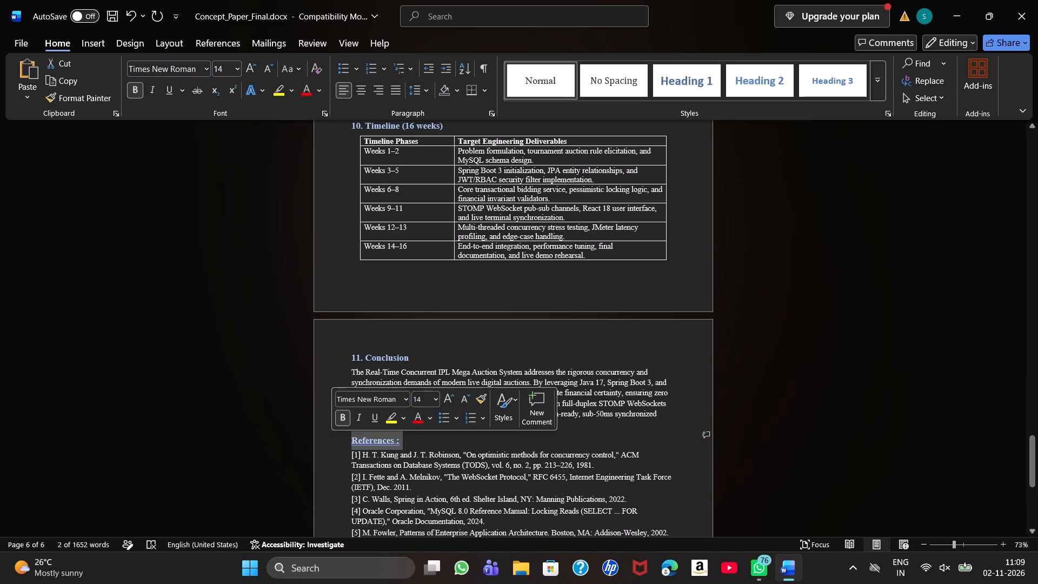
left_click(436, 406)
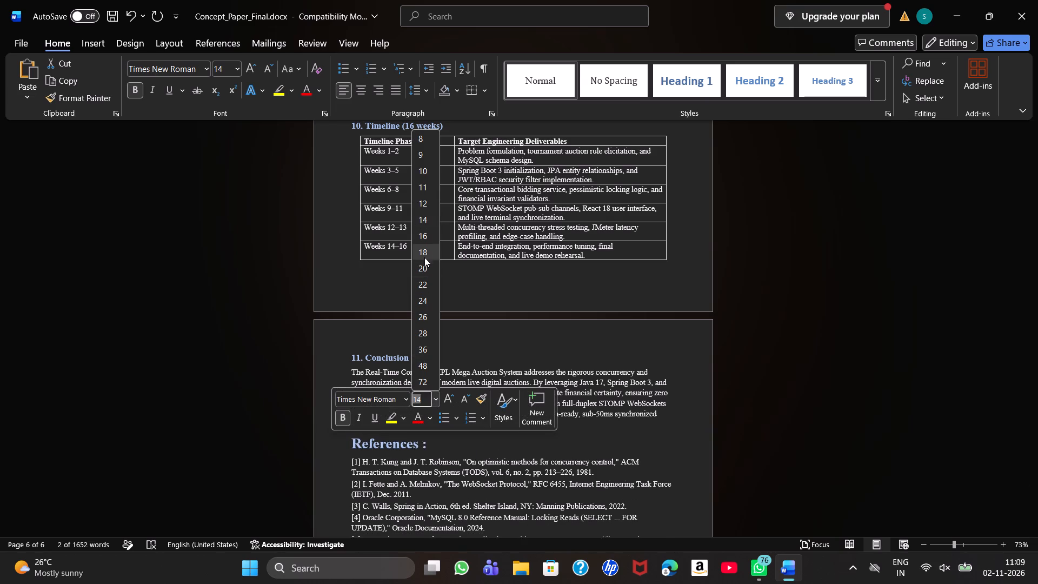
left_click(428, 236)
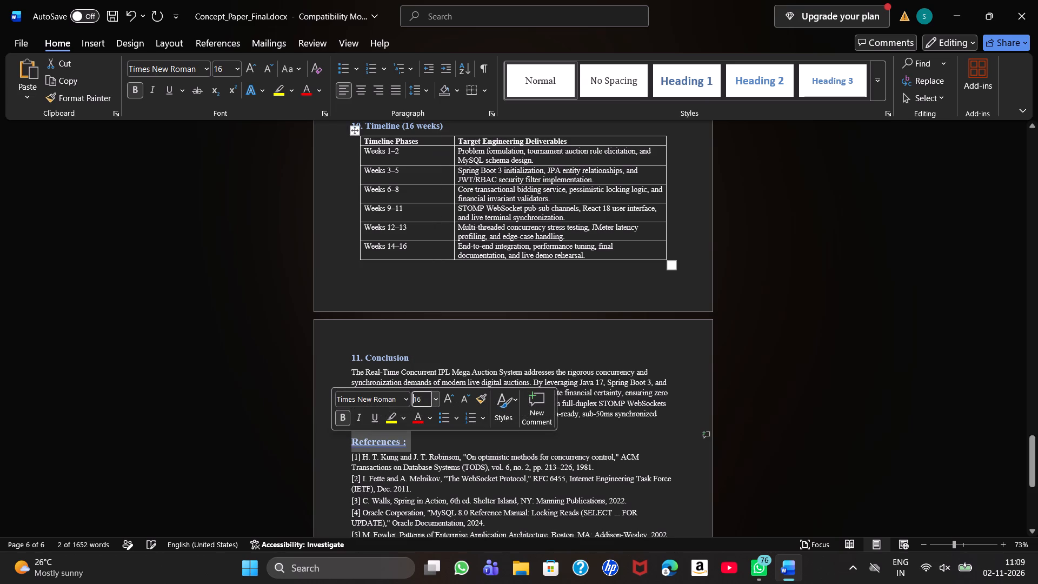
left_click(584, 441)
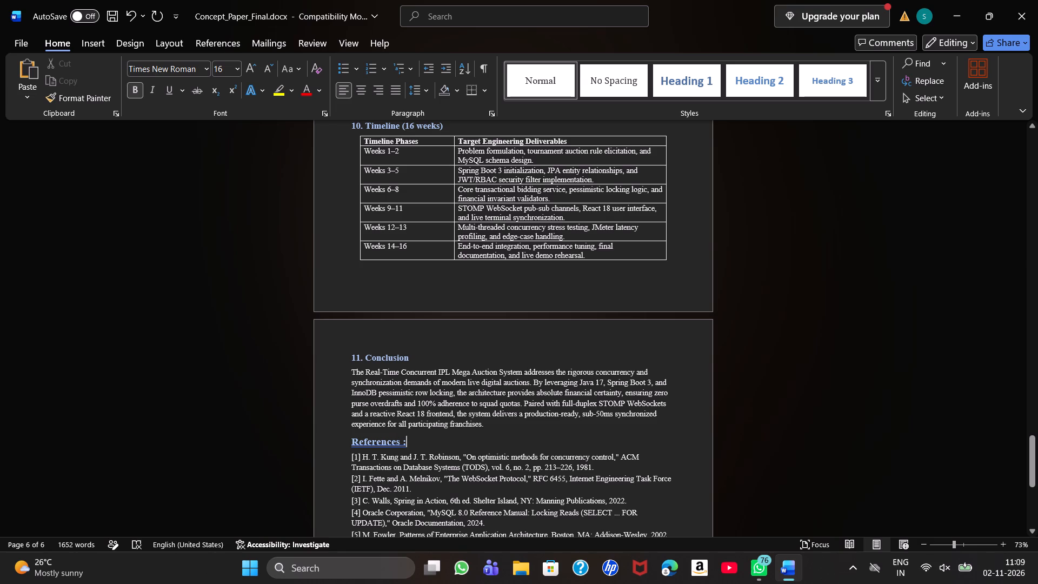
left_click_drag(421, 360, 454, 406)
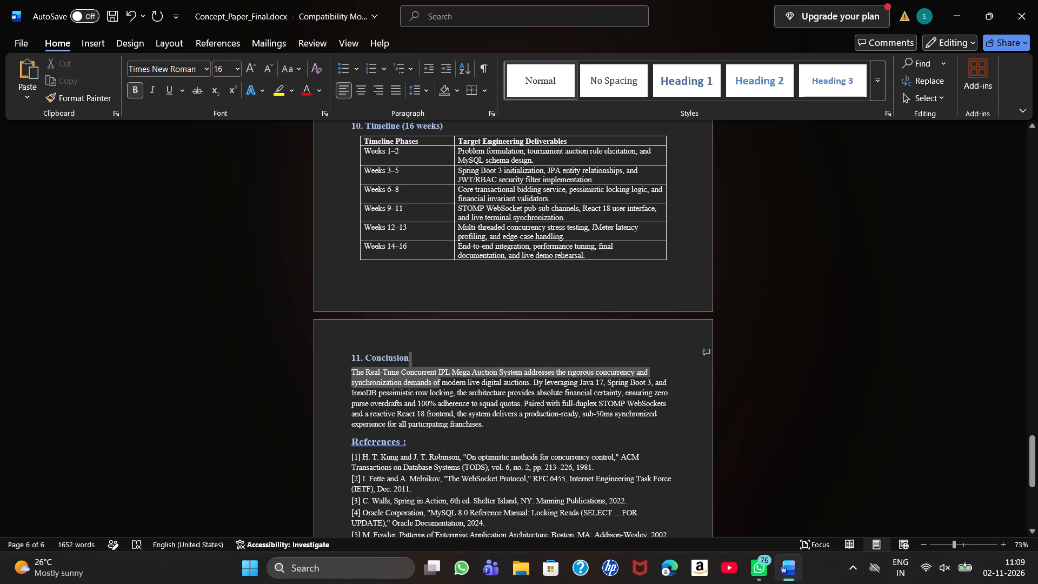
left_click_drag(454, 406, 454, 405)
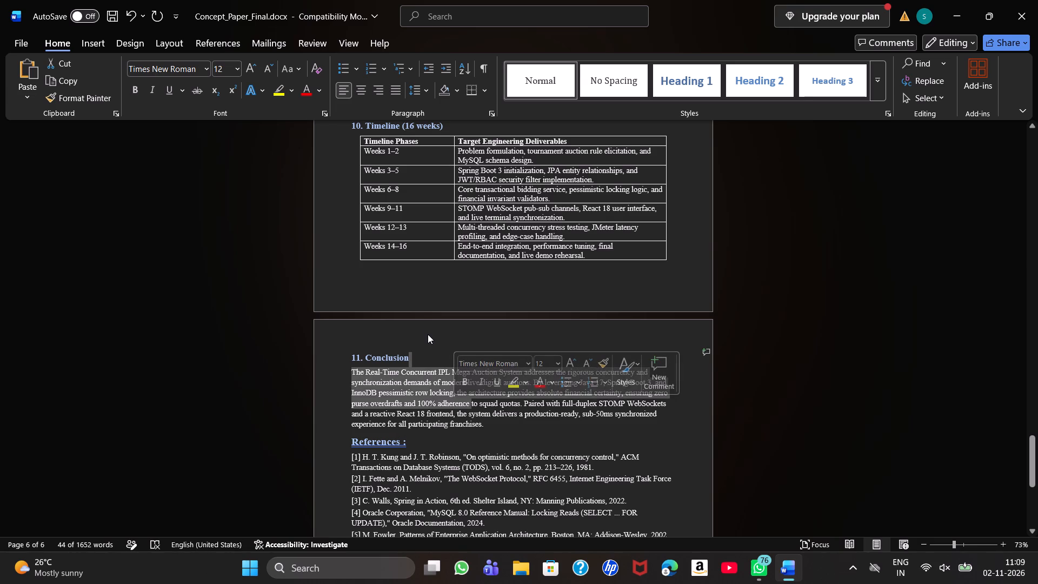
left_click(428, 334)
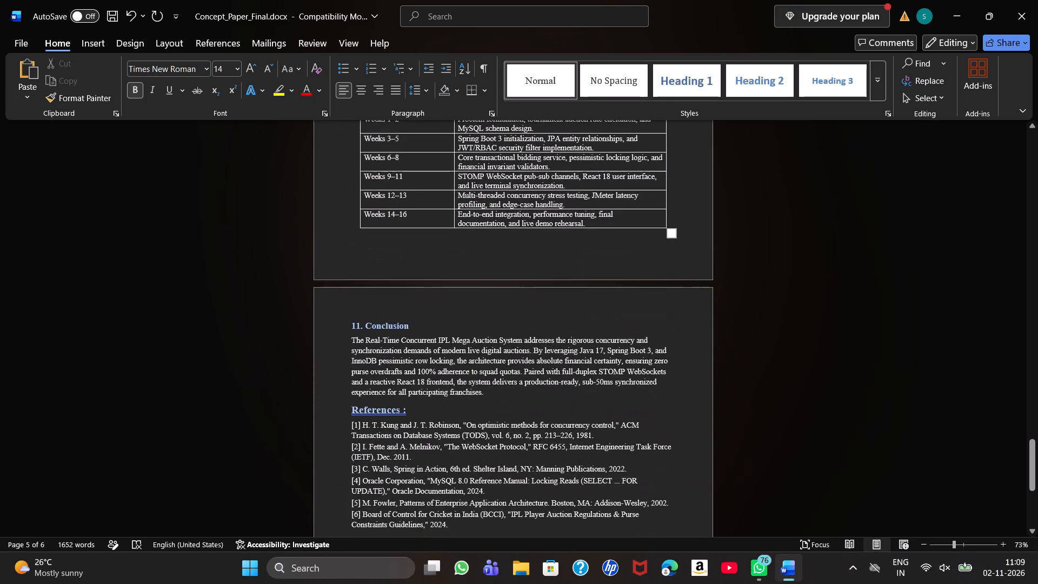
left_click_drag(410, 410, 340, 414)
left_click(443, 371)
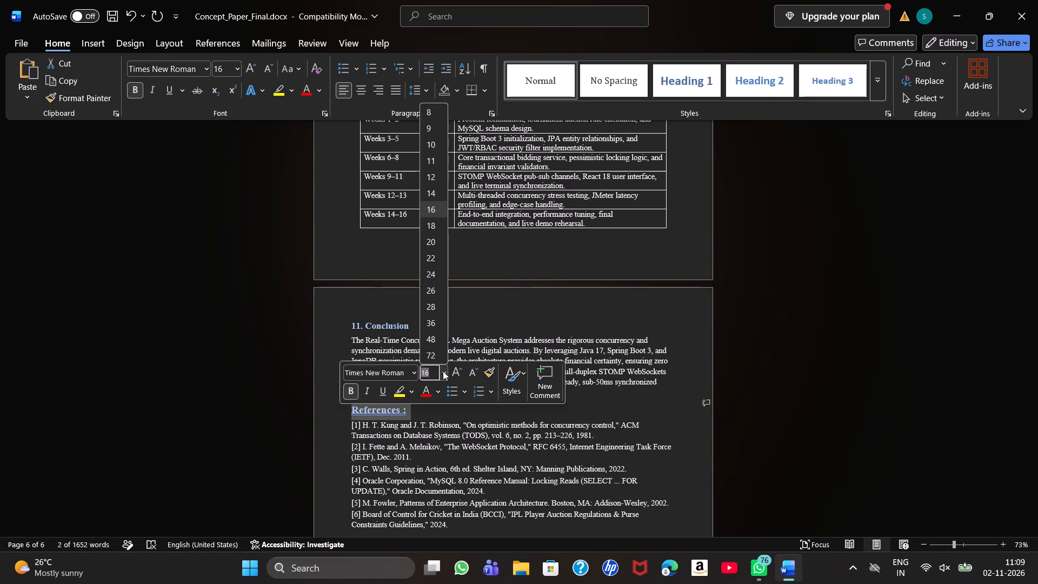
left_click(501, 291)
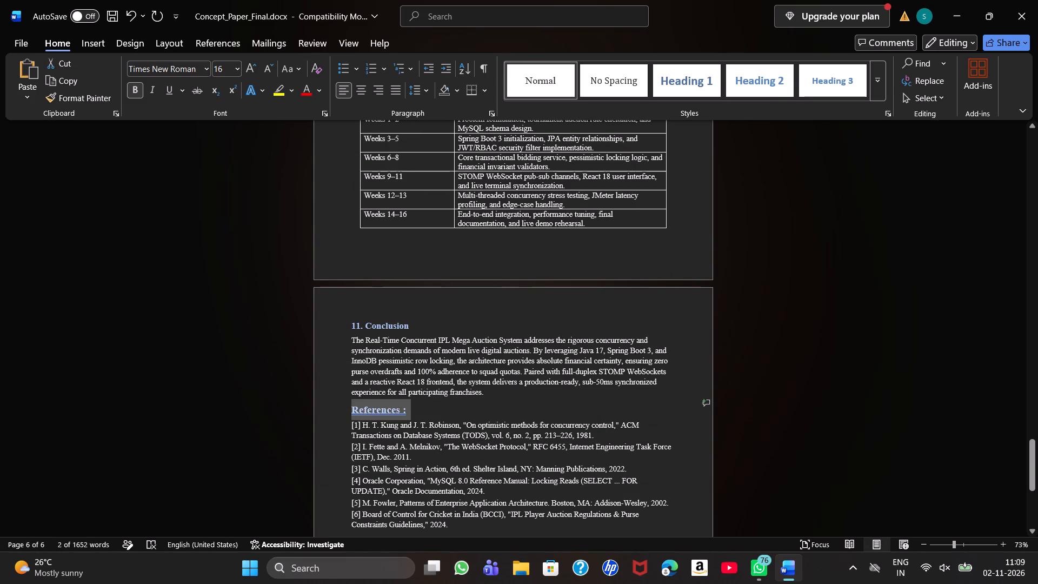
Set the "11. Conclusion" heading to 16-point size.
left_click_drag(418, 323, 333, 322)
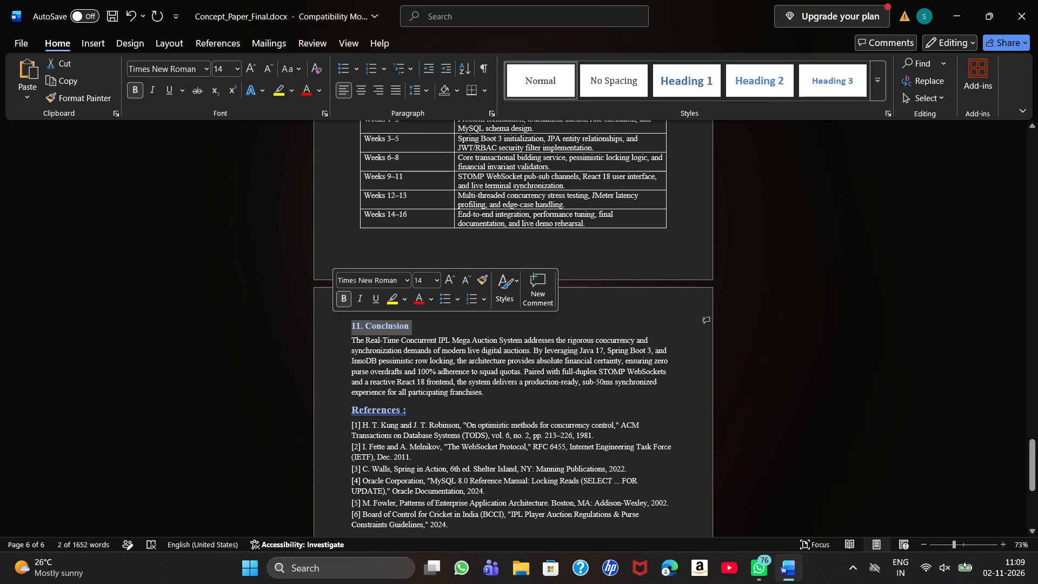
left_click(436, 274)
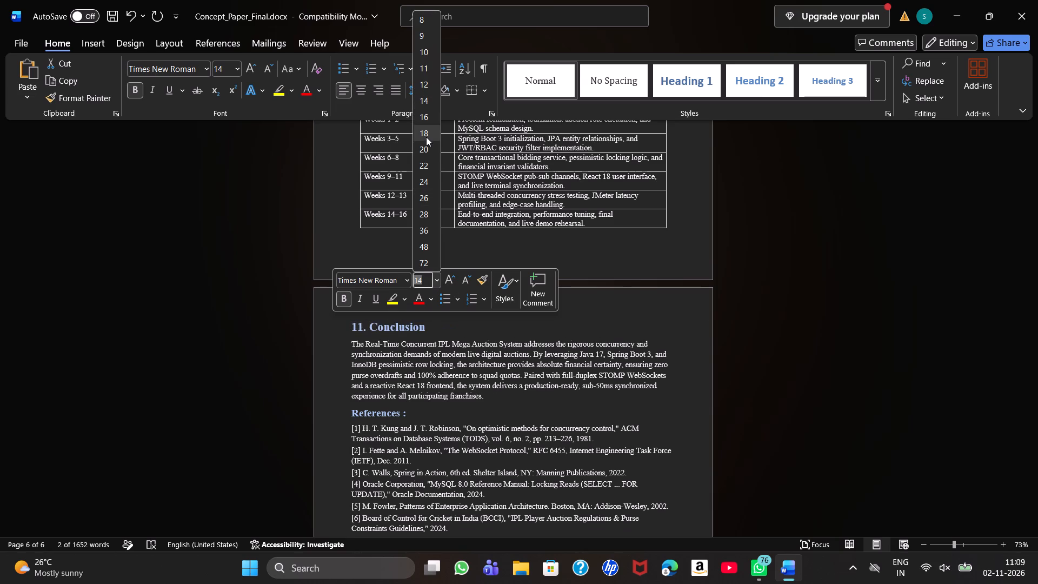
left_click(430, 112)
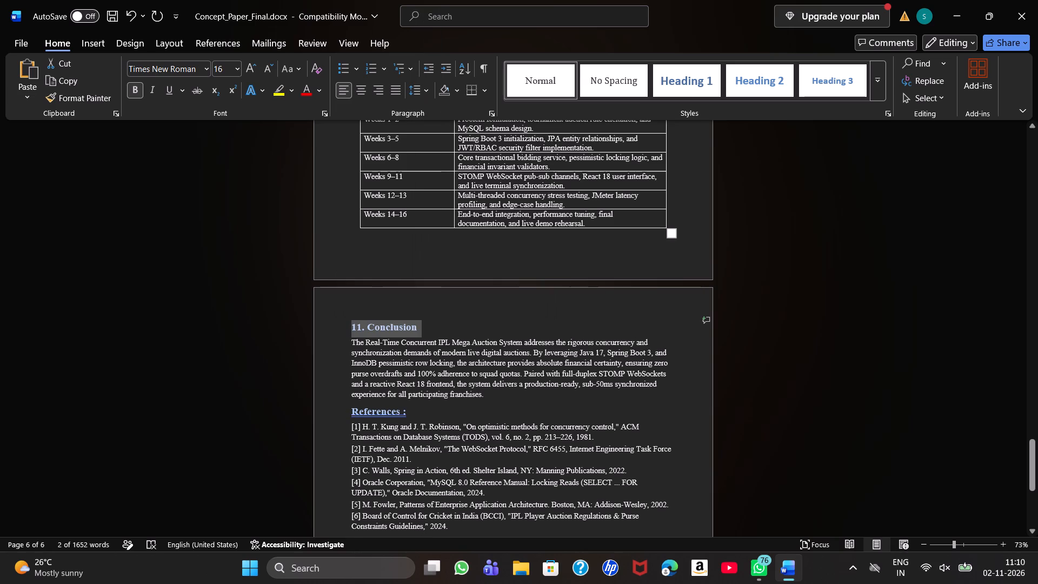
left_click(516, 250)
Set the "10. Timeline (16 weeks)" heading to 16-point size.
scroll(516, 250, "up", 1)
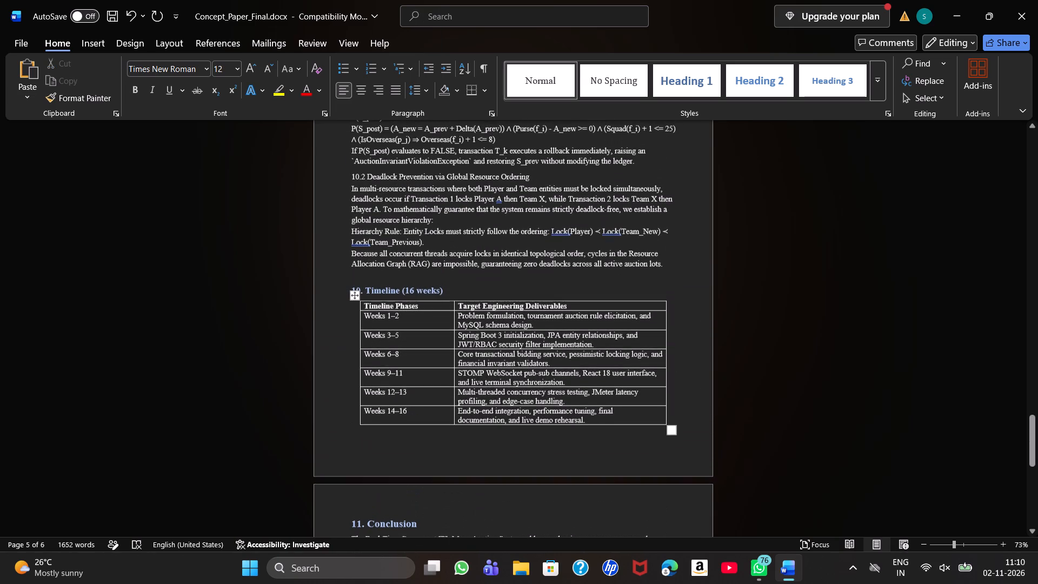
left_click_drag(445, 290, 325, 292)
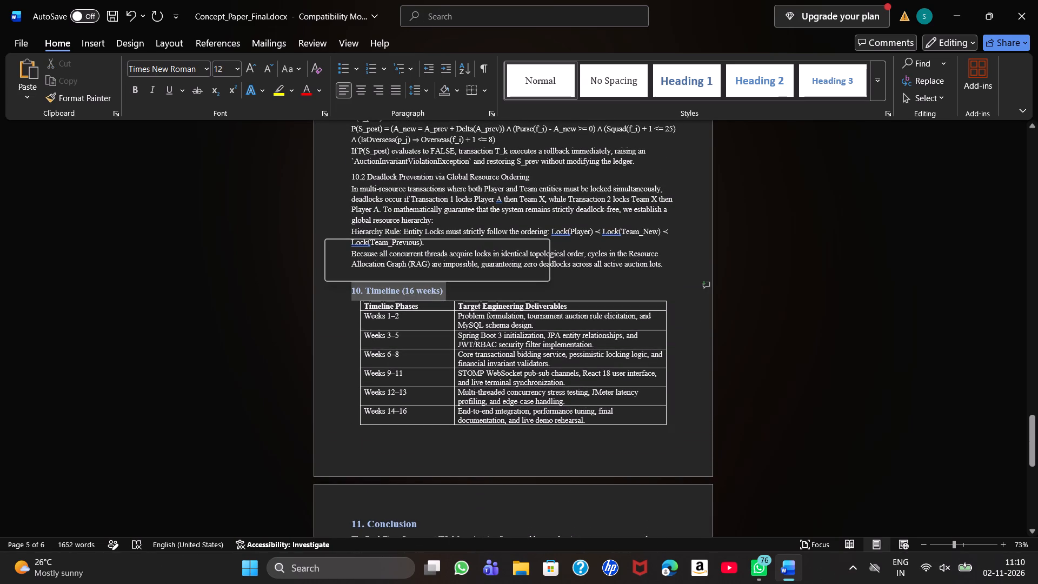
left_click(424, 248)
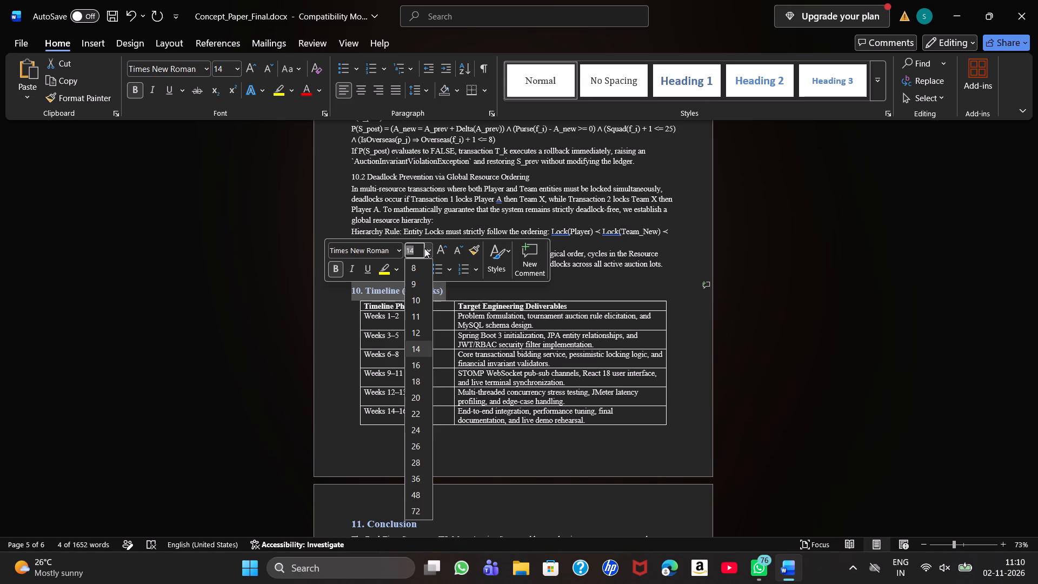
left_click(416, 367)
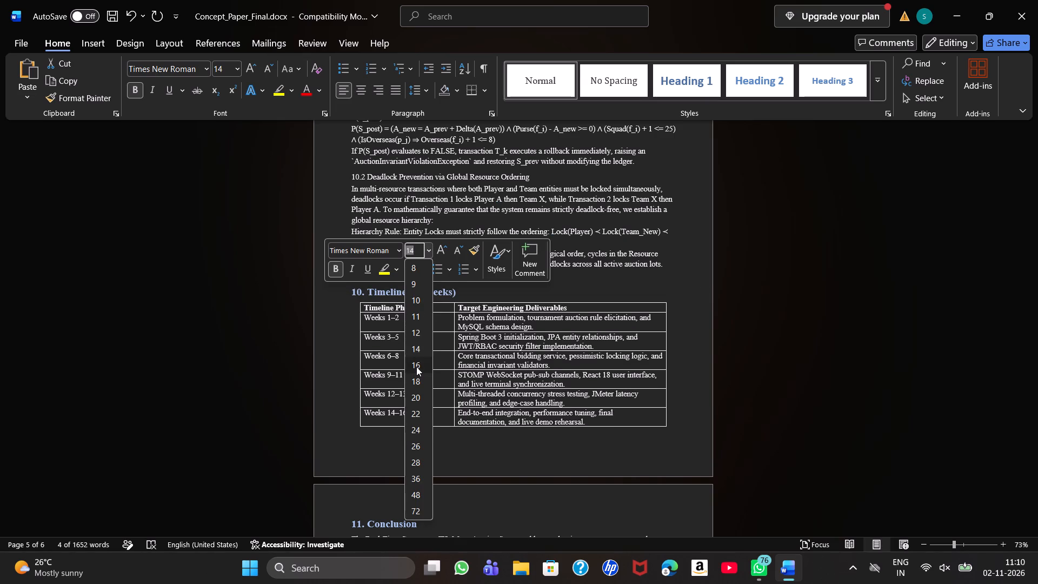
left_click(582, 287)
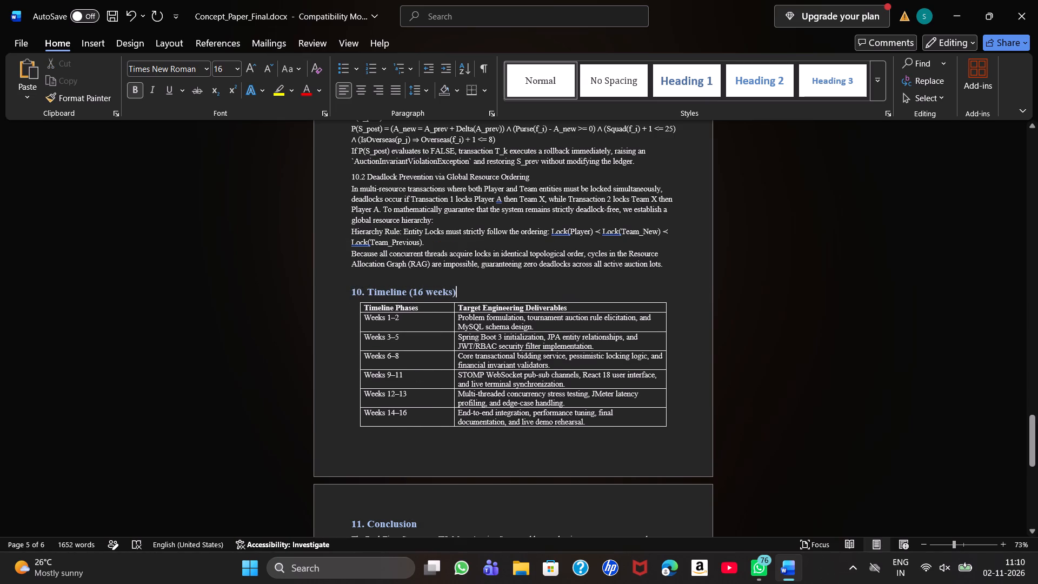
Delete the whole "10. Mathematical Invariant Formulation & Lock Sequencing" section and the extra blank line it leaves above the Timeline heading.
scroll(582, 287, "up", 1)
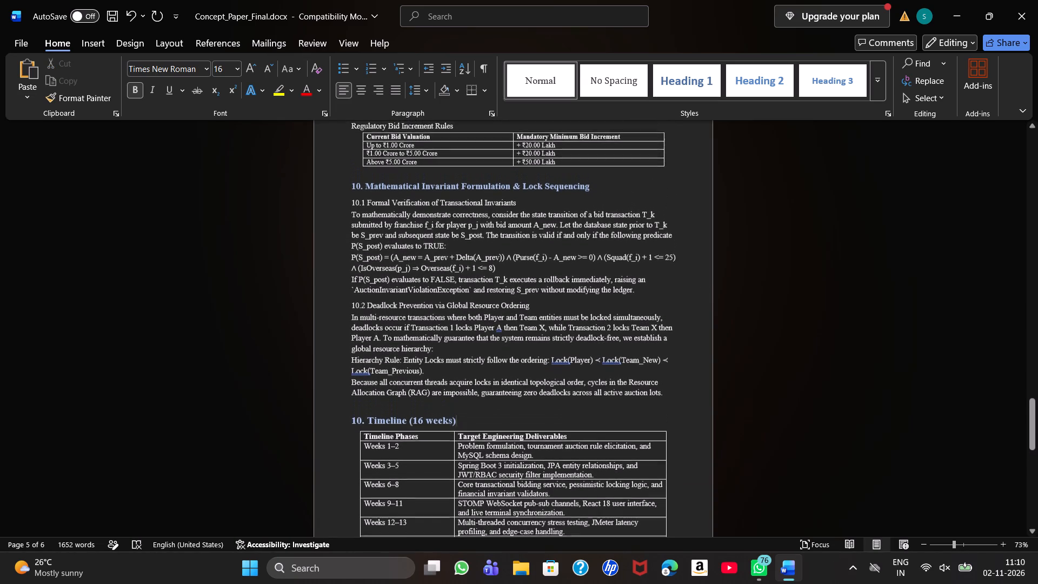
scroll(582, 287, "up", 1)
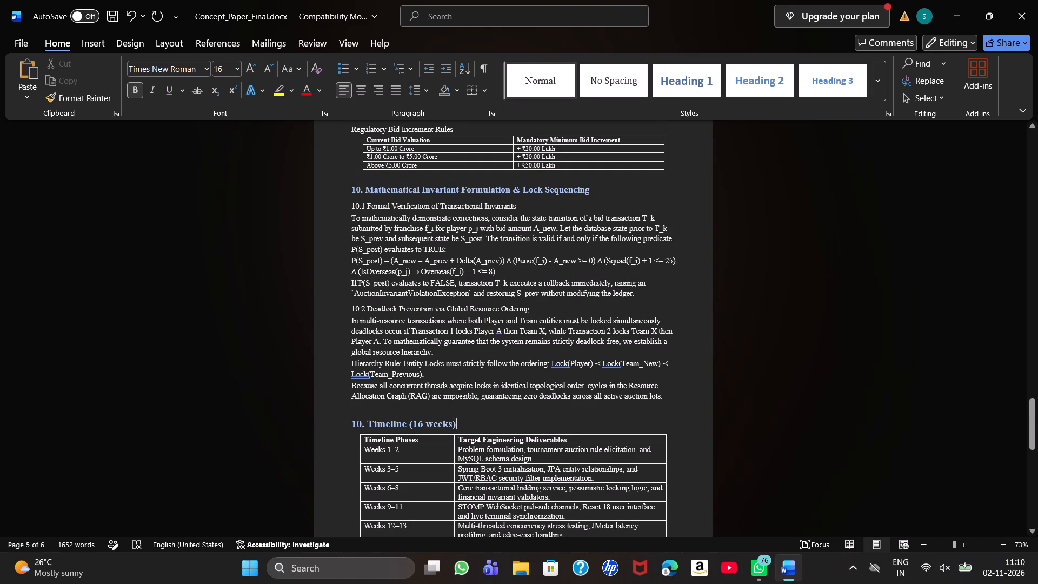
left_click_drag(662, 395, 421, 214)
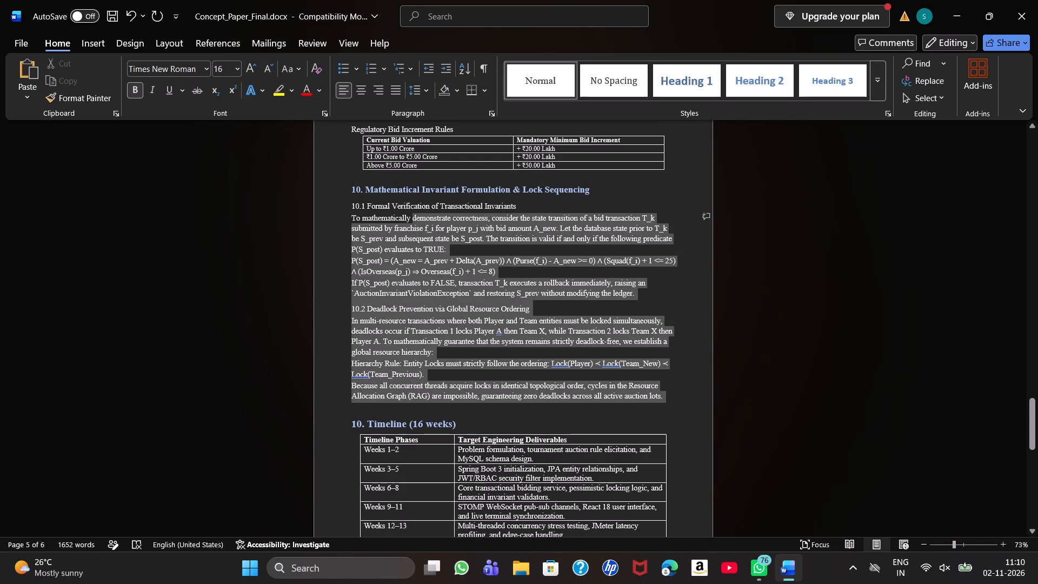
left_click_drag(421, 214, 342, 193)
key("BackSpace")
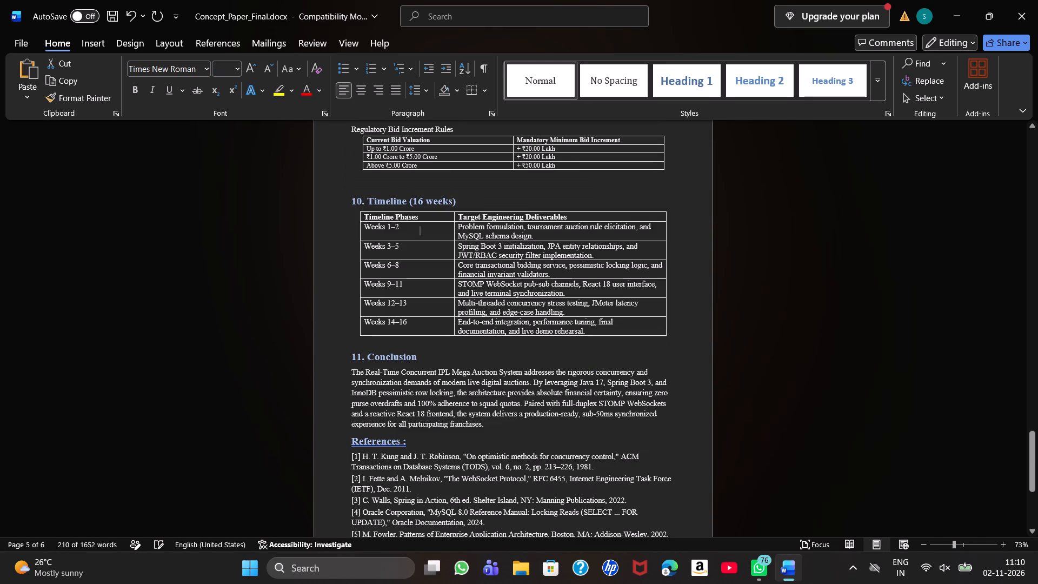
key("BackSpace")
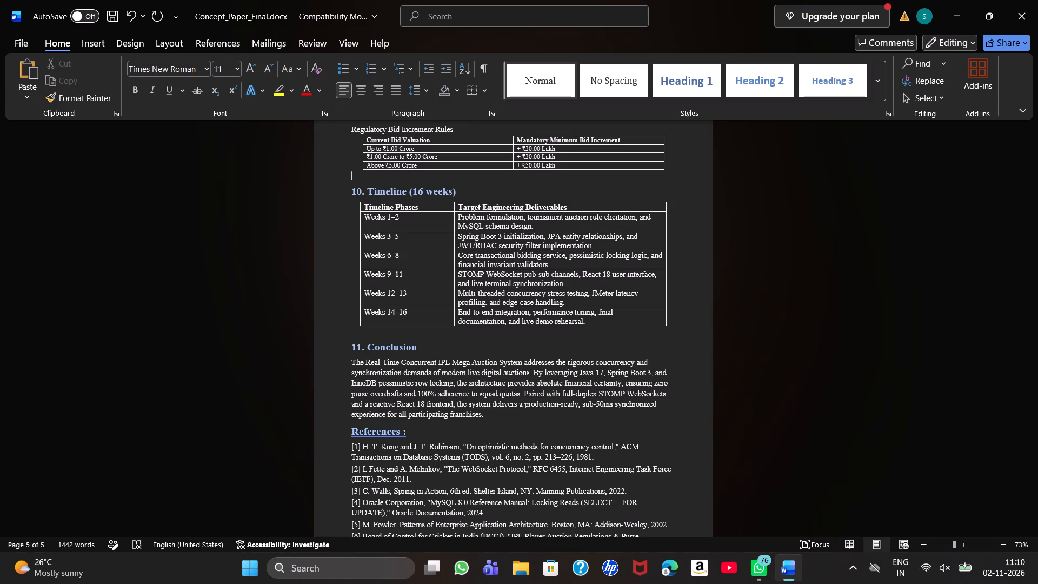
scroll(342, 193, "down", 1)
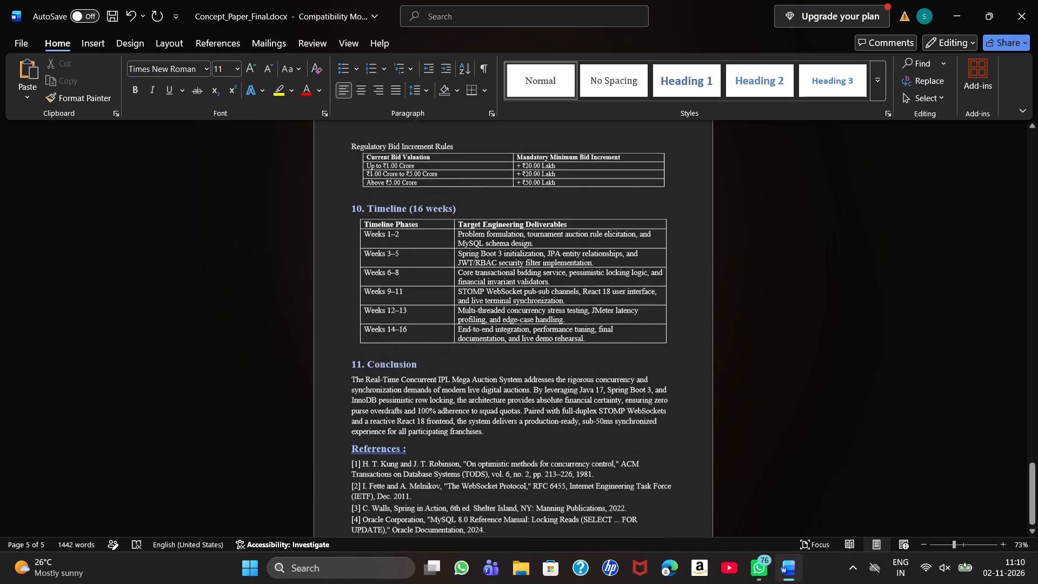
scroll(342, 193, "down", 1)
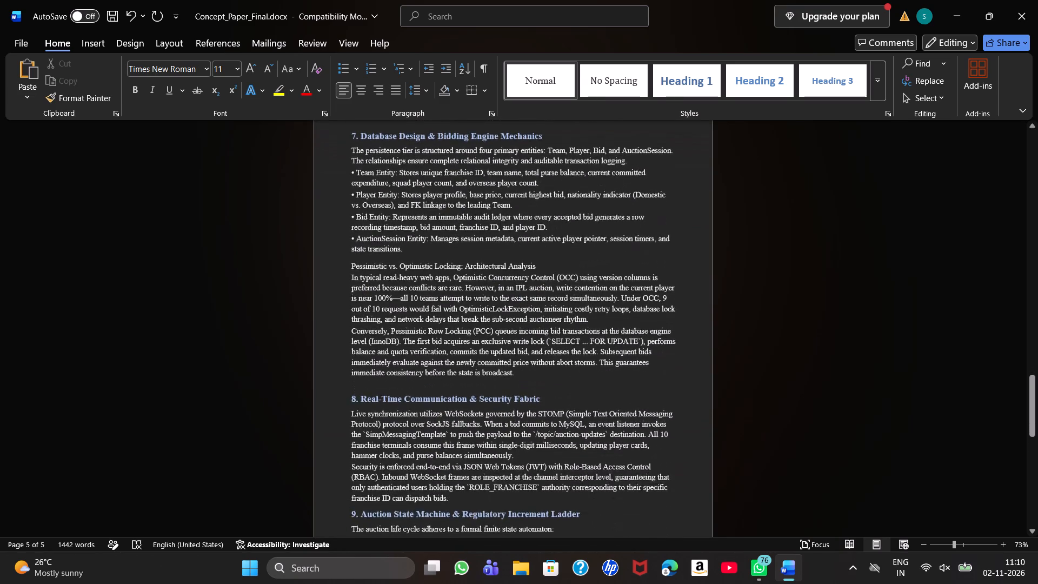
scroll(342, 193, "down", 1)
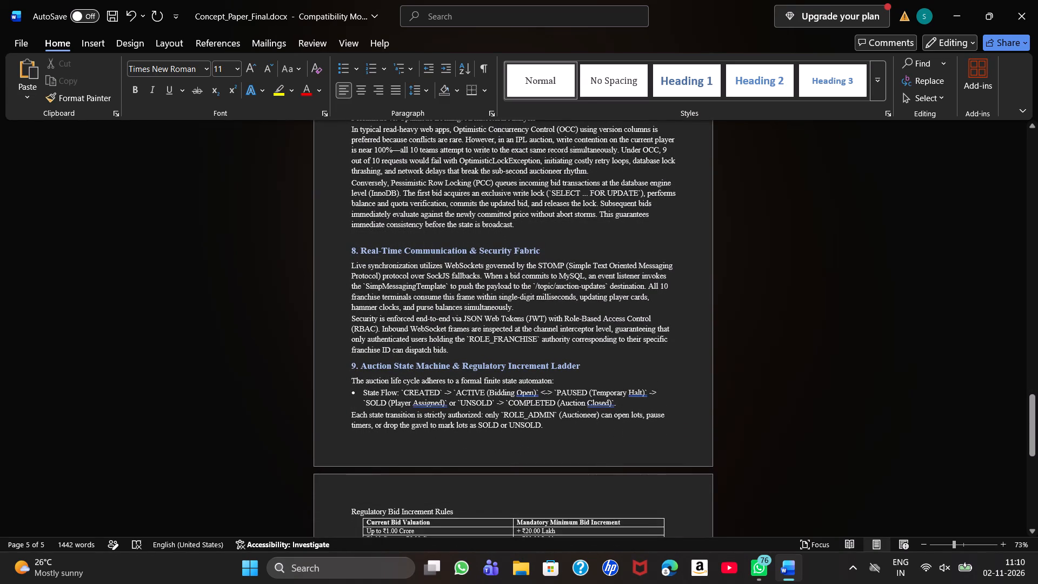
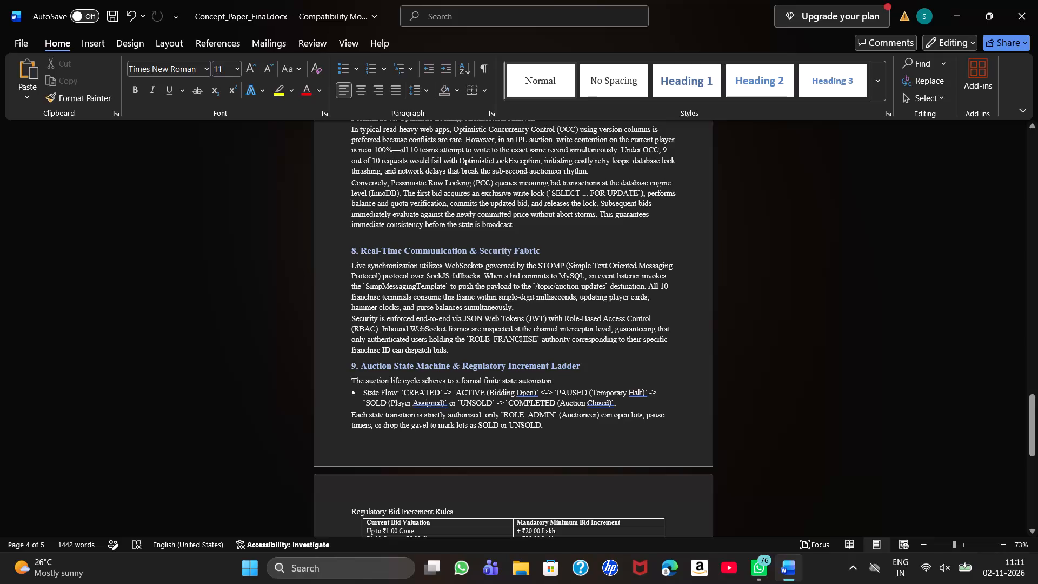
Replace the title text of the "7. Database Design & Bidding Engine Mechanics" heading with a new title beginning with "M", keeping the number 7.
scroll(483, 264, "up", 1)
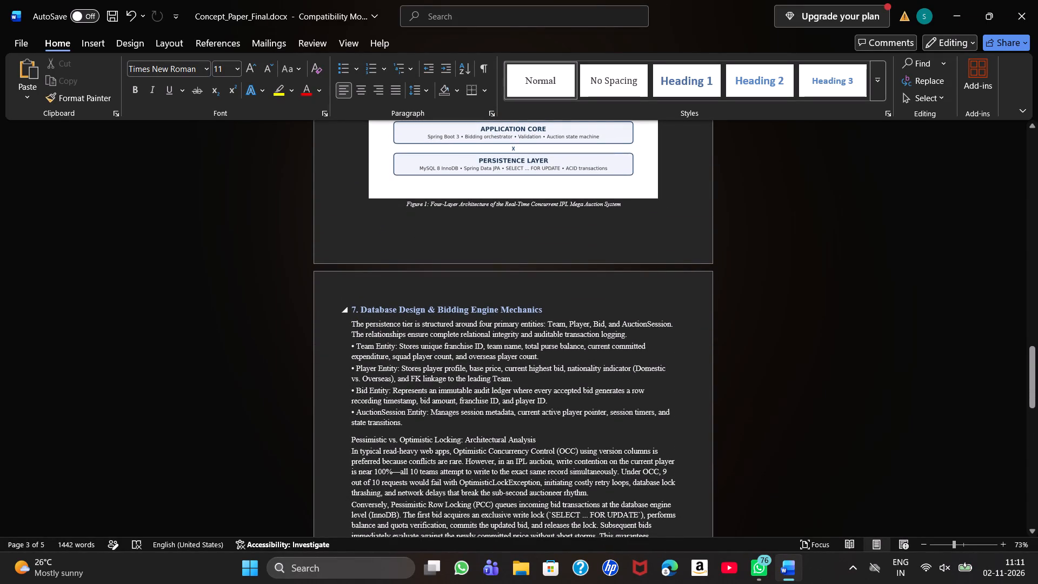
left_click_drag(548, 308, 368, 306)
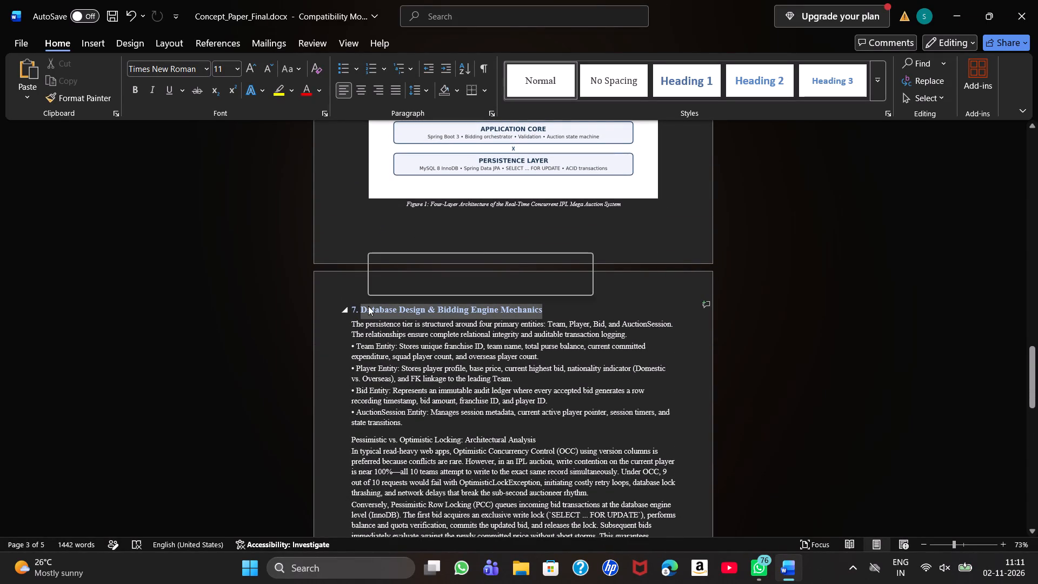
key("BackSpace")
key("m")
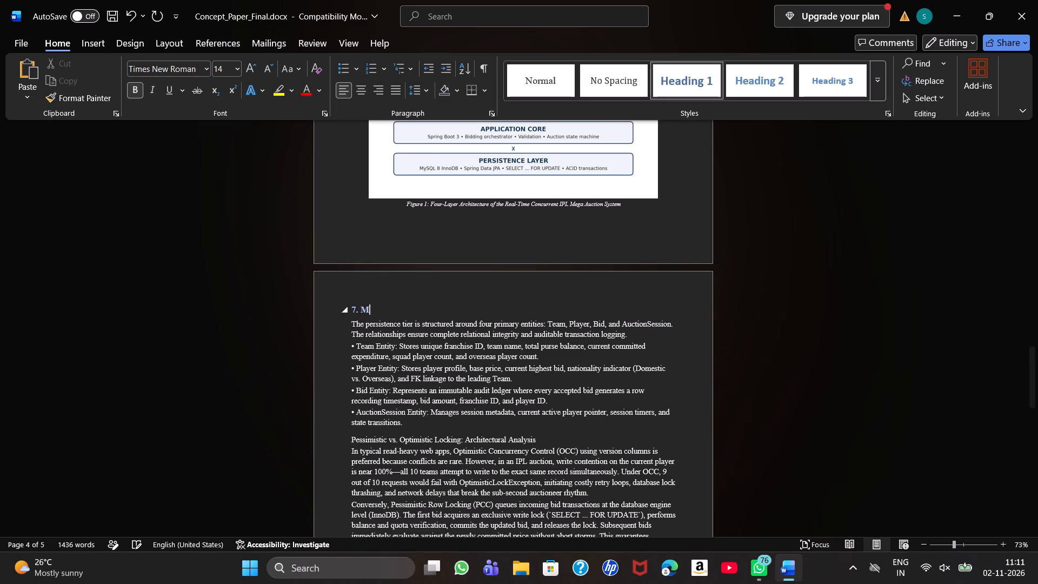
Complete the section 7 heading title so that it reads "7. Methodology".
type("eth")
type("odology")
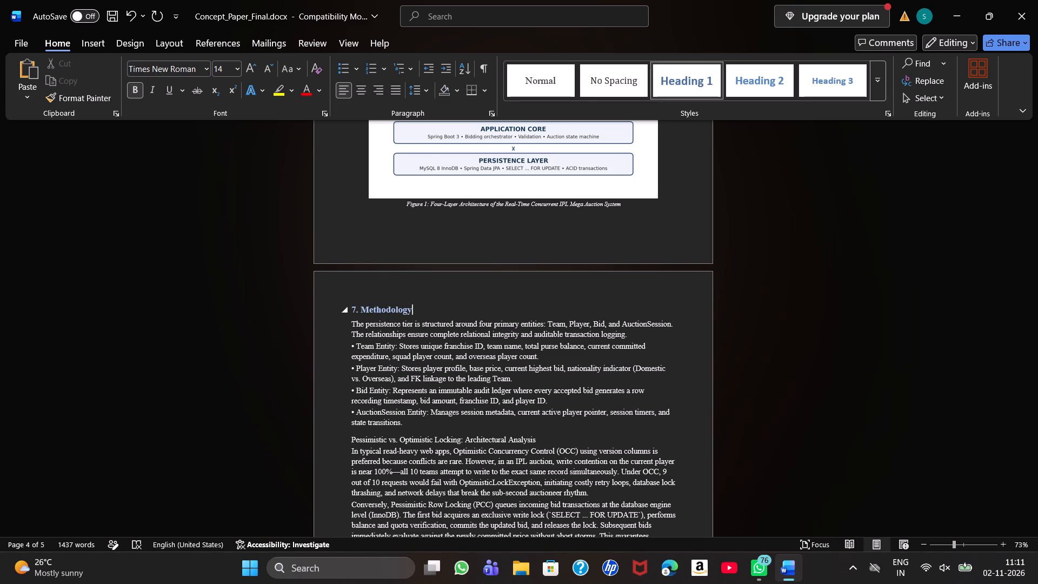
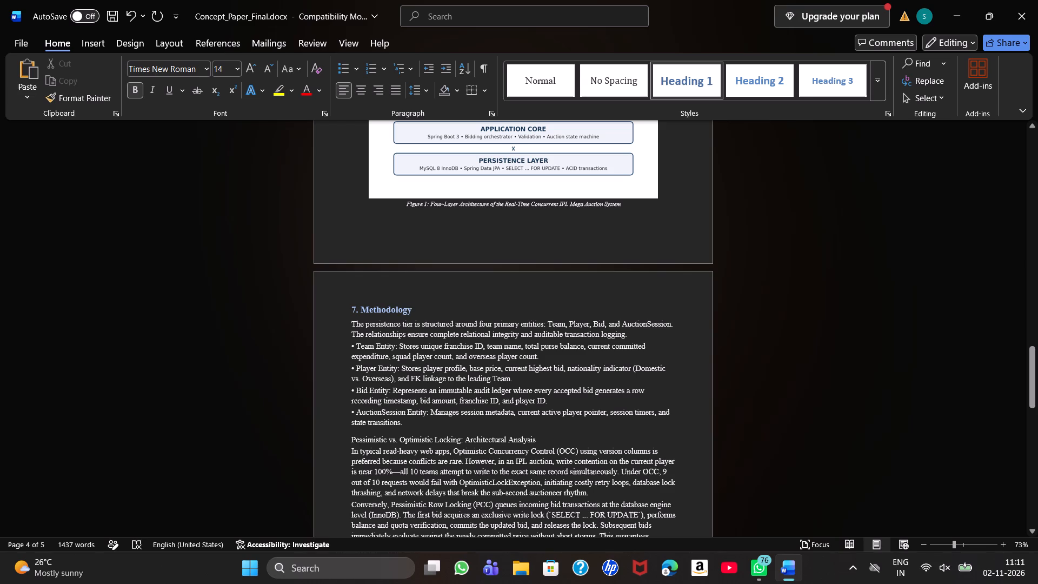
Select the body text under the "7. Methodology" heading, from the persistence tier paragraph through the end of the pessimistic versus optimistic locking analysis.
left_click_drag(349, 321, 600, 536)
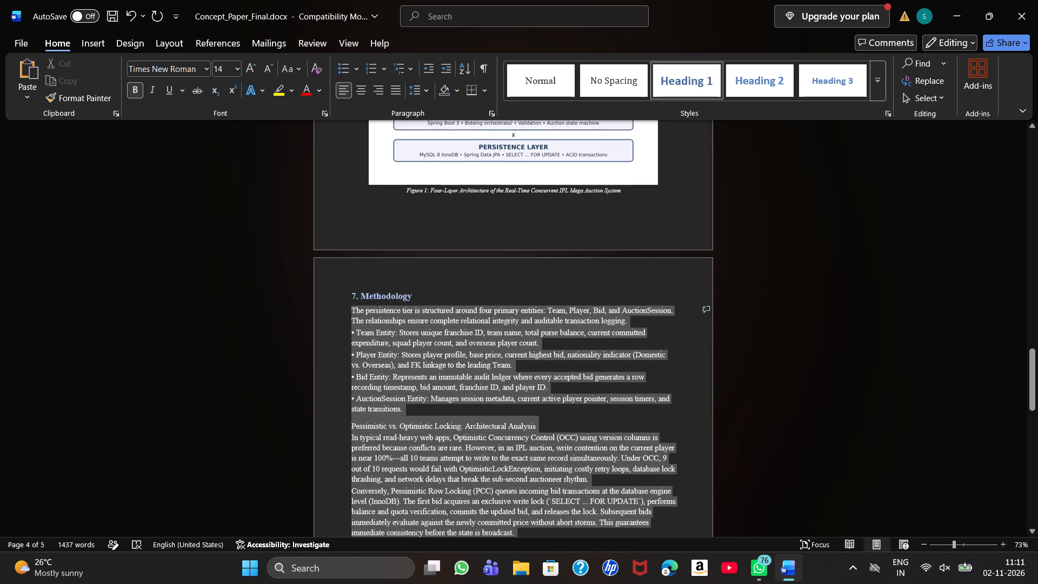
Replace the whole body text under "7. Methodology", including the Pessimistic vs. Optimistic Locking part, with the copied eight-point methodology text.
left_click_drag(600, 536, 540, 428)
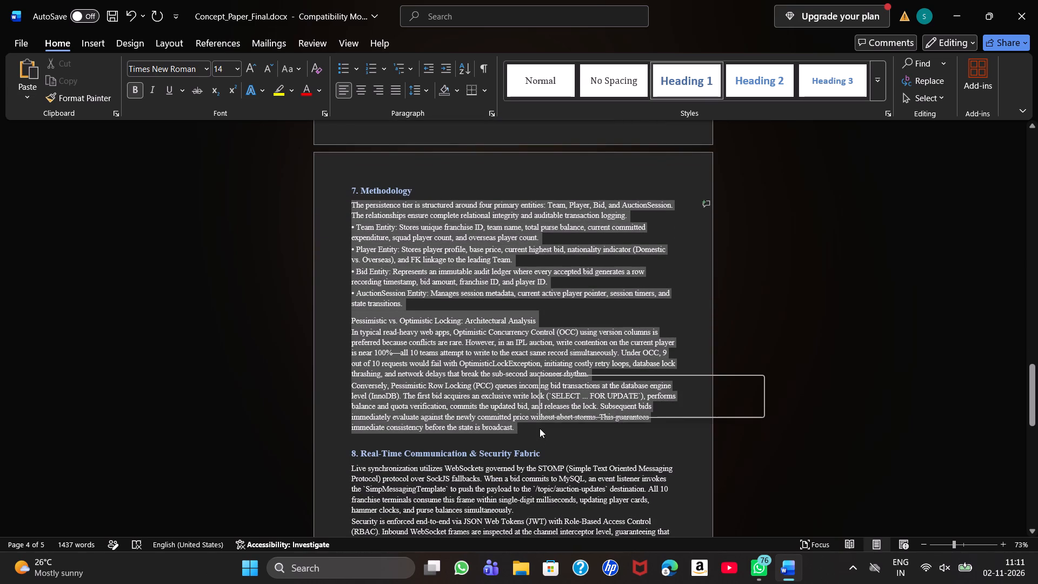
key("ctrl+v")
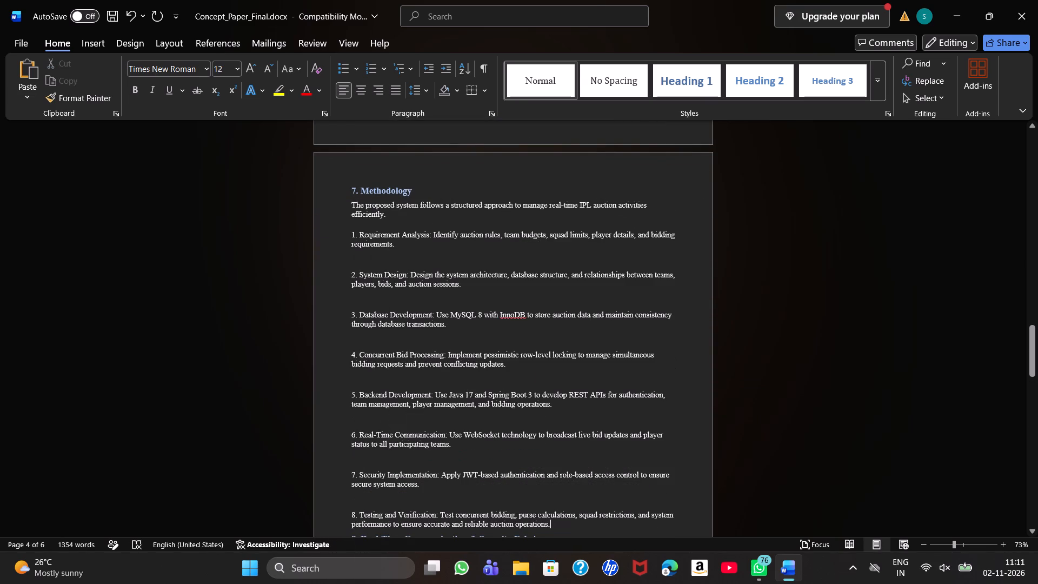
Remove the blank lines between items 4 through 8 of the Methodology list, from Concurrent Bid Processing to Testing and Verification.
left_click(370, 494)
key("Down")
key("BackSpace")
key("BackSpace")
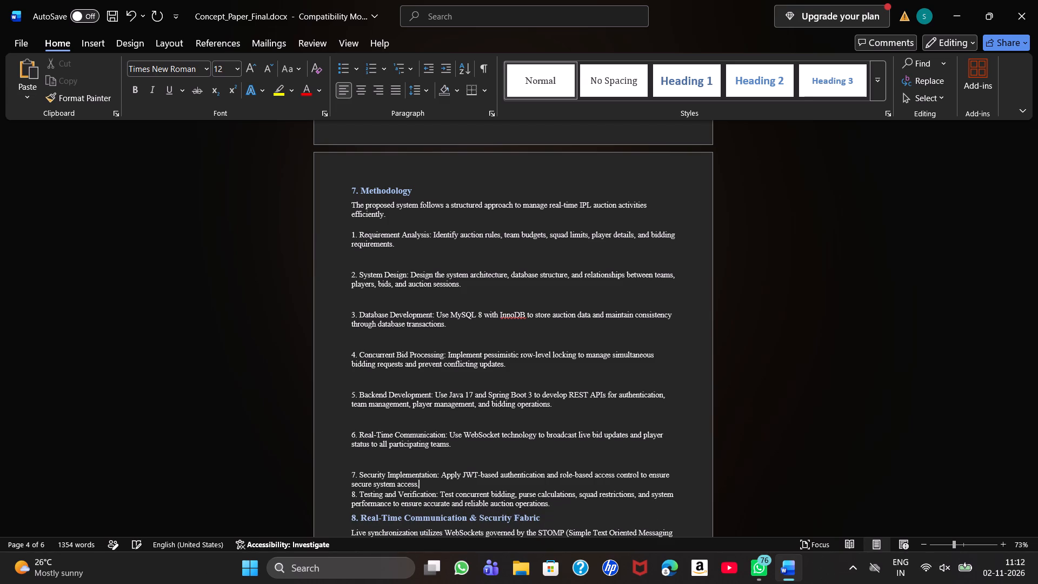
key("Up")
key("Up")
key("BackSpace")
key("BackSpace")
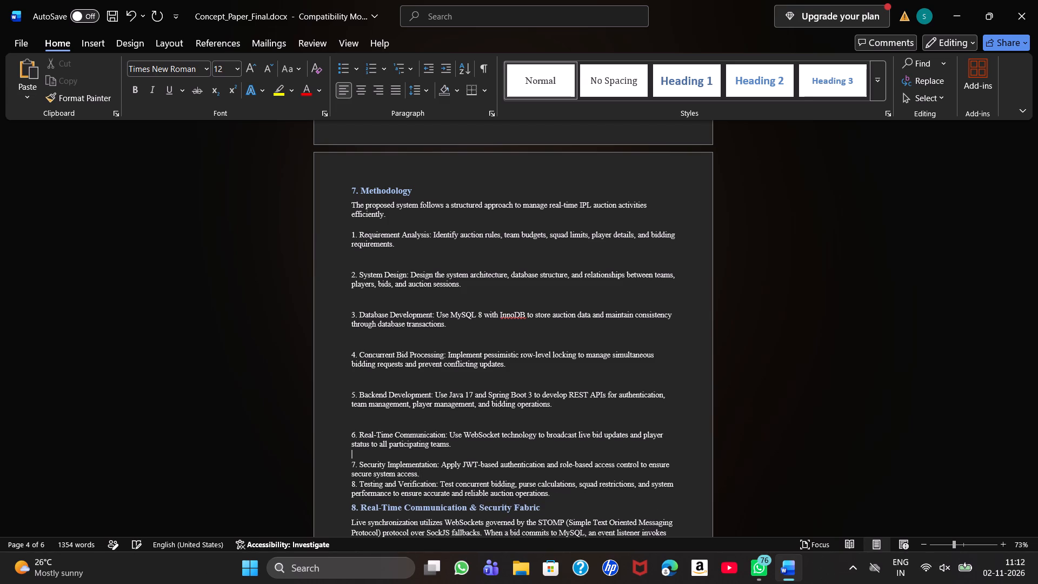
key("Up")
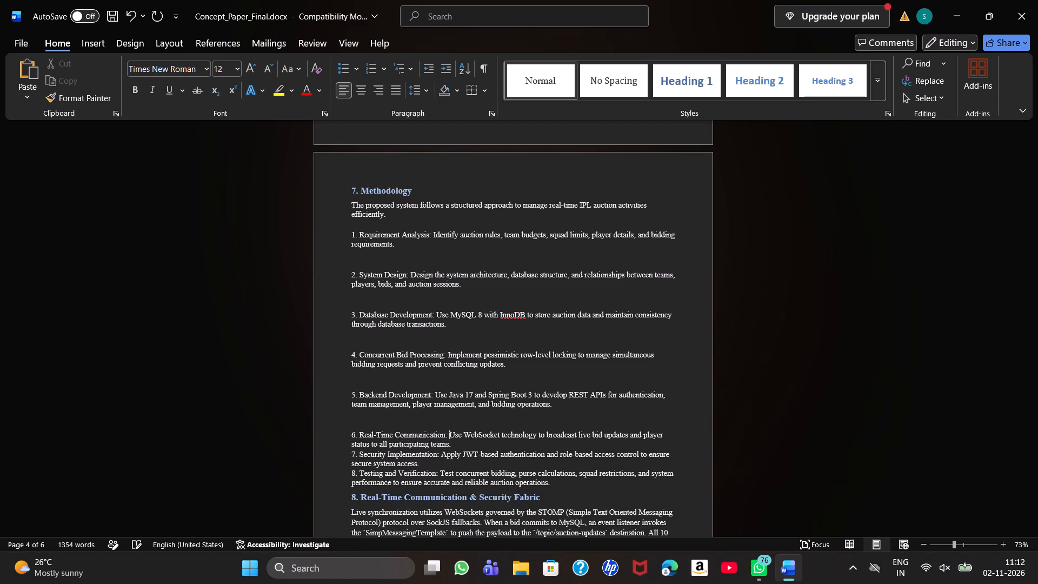
key("Up")
key("BackSpace")
key("BackSpace")
key("Up")
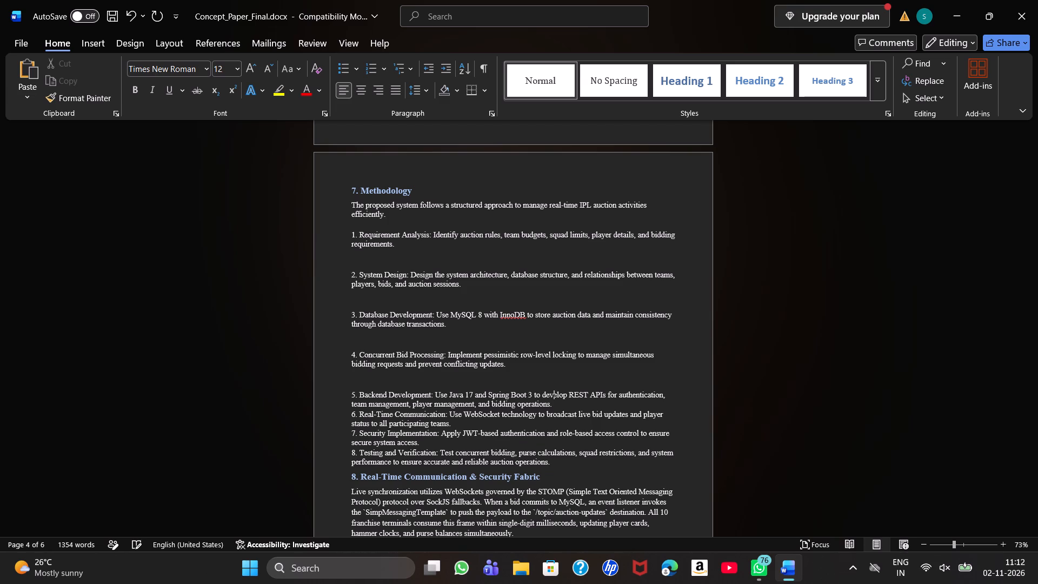
key("Up")
key("BackSpace")
key("BackSpace")
Remove the blank lines between the Methodology intro sentence and items 1 through 4 of the list.
key("Up")
key("Up")
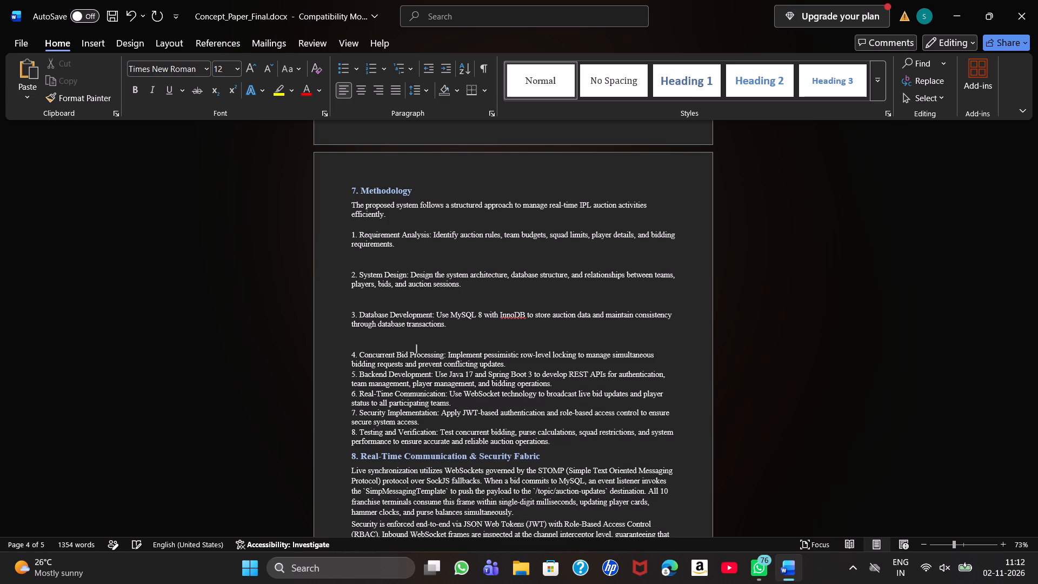
key("BackSpace")
key("BackSpace")
key("Up")
key("Up")
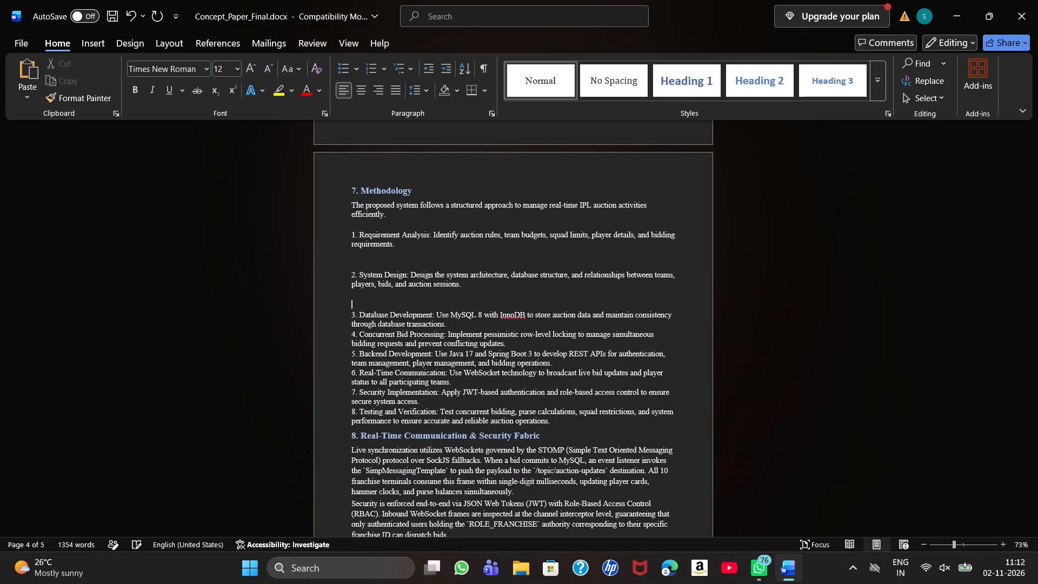
key("BackSpace")
key("BackSpace")
key("Up")
key("Up")
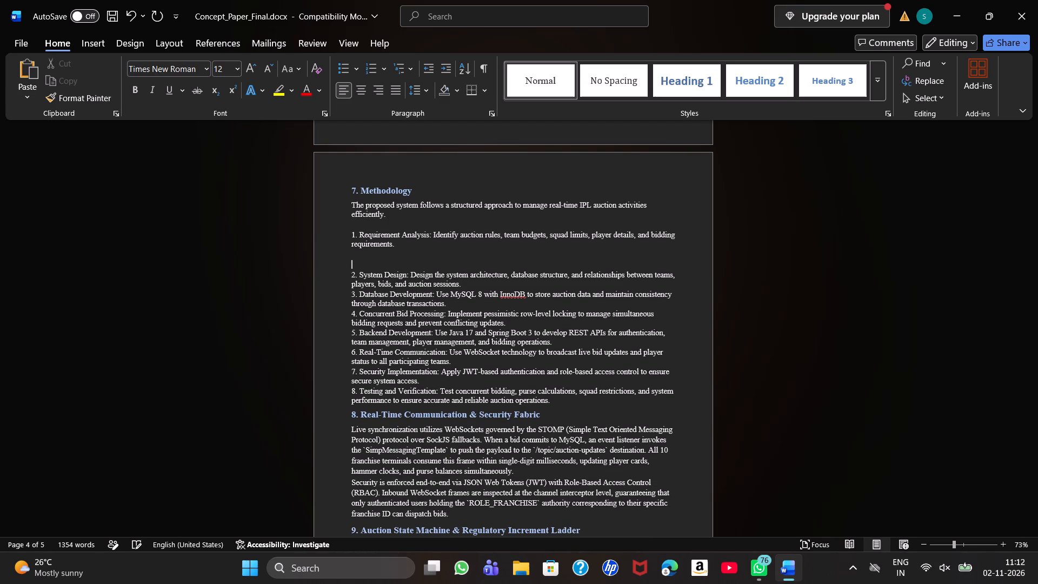
key("BackSpace")
key("BackSpace")
key("Up")
key("Up")
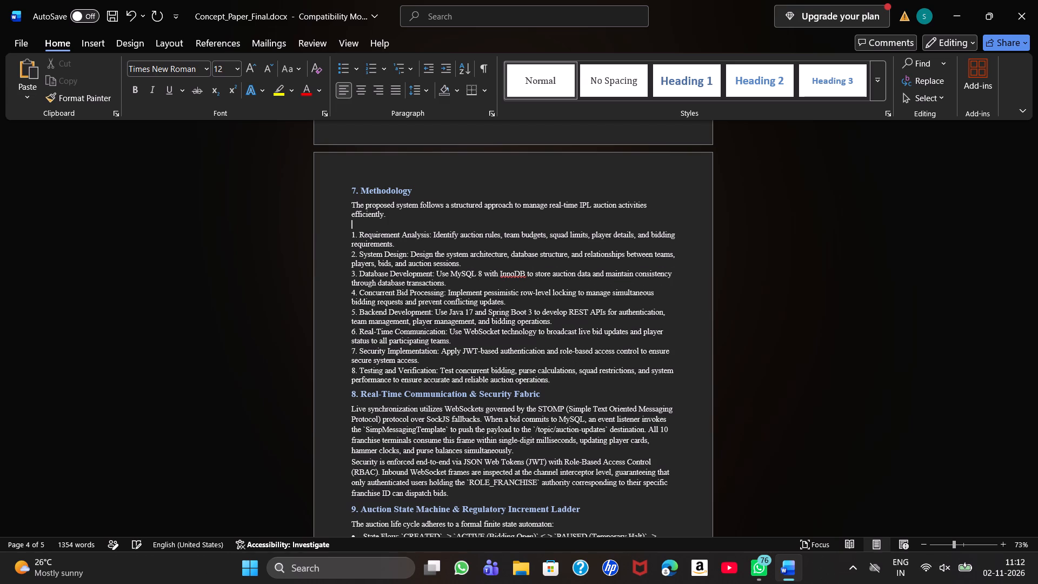
key("BackSpace")
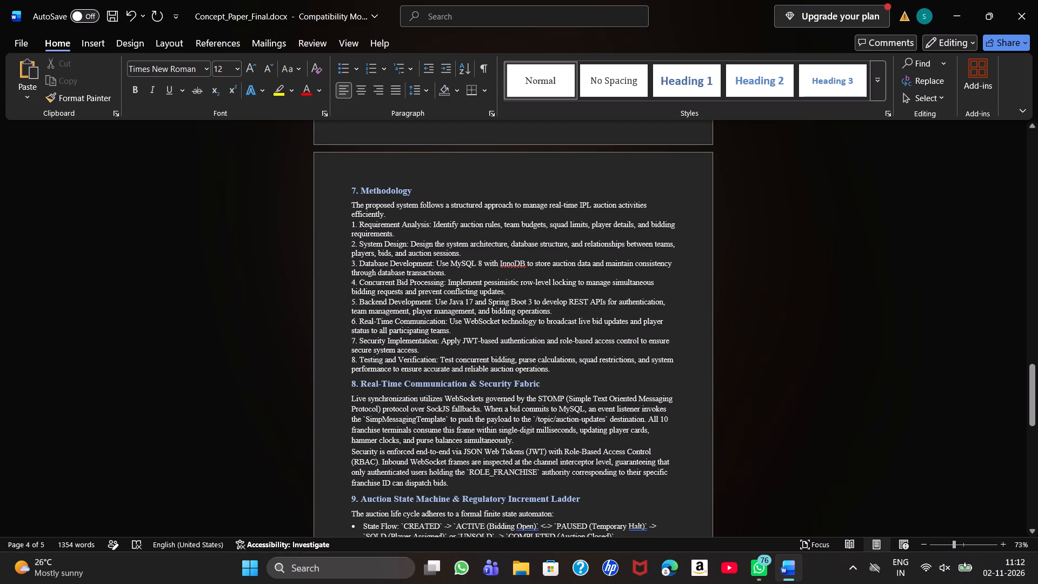
Insert a blank line before the "8. Real-Time Communication & Security Fabric" heading and another before the section 9 heading.
left_click(556, 366)
key("Return")
scroll(561, 406, "down", 1)
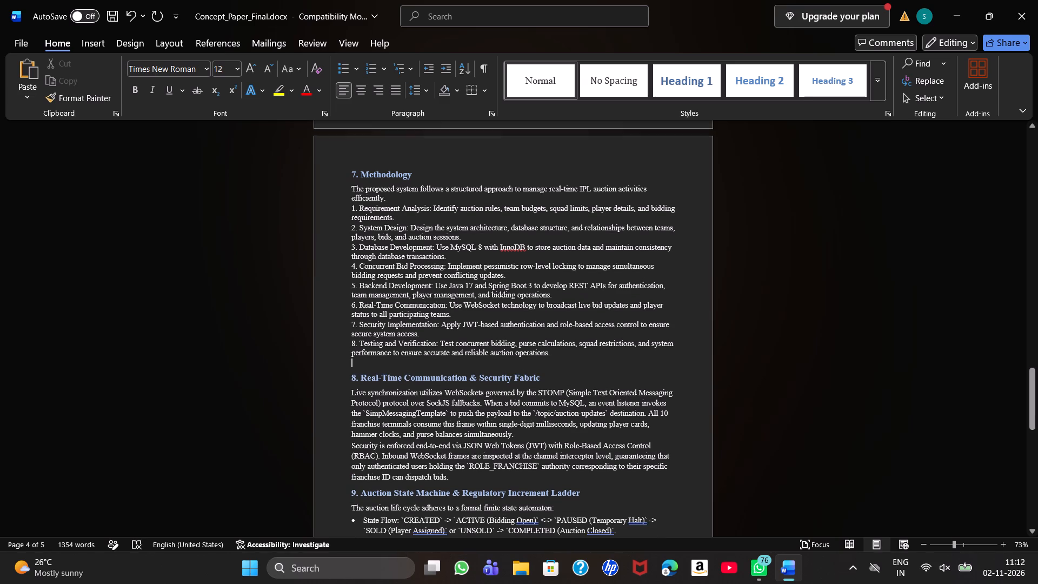
scroll(561, 406, "down", 1)
left_click(461, 455)
key("Return")
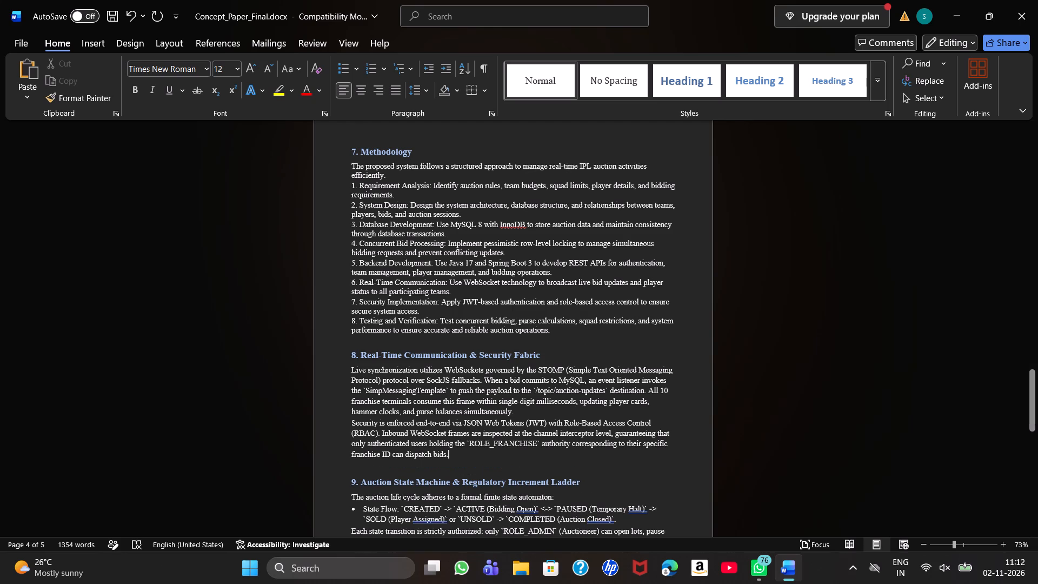
Insert a blank line between the Conclusion paragraph and the References heading.
scroll(490, 330, "up", 1)
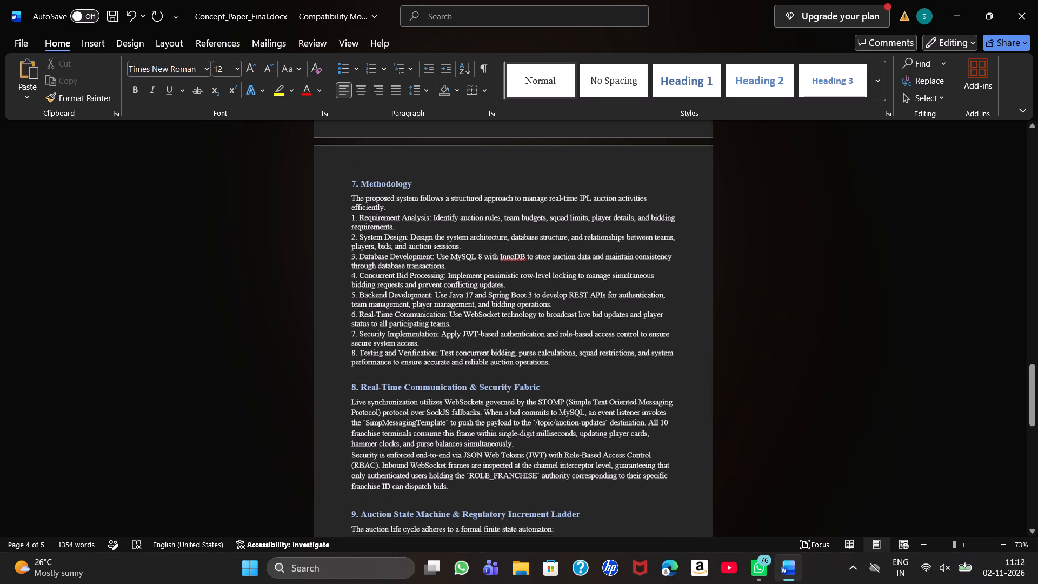
scroll(490, 330, "up", 1)
scroll(536, 431, "down", 1)
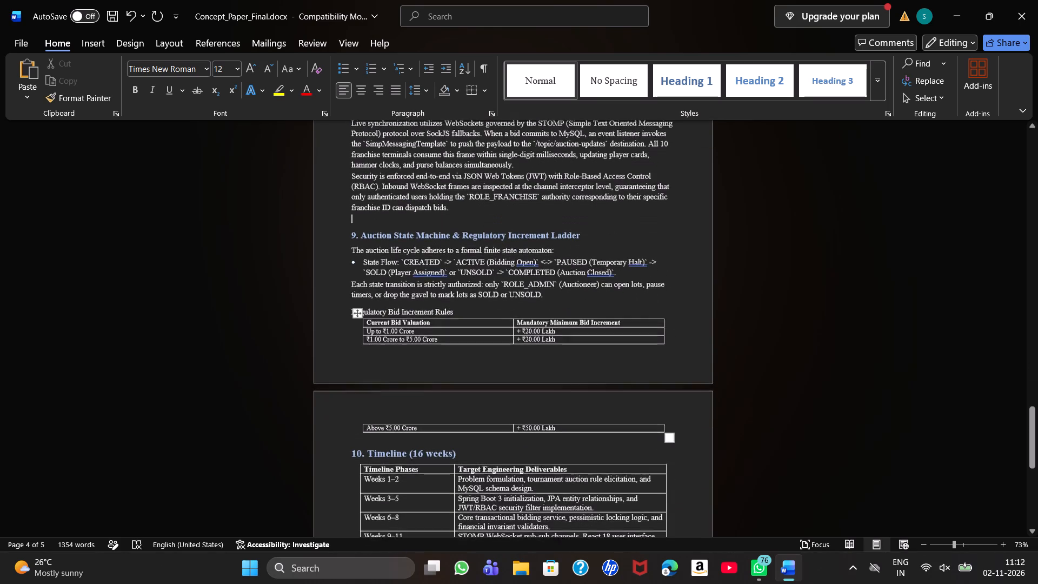
scroll(536, 431, "down", 1)
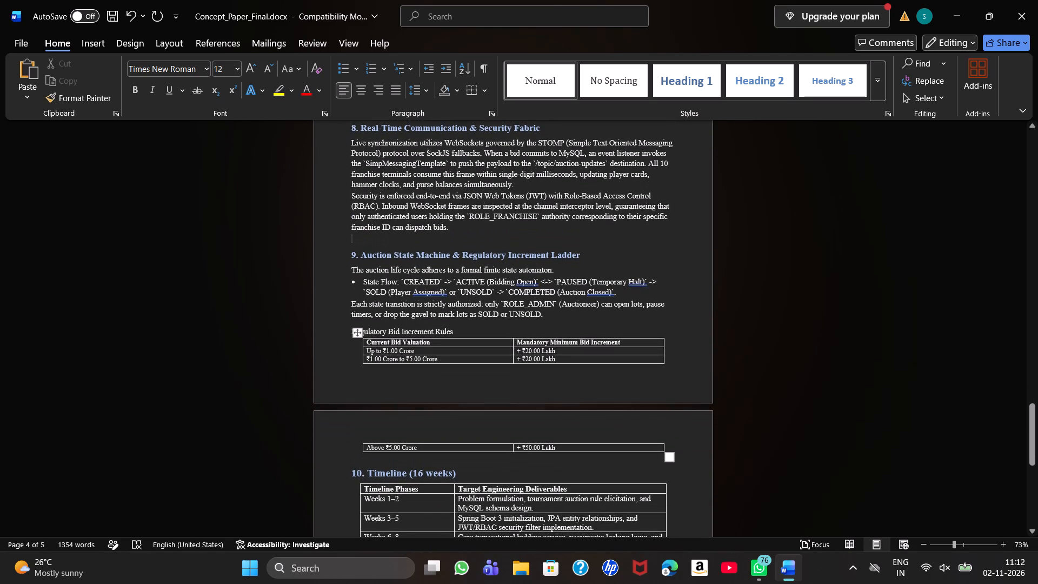
scroll(602, 393, "down", 2)
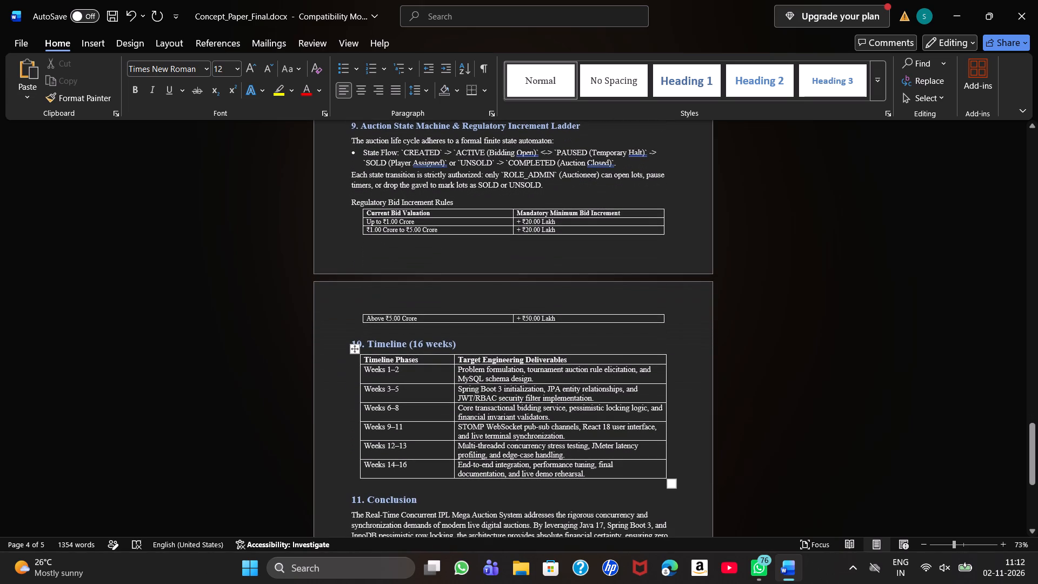
scroll(602, 393, "down", 1)
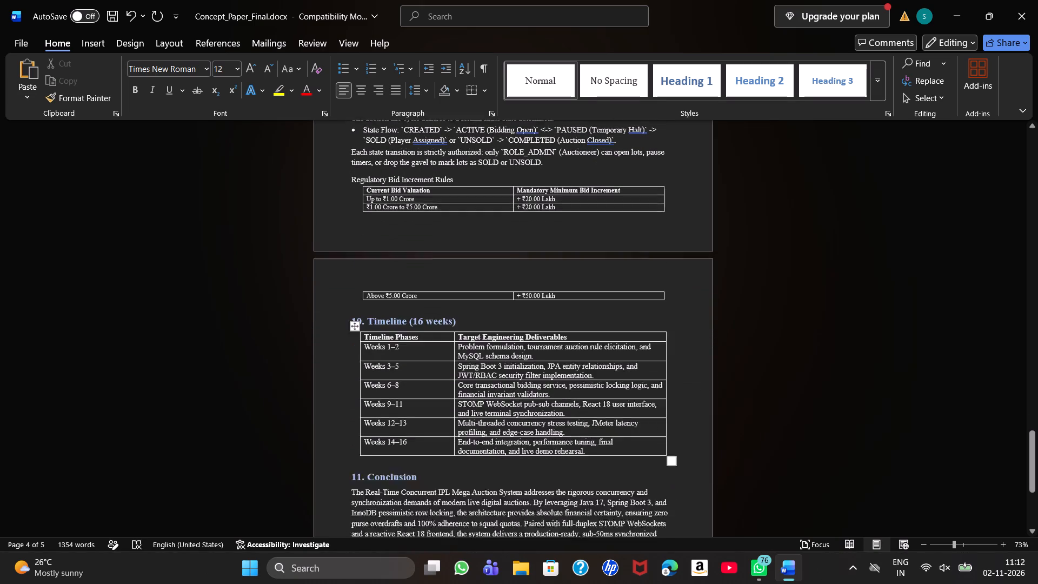
scroll(602, 393, "down", 1)
left_click(521, 368)
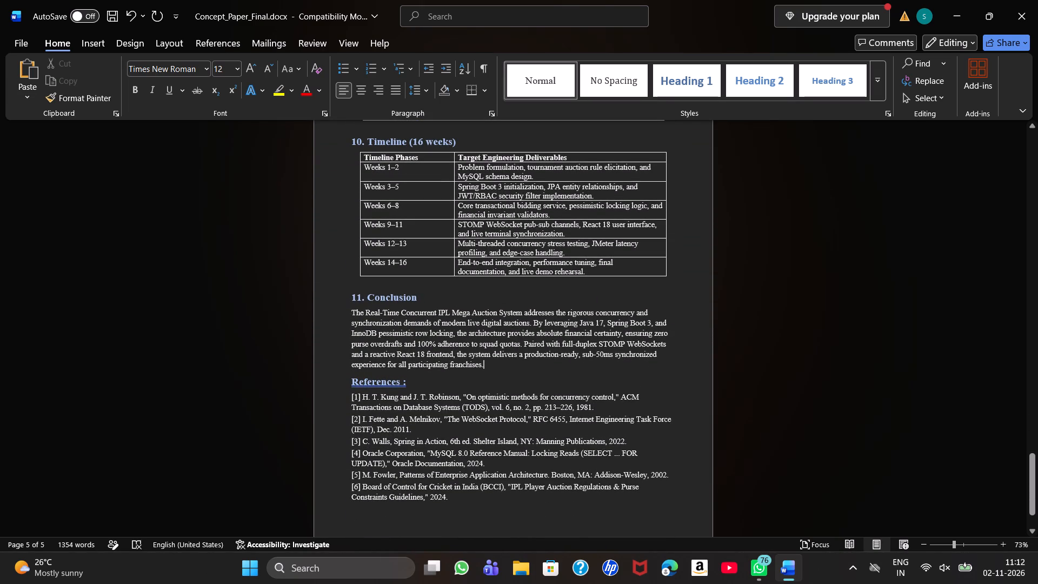
key("Return")
Set the "7. Methodology" heading's font size to 16 points.
scroll(521, 368, "up", 1)
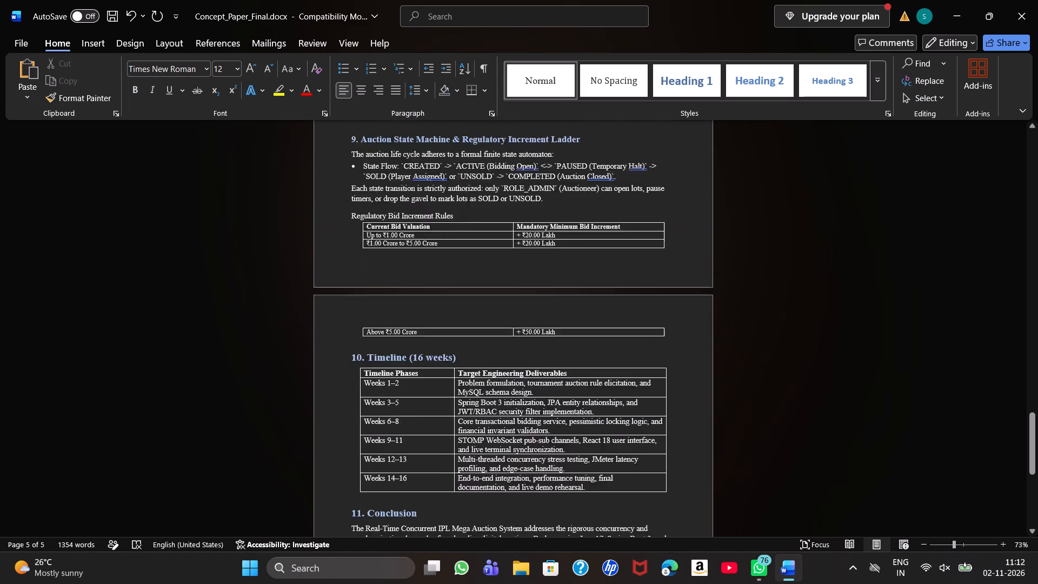
scroll(521, 368, "up", 2)
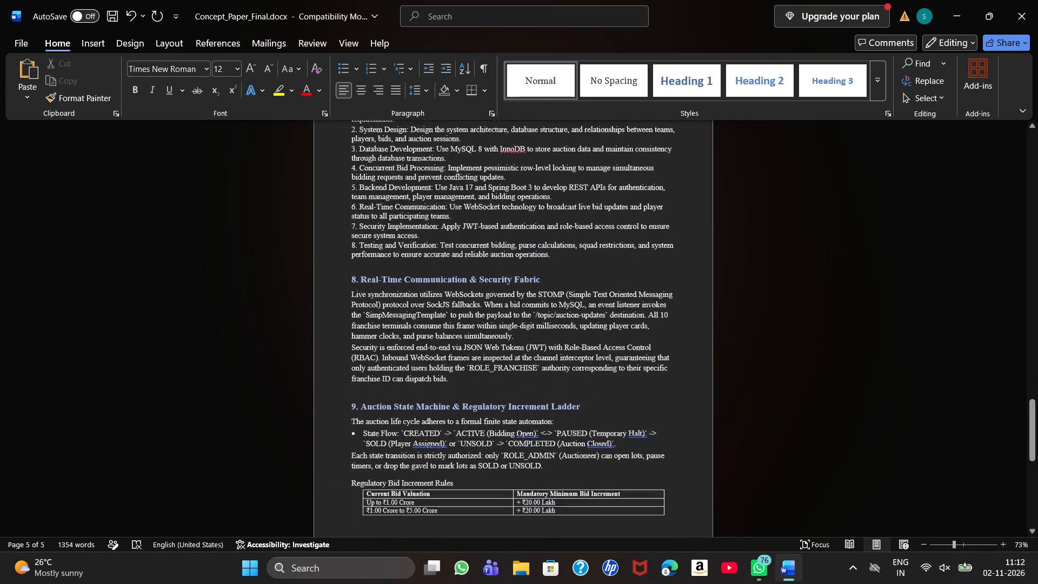
scroll(521, 368, "up", 1)
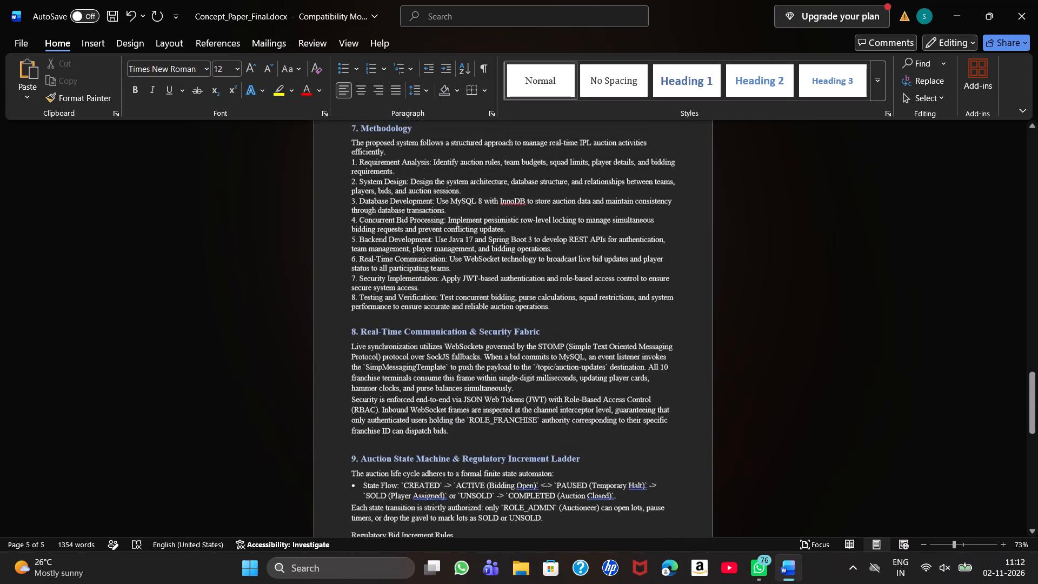
scroll(521, 368, "up", 1)
left_click_drag(416, 213, 288, 207)
left_click(392, 166)
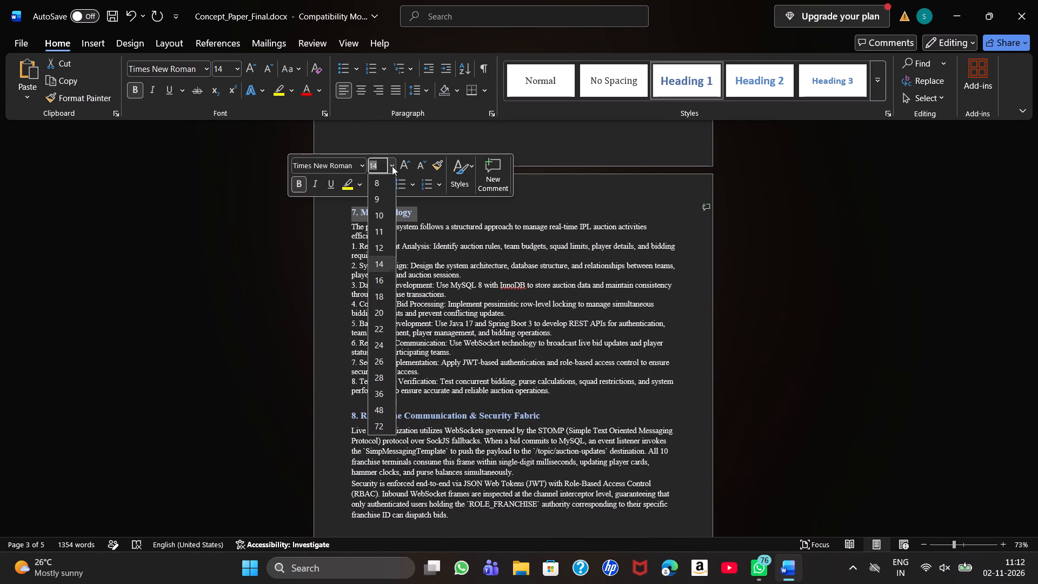
left_click(385, 281)
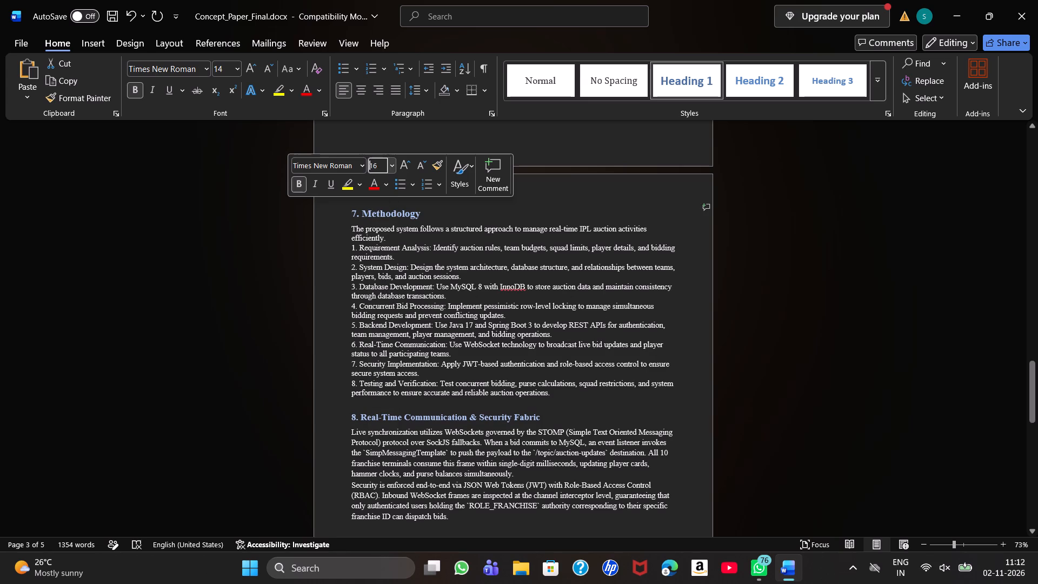
Set the "8. Real-Time Communication & Security Fabric" heading's font size to 16 points.
left_click_drag(561, 416, 370, 404)
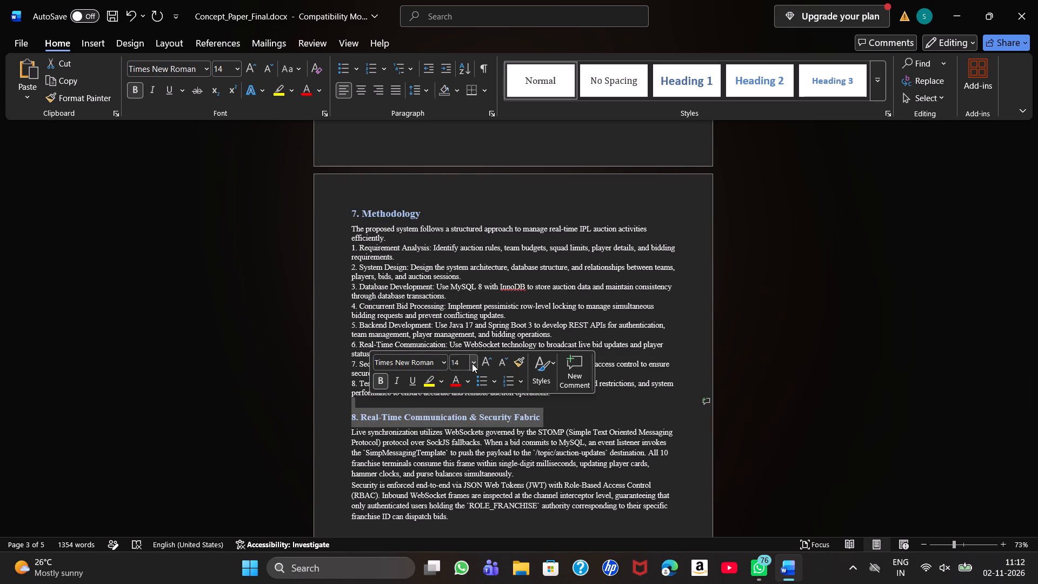
left_click(472, 363)
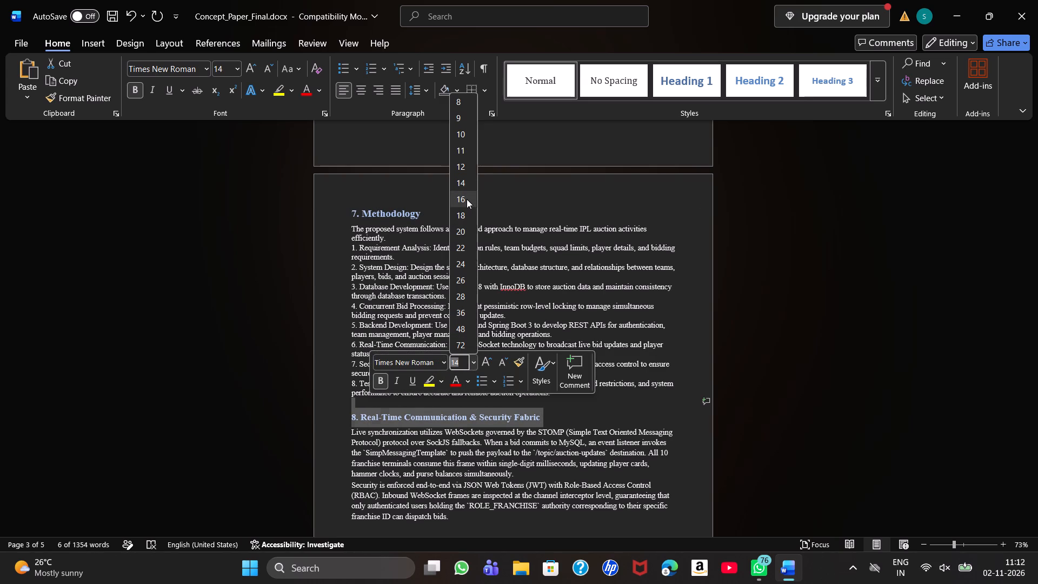
left_click(467, 199)
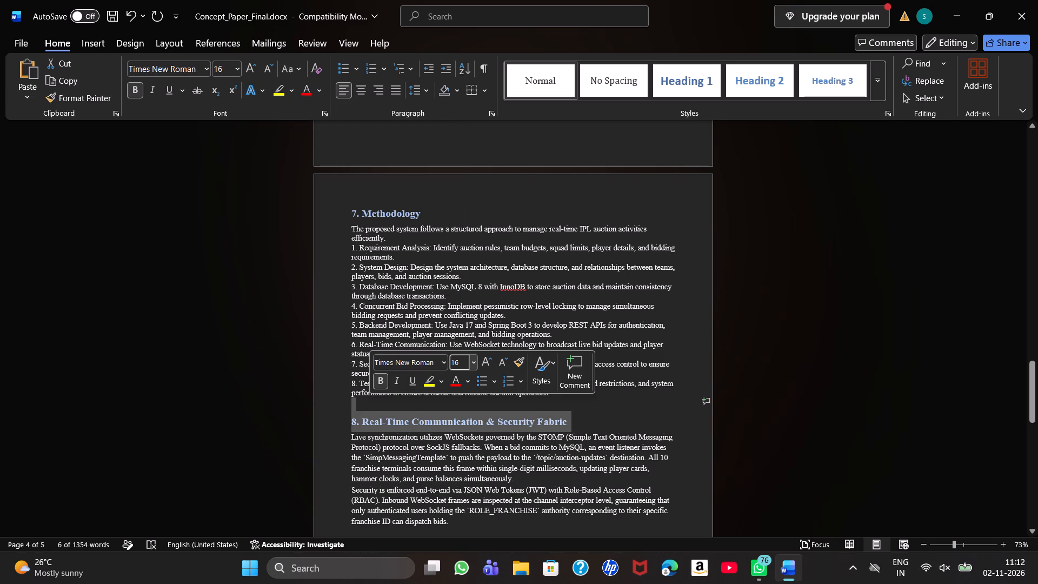
Replace the title text of the section 8 heading with "Tools & Technologies", keeping the number 8.
left_click(568, 421)
key("BackSpace")
key("BackSpace")
key("BackSpace")
key("BackSpace")
key("BackSpace")
key("BackSpace")
key("BackSpace")
key("BackSpace")
key("BackSpace")
key("BackSpace")
key("BackSpace")
key("BackSpace")
key("BackSpace")
key("BackSpace")
key("BackSpace")
key("BackSpace")
key("BackSpace")
key("BackSpace")
key("BackSpace")
key("BackSpace")
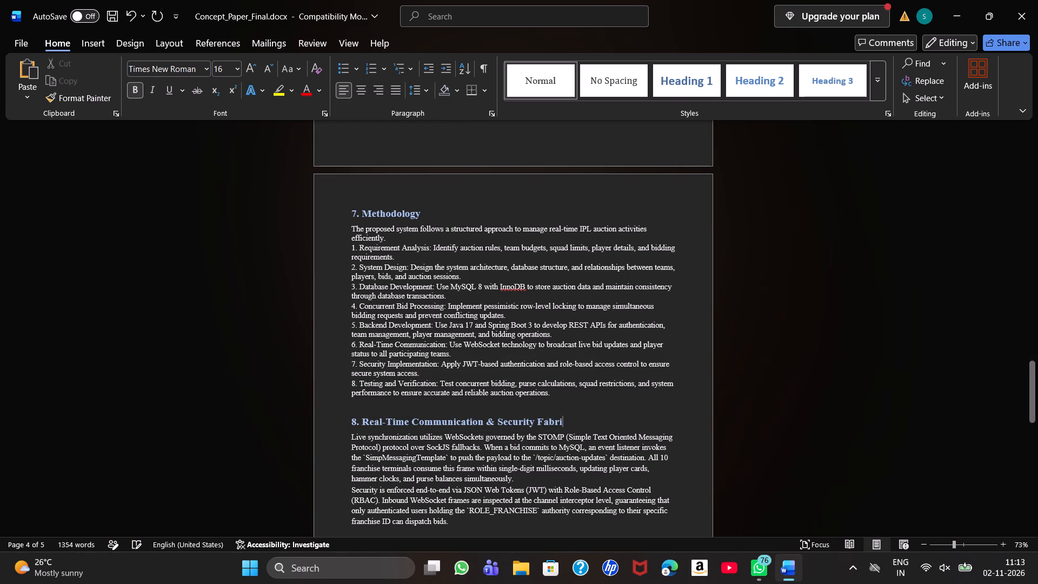
key("BackSpace")
key("BackSpace")
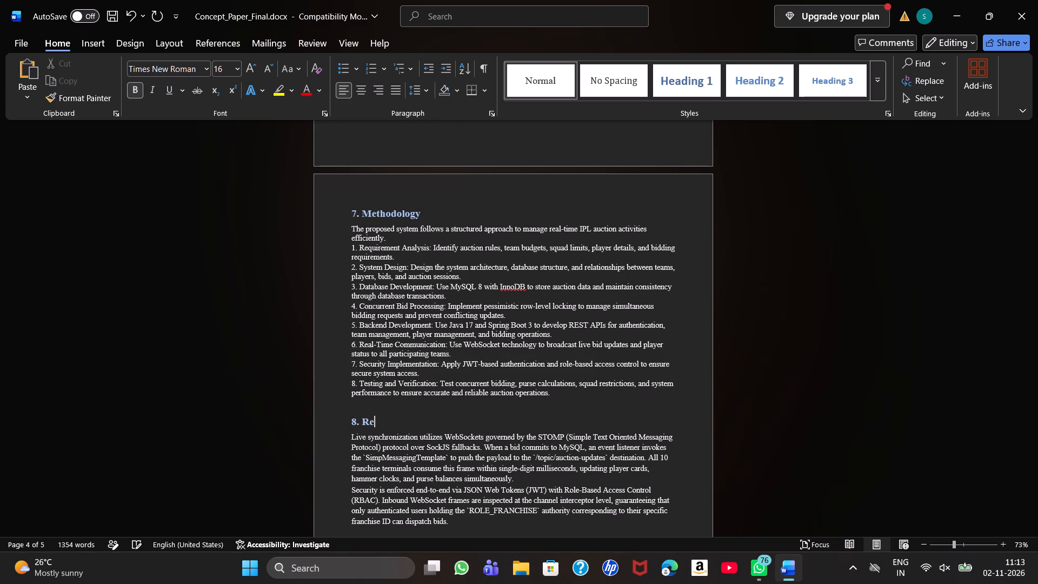
key("BackSpace")
key("BackSpace")
key("t")
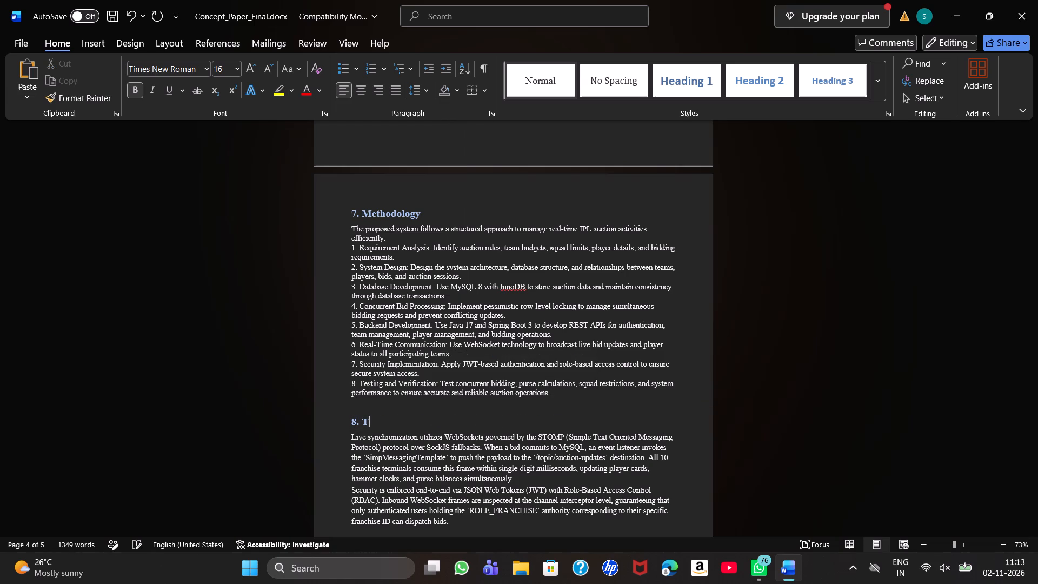
type("ools")
key("space")
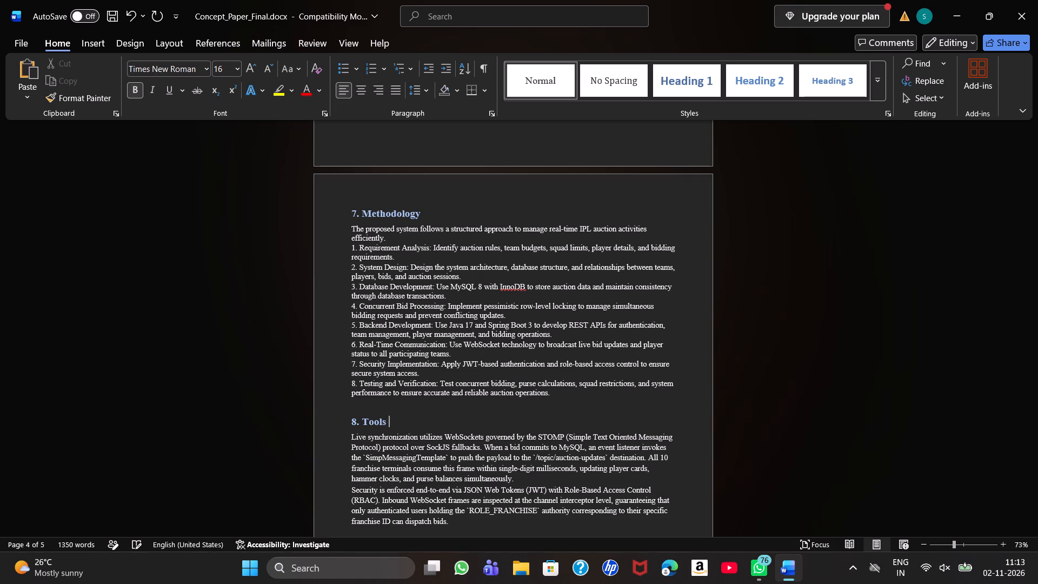
type("an")
key("BackSpace")
key("BackSpace")
key("shift+ampersand")
key("space")
type("nology")
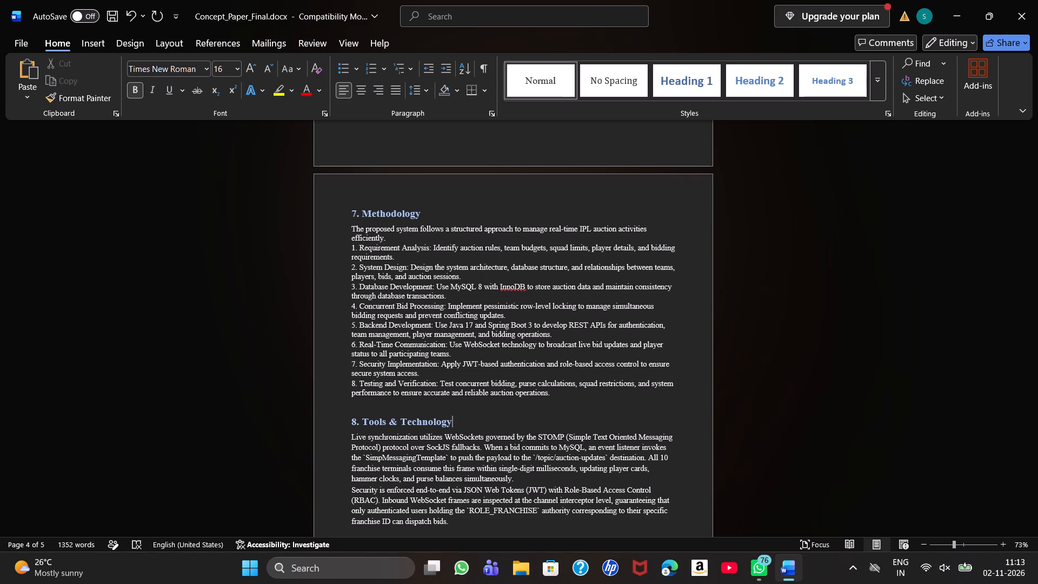
key("BackSpace")
type("ies")
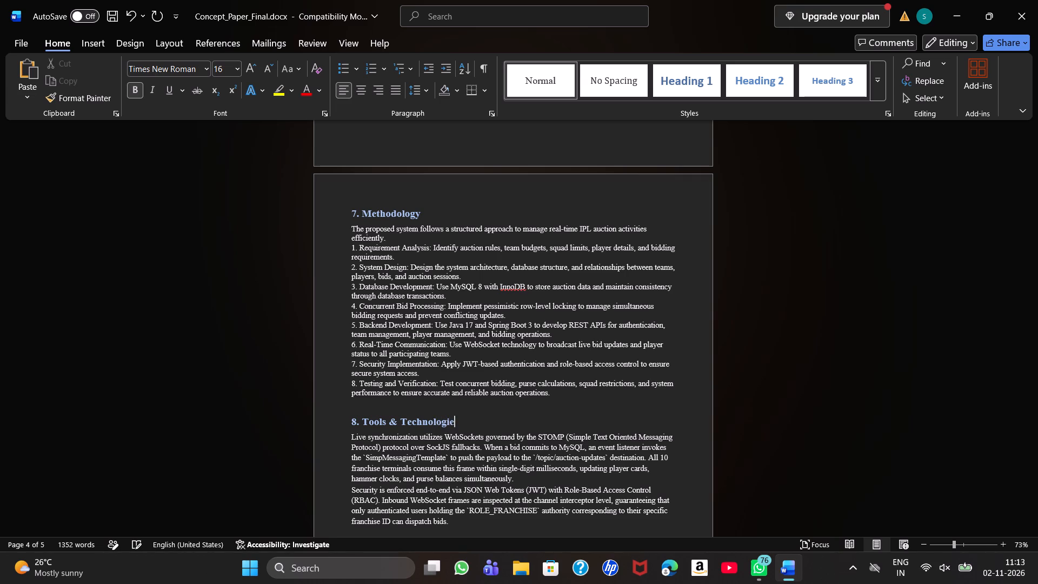
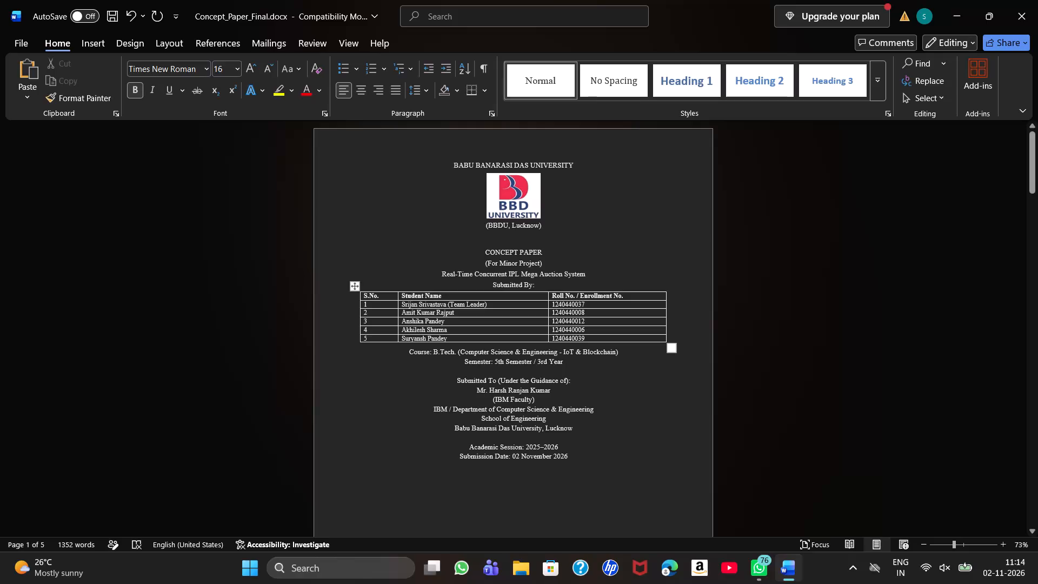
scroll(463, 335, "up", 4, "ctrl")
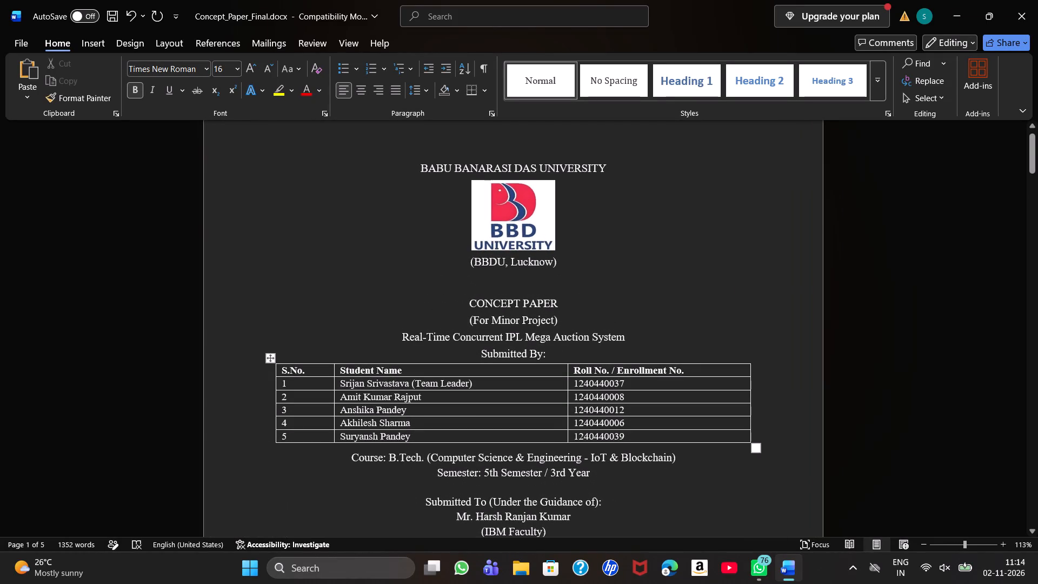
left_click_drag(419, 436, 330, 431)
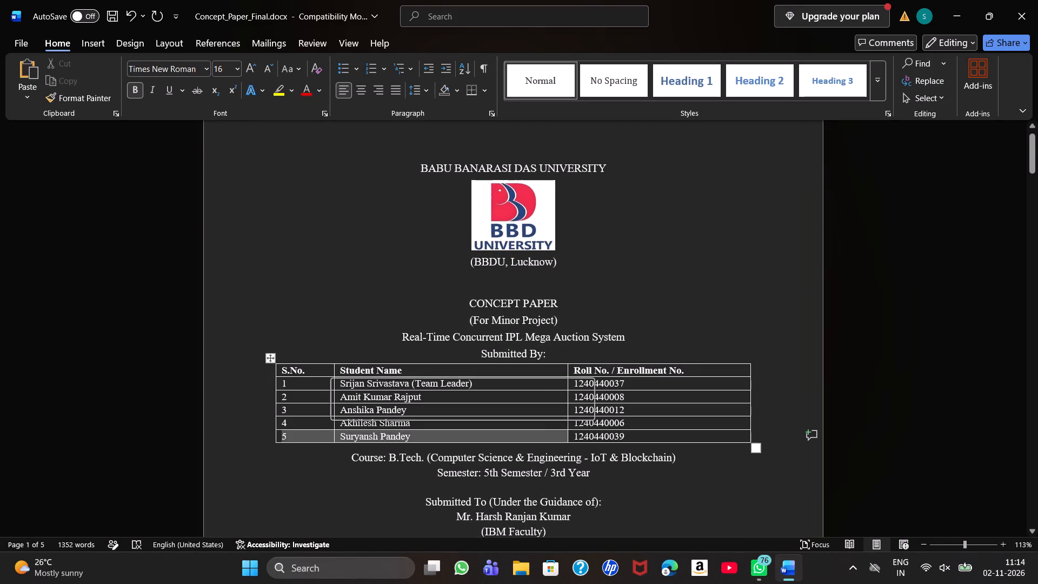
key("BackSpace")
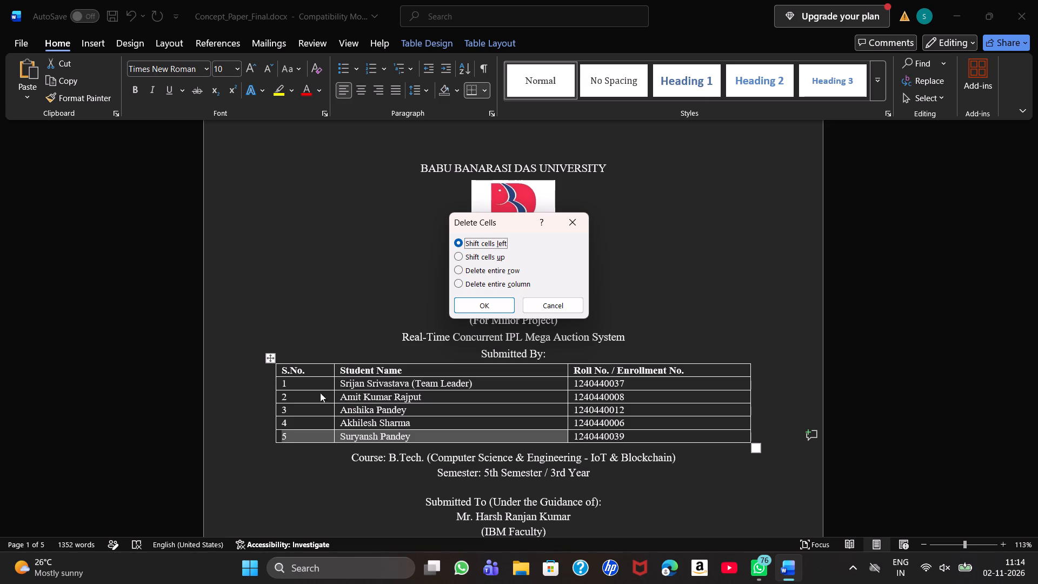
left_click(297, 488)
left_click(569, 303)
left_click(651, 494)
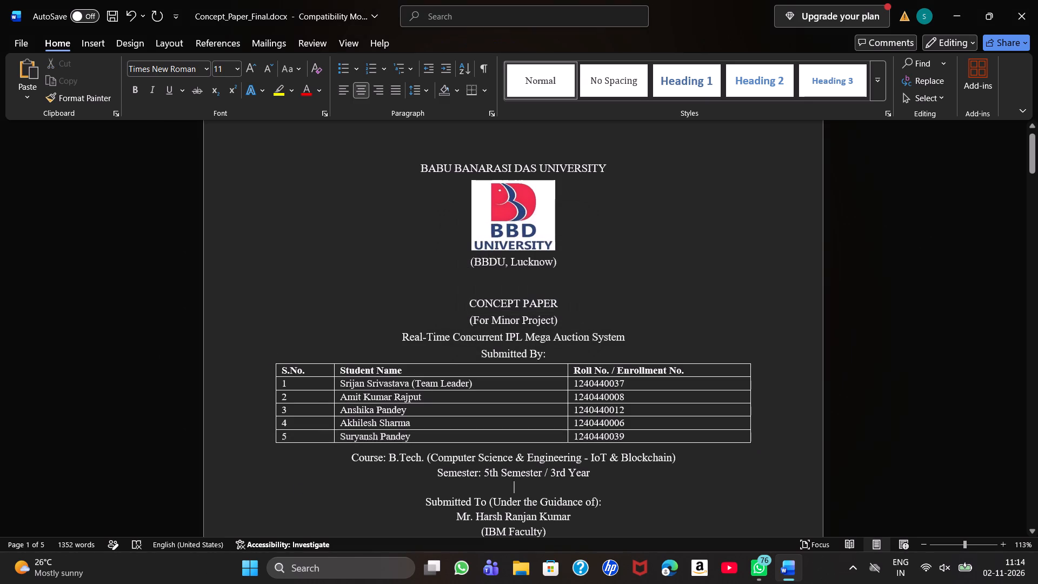
Replace the two body paragraphs under "8. Tools & Technologies" with the copied introduction and ten-item list of tools and technologies.
scroll(651, 494, "down", 3)
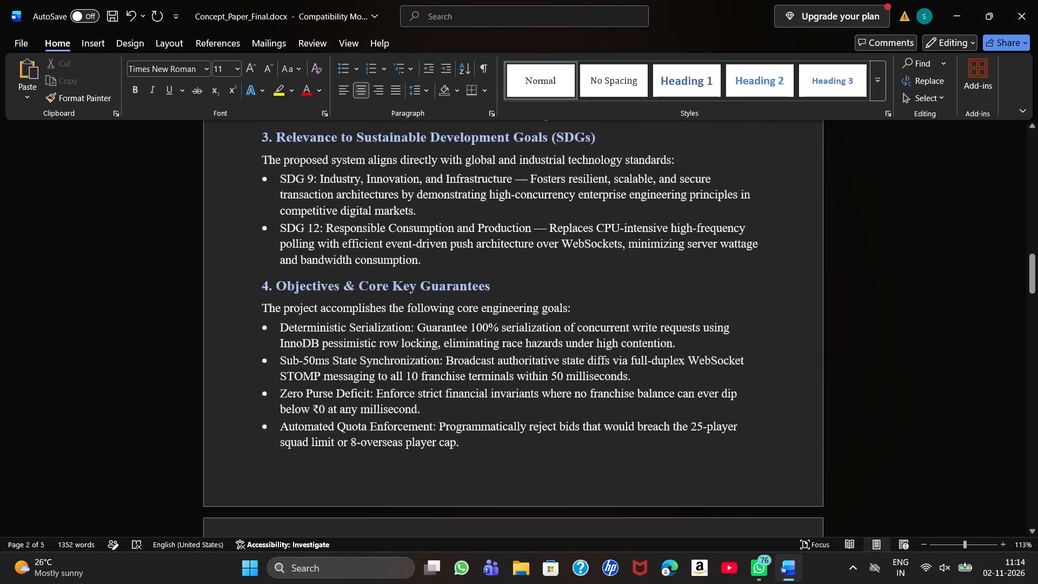
scroll(651, 494, "down", 3)
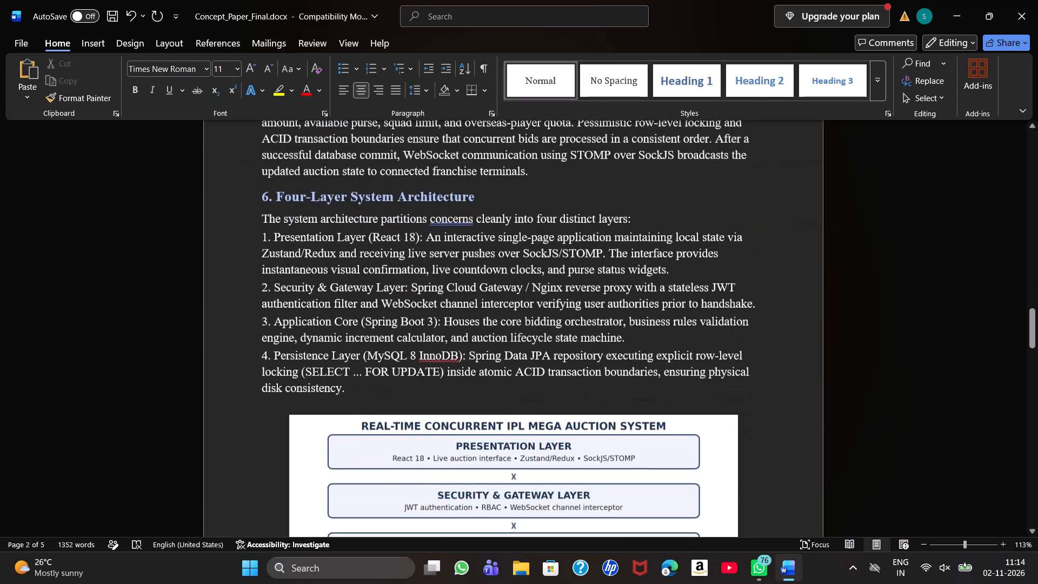
scroll(651, 494, "down", 1)
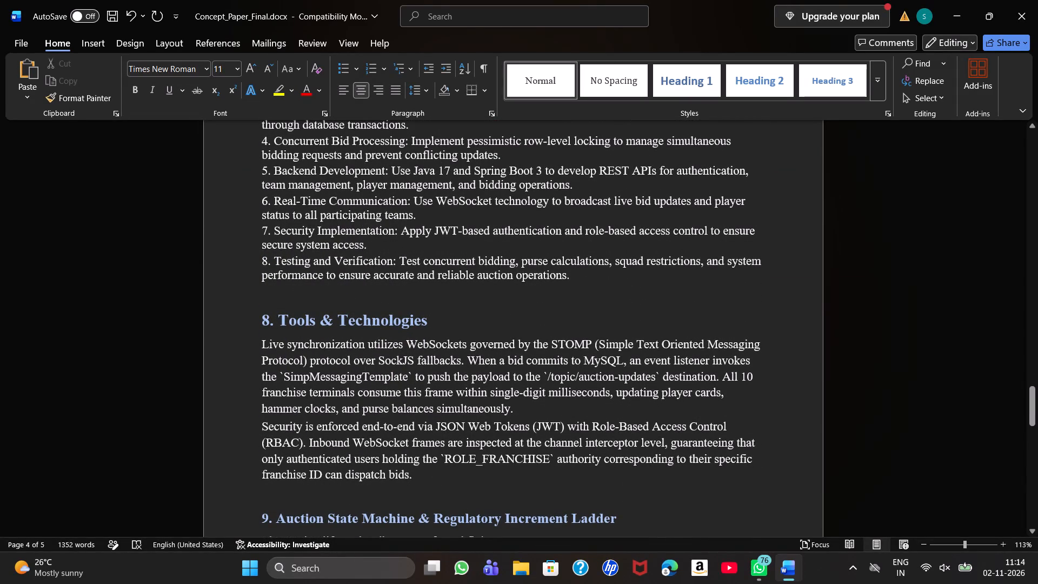
left_click_drag(261, 342, 410, 473)
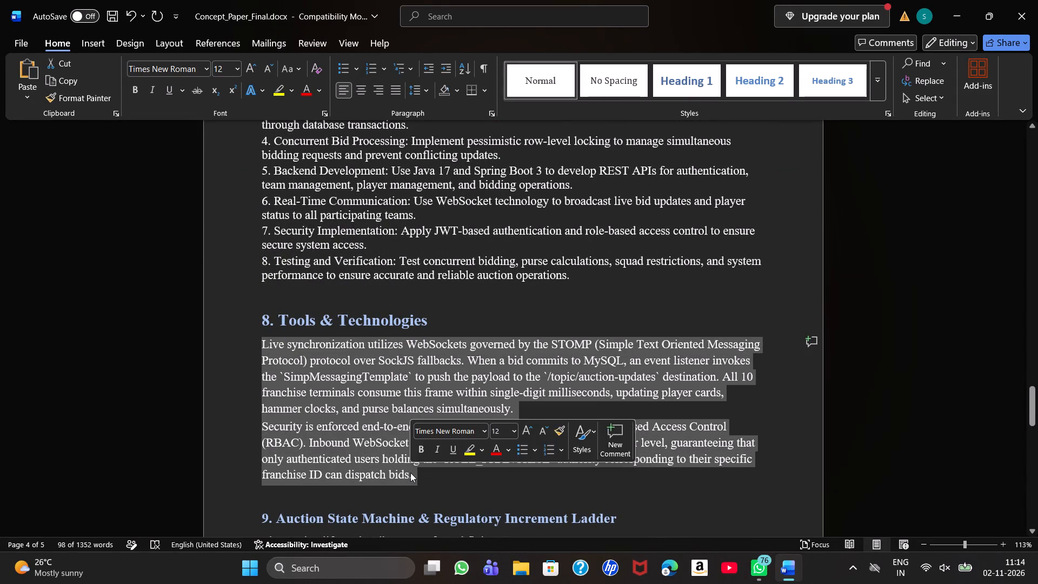
key("ctrl+v")
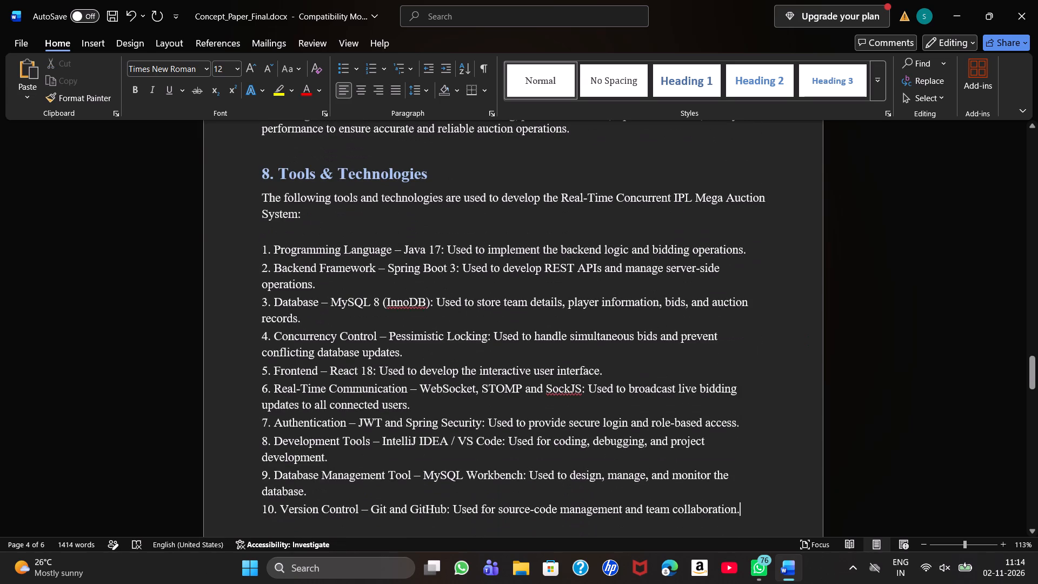
Delete the blank line between the section 8 introduction sentence and the first list item, "Programming Language – Java 17".
left_click(288, 233)
key("BackSpace")
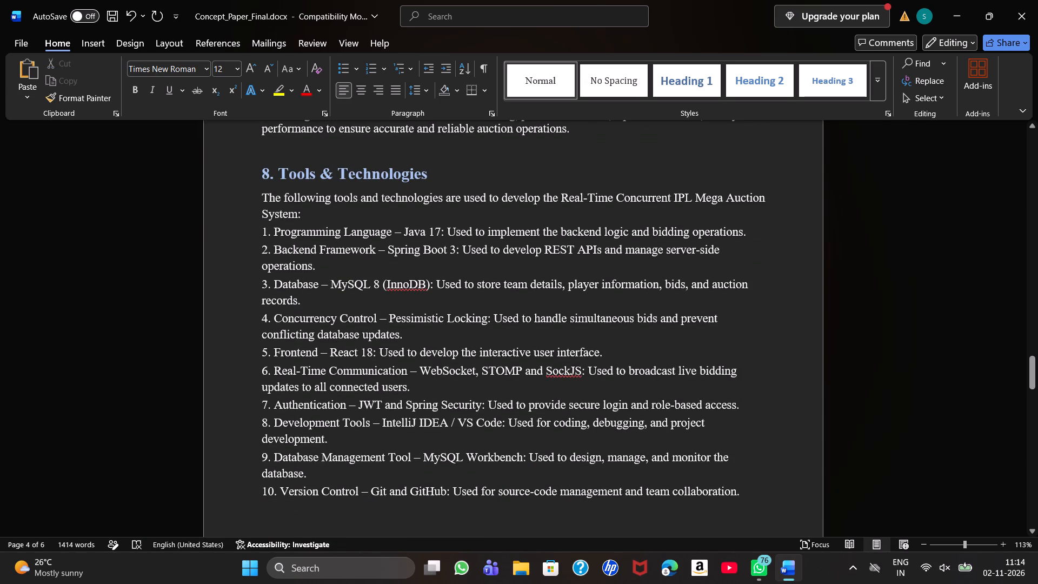
Review the new Tools & Technologies text and the page layout of the sections before and after it.
scroll(342, 218, "up", 1)
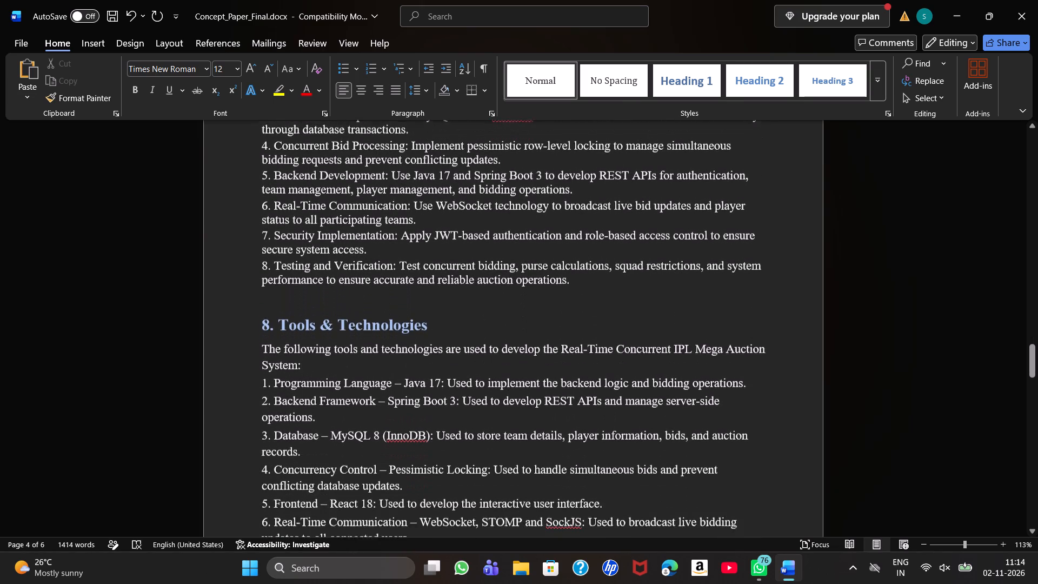
scroll(342, 218, "up", 1)
left_click_drag(255, 327, 517, 503)
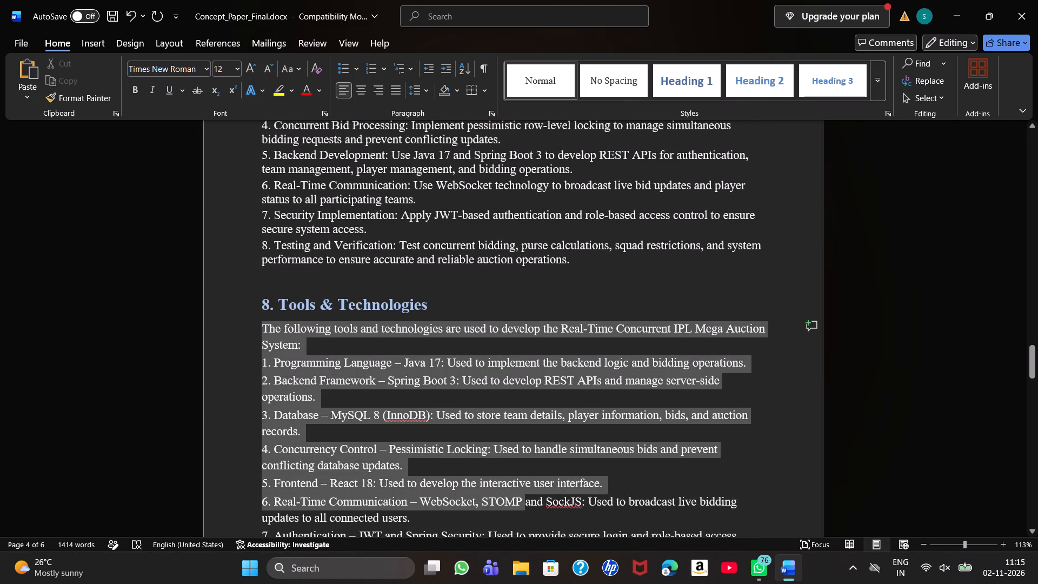
left_click_drag(517, 503, 491, 527)
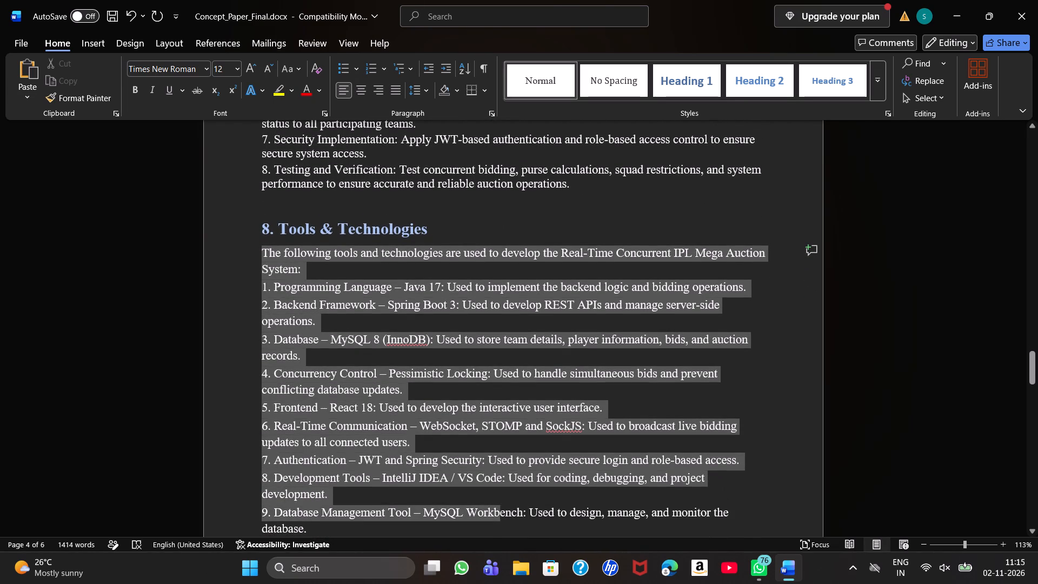
left_click_drag(491, 527, 492, 528)
left_click(673, 399)
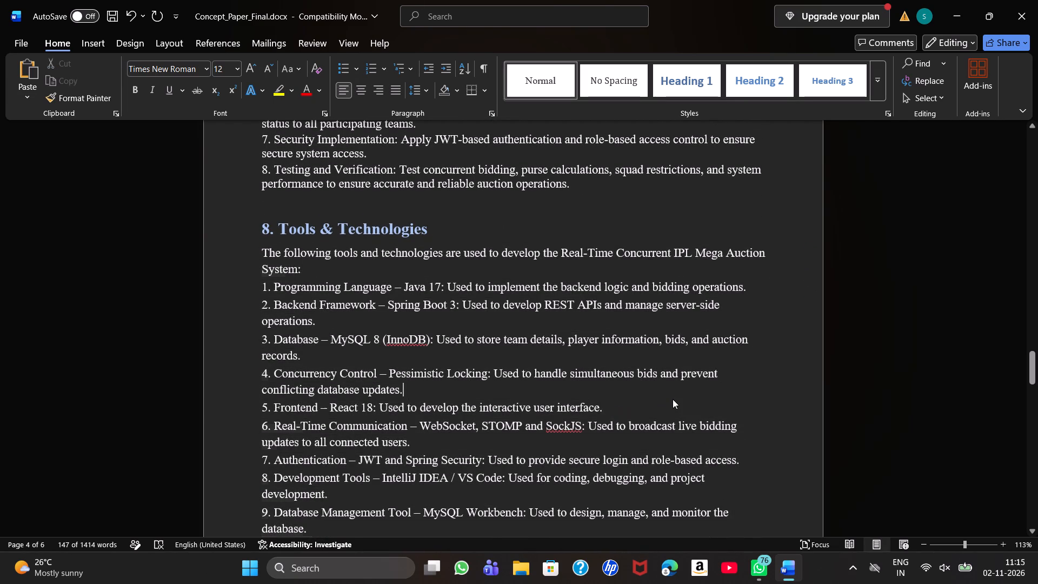
scroll(673, 399, "down", 1)
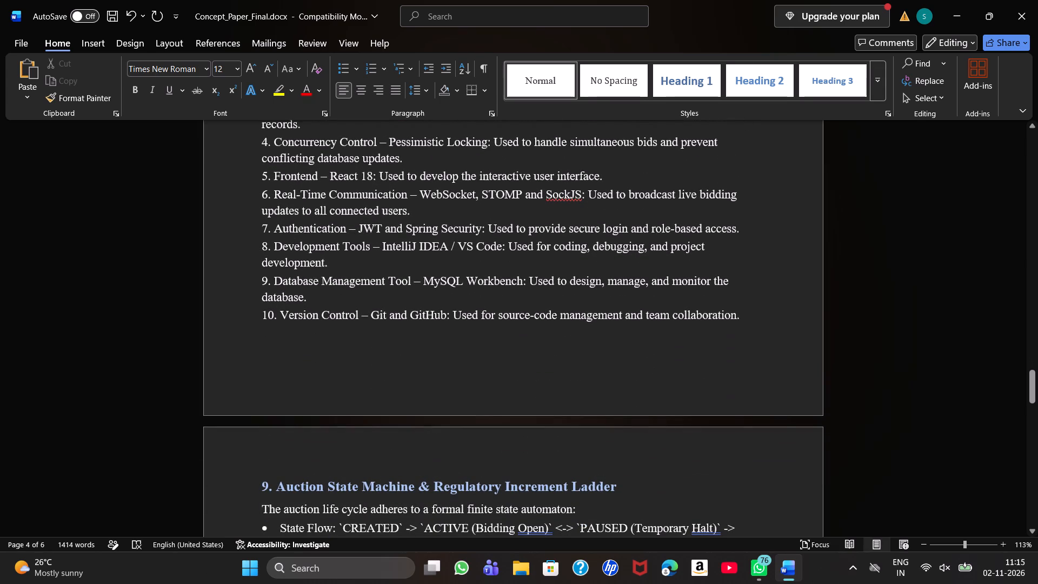
scroll(673, 399, "down", 4, "ctrl")
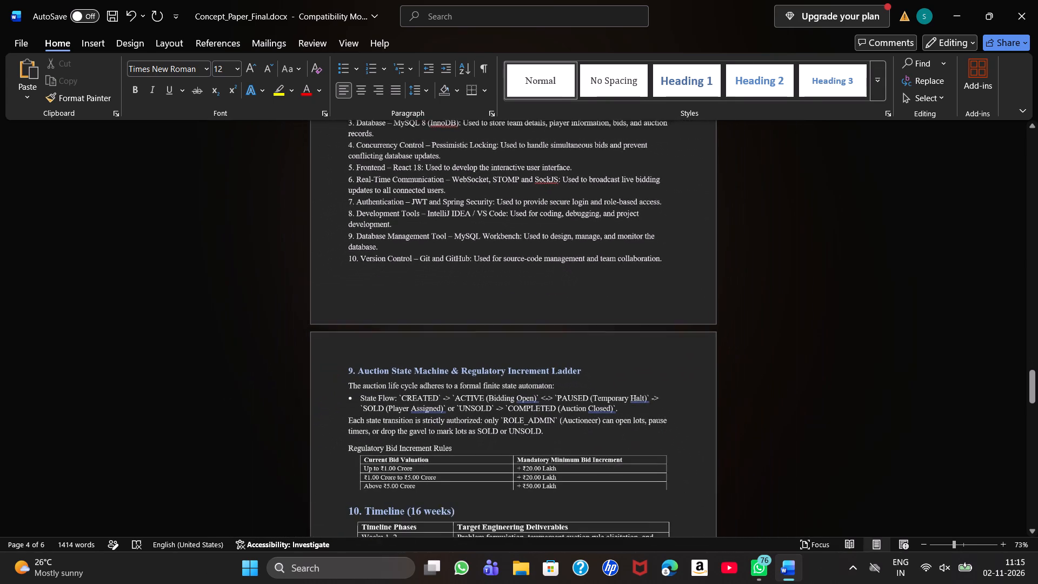
scroll(584, 334, "up", 1)
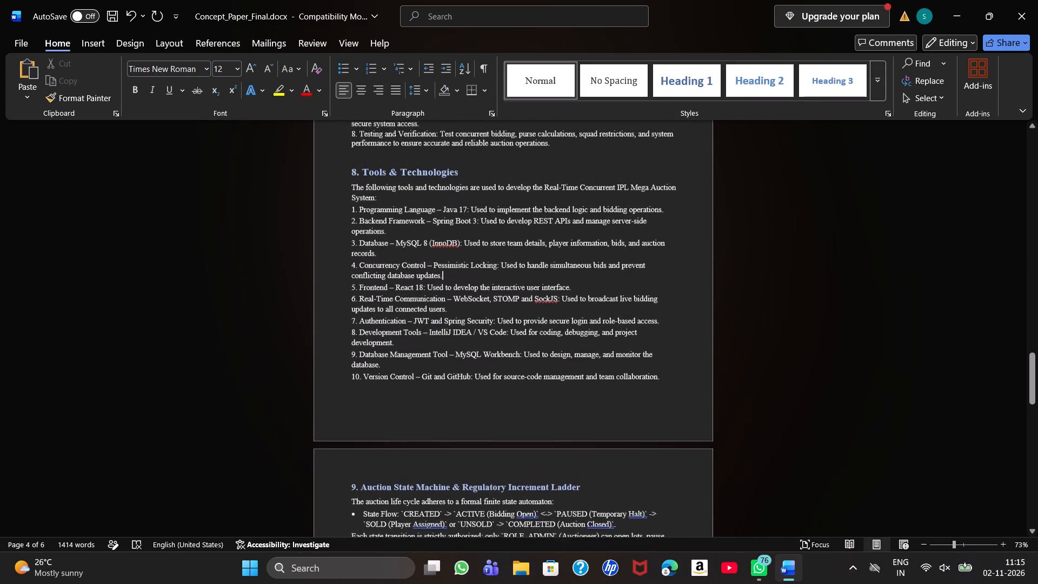
scroll(584, 334, "up", 1)
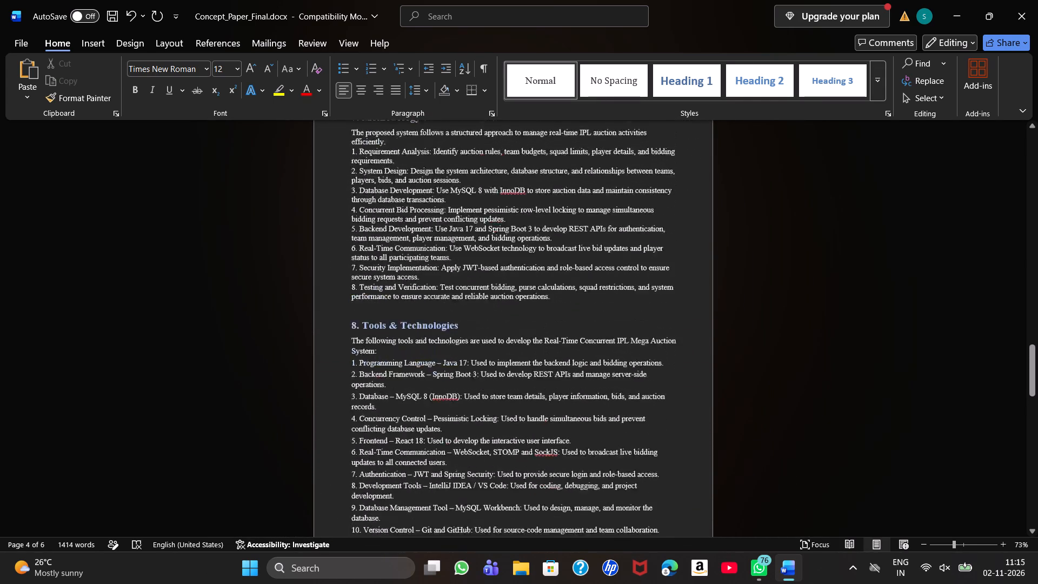
scroll(584, 334, "up", 1)
left_click(504, 436)
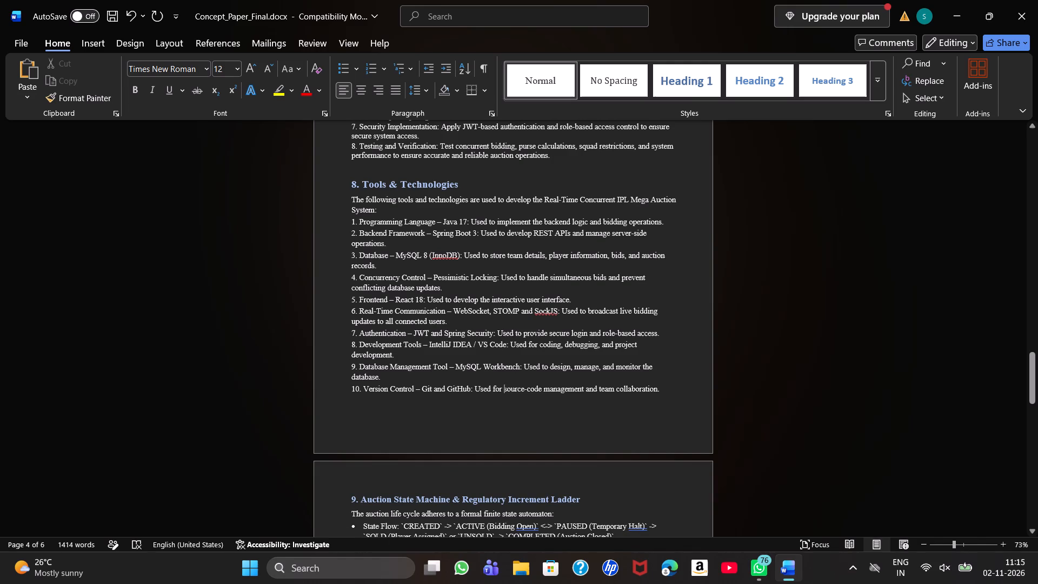
left_click(487, 405)
scroll(487, 405, "up", 2)
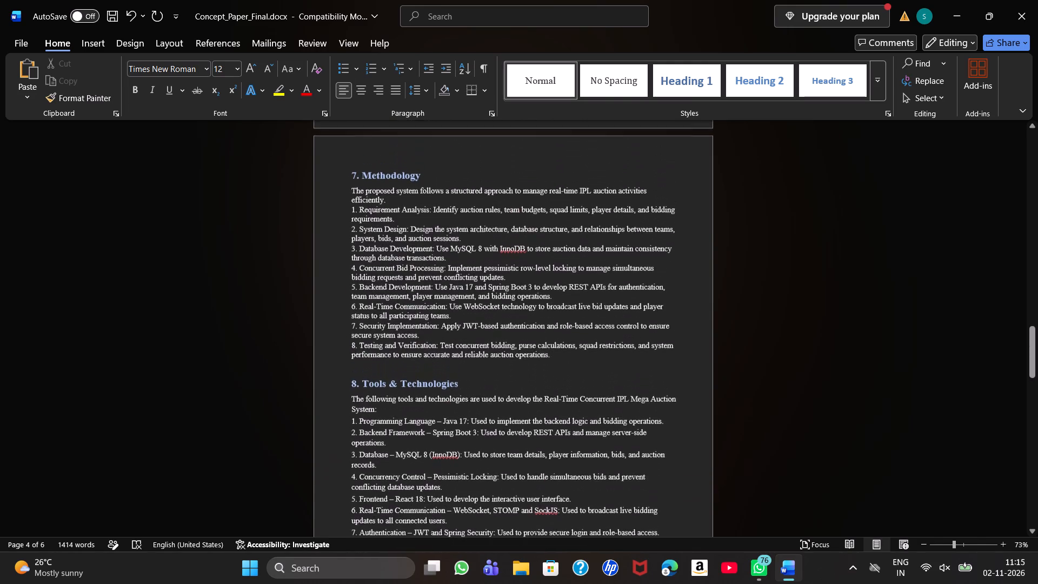
scroll(487, 405, "up", 2)
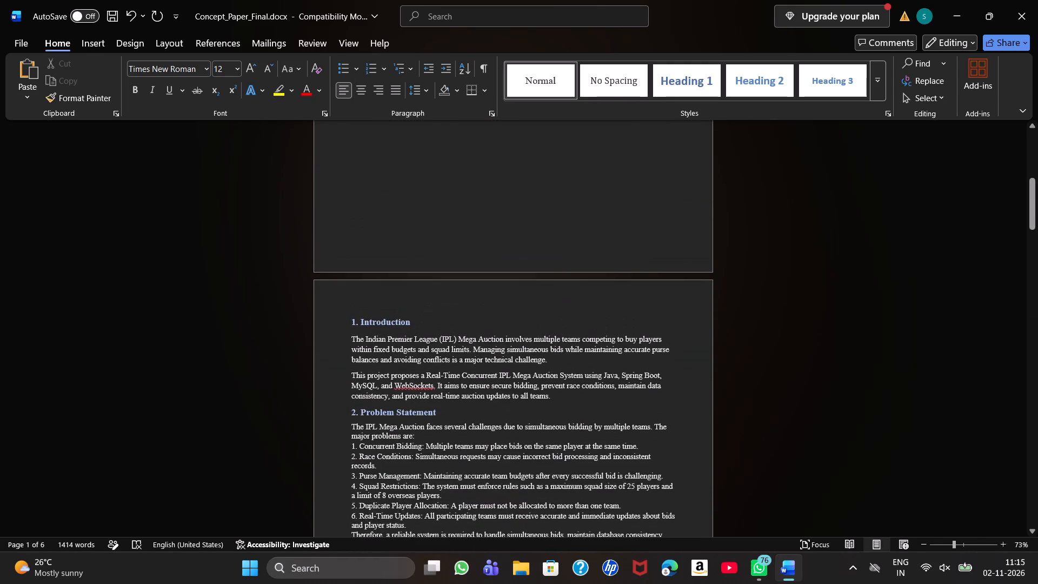
Set the "5. Proposed Solution" heading's font size to 16 points.
scroll(487, 405, "down", 2)
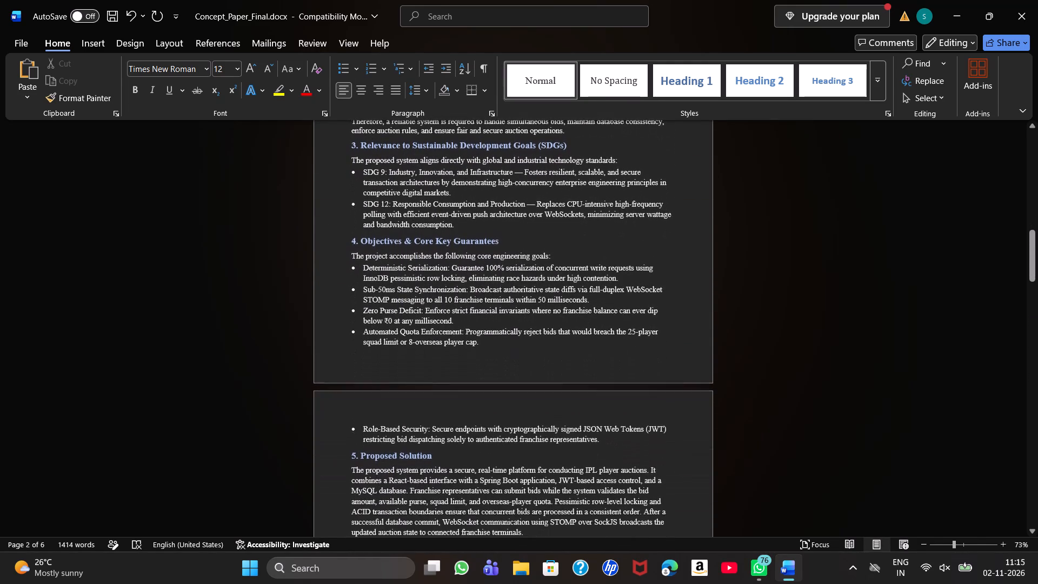
left_click_drag(431, 456, 351, 450)
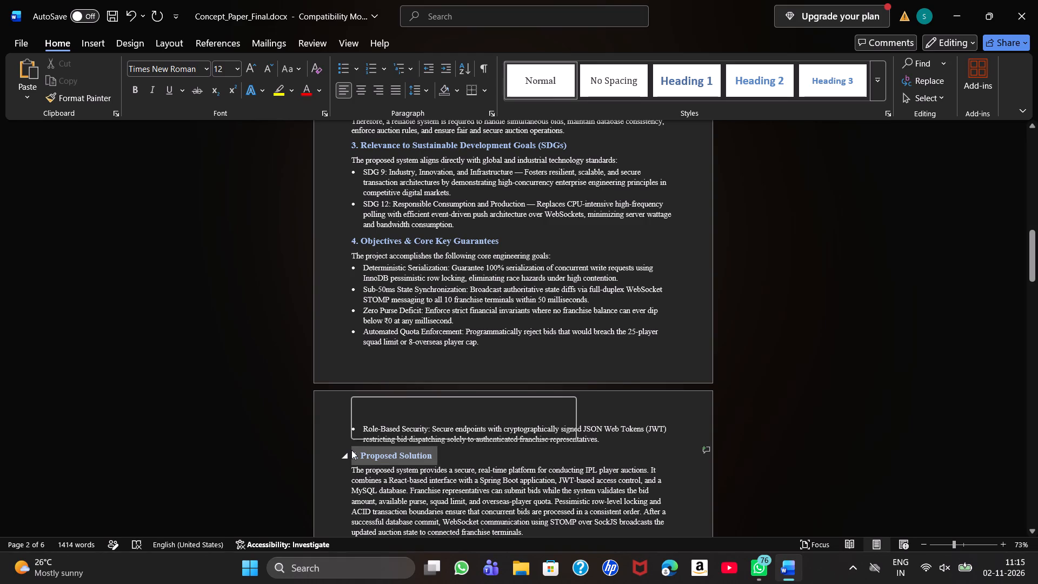
left_click(429, 374)
left_click_drag(438, 454, 322, 448)
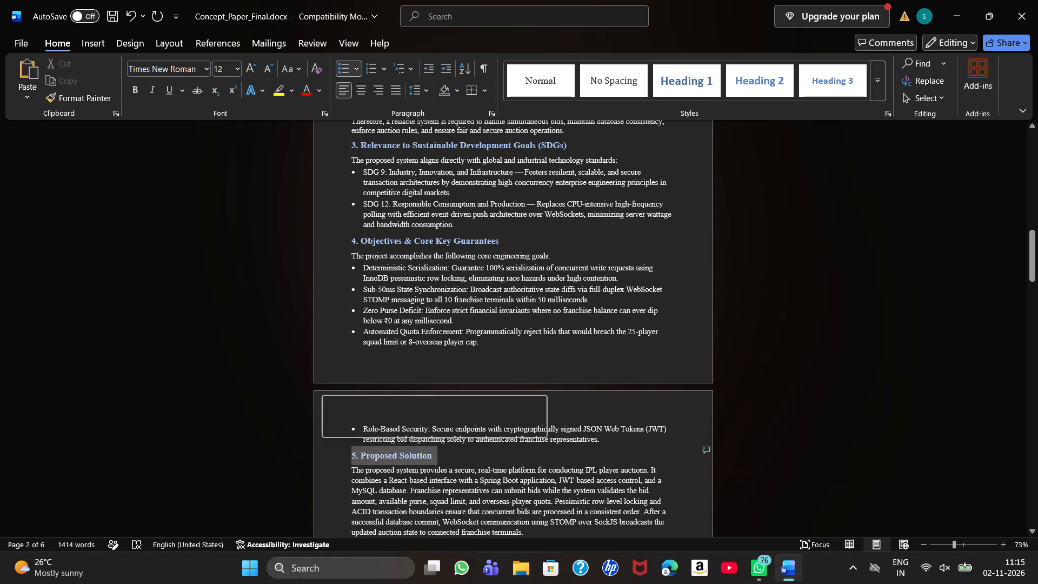
left_click(425, 403)
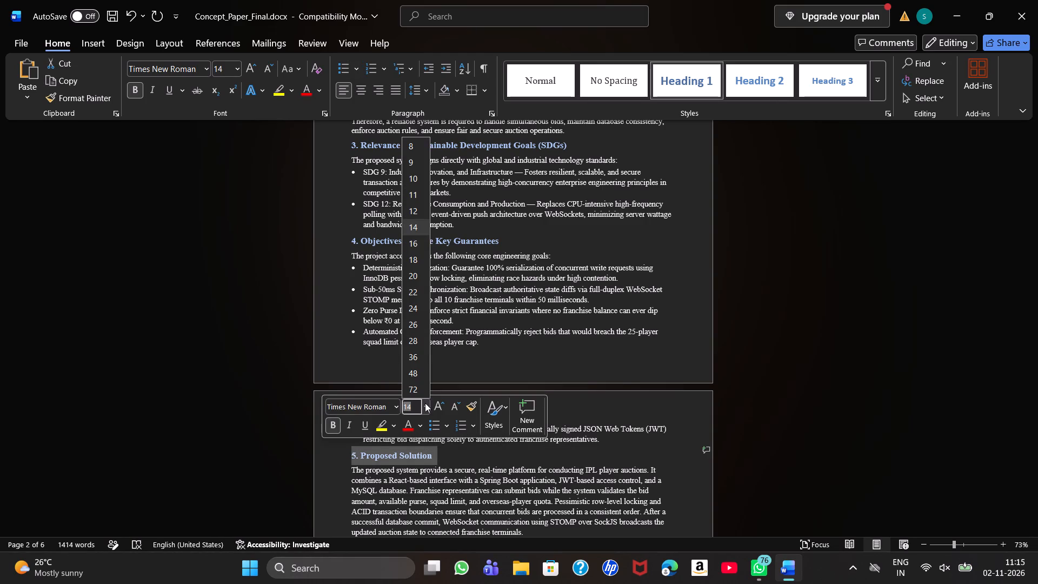
left_click(411, 241)
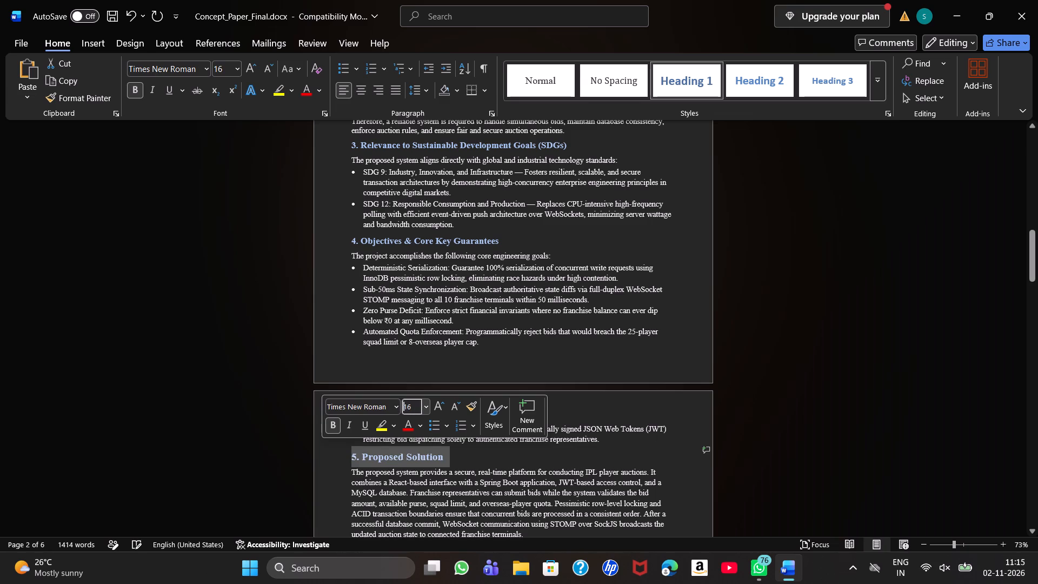
Set the "4. Objectives & Core Key Guarantees" heading's font size to 16 points.
left_click_drag(508, 241, 352, 238)
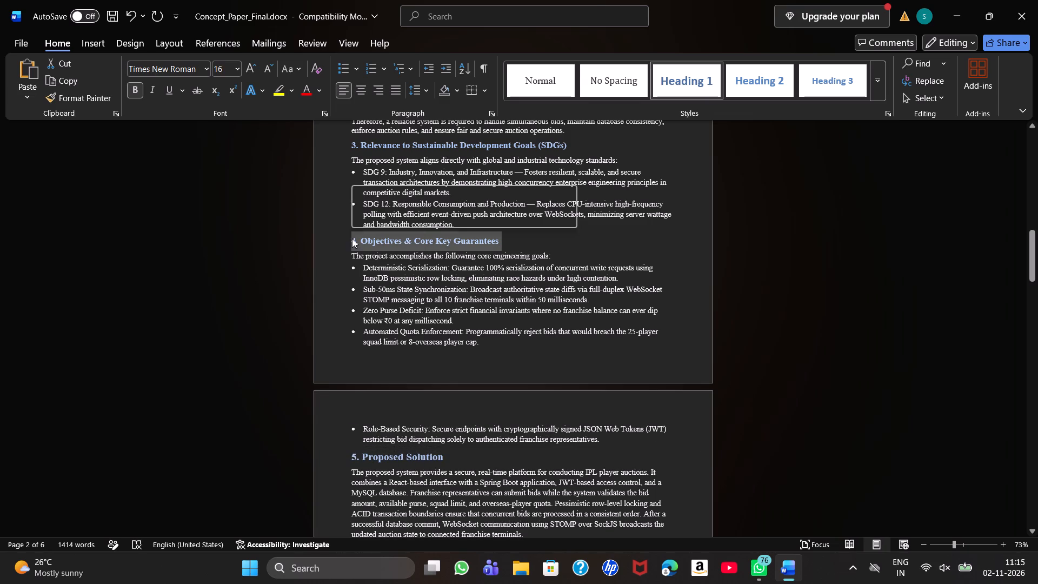
left_click(456, 197)
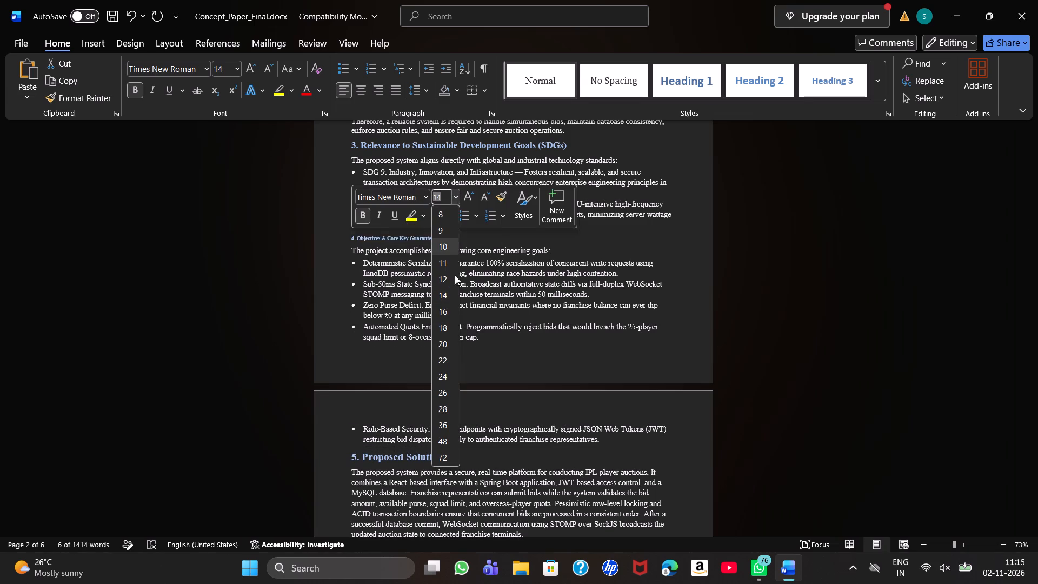
left_click(452, 311)
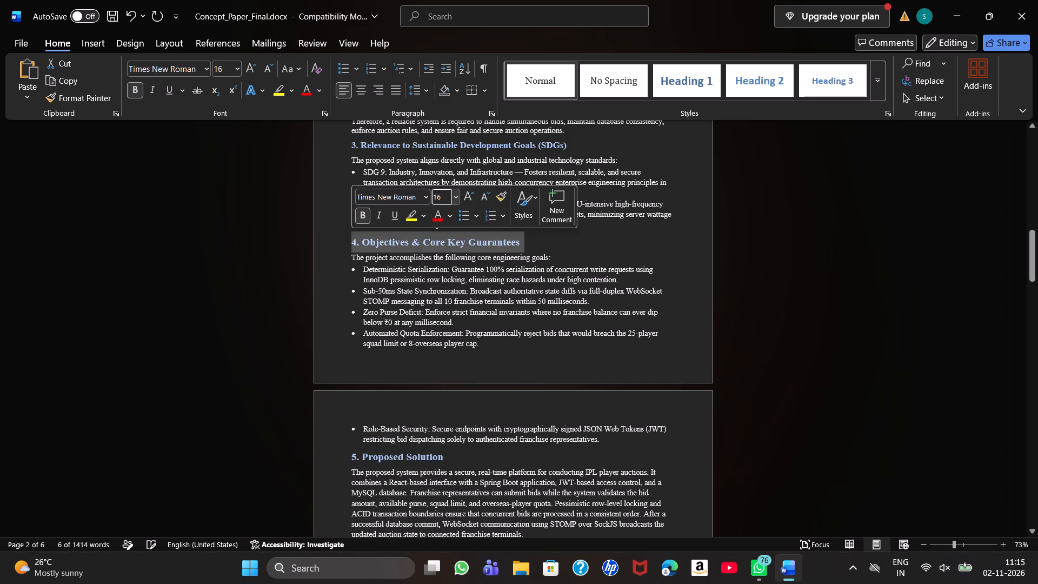
Set the "3. Relevance to Sustainable Development Goals (SDGs)" heading's font size to 16 points.
left_click_drag(570, 144, 321, 146)
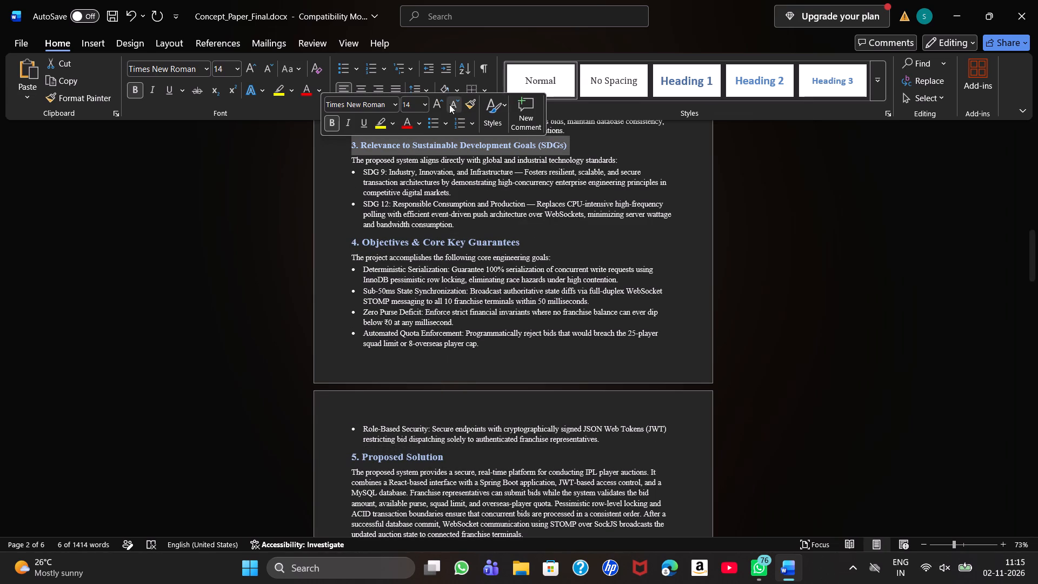
left_click(423, 104)
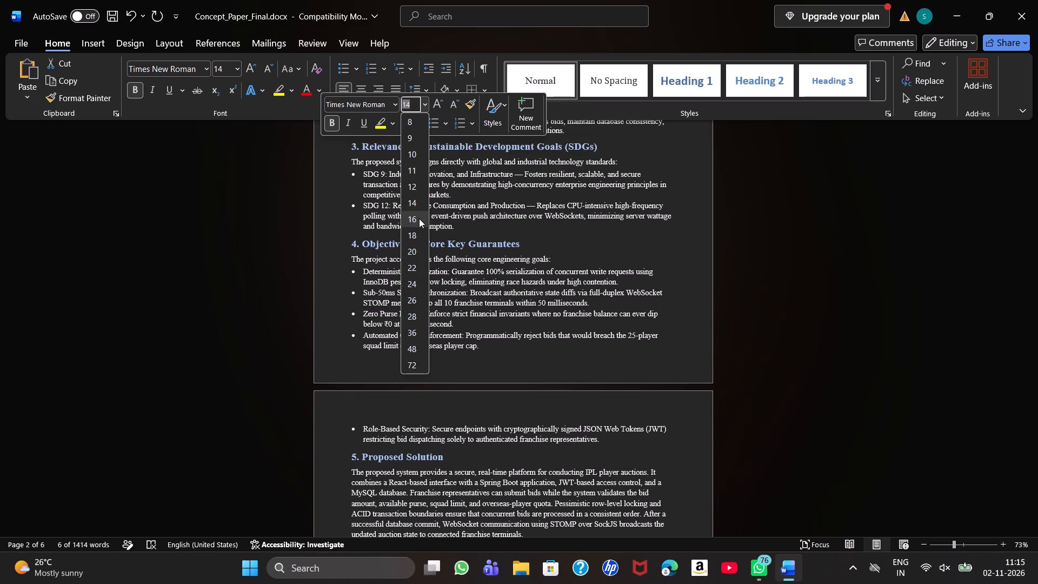
left_click(419, 218)
Set the "2. Problem Statement" heading's font size to 16 points.
scroll(611, 227, "up", 1)
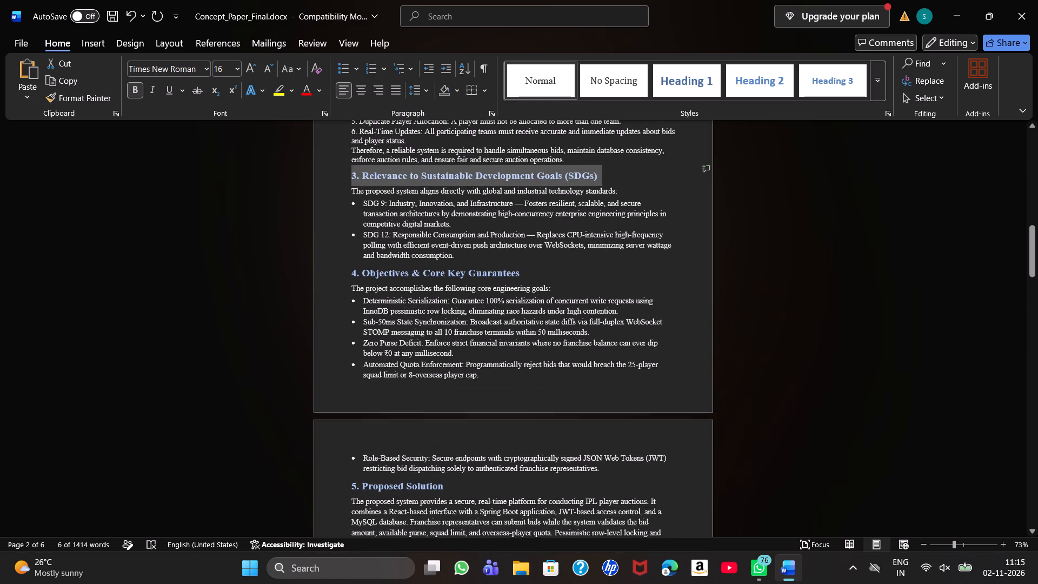
scroll(611, 227, "up", 1)
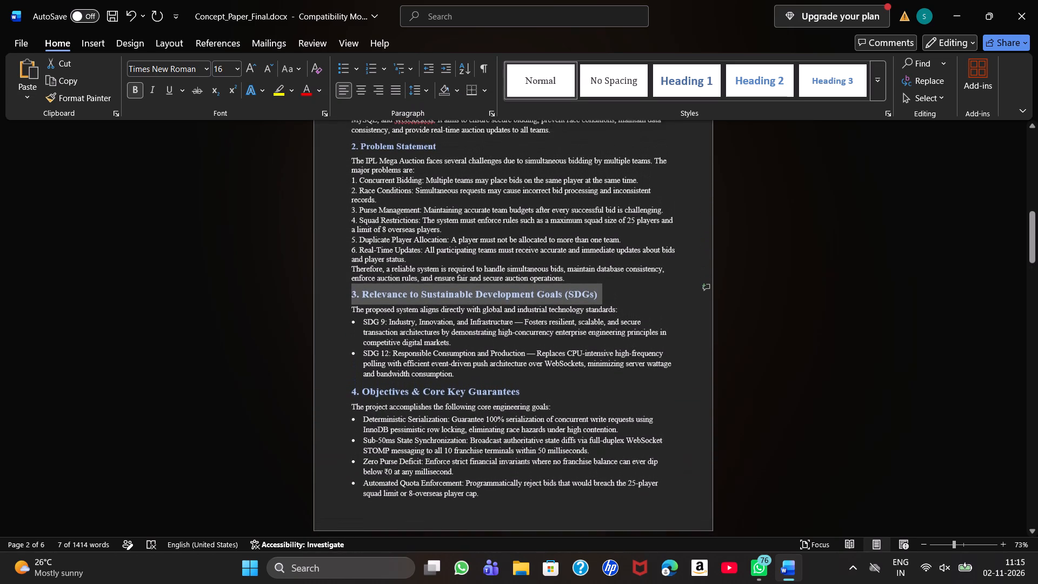
scroll(611, 227, "up", 1)
left_click_drag(442, 153, 337, 149)
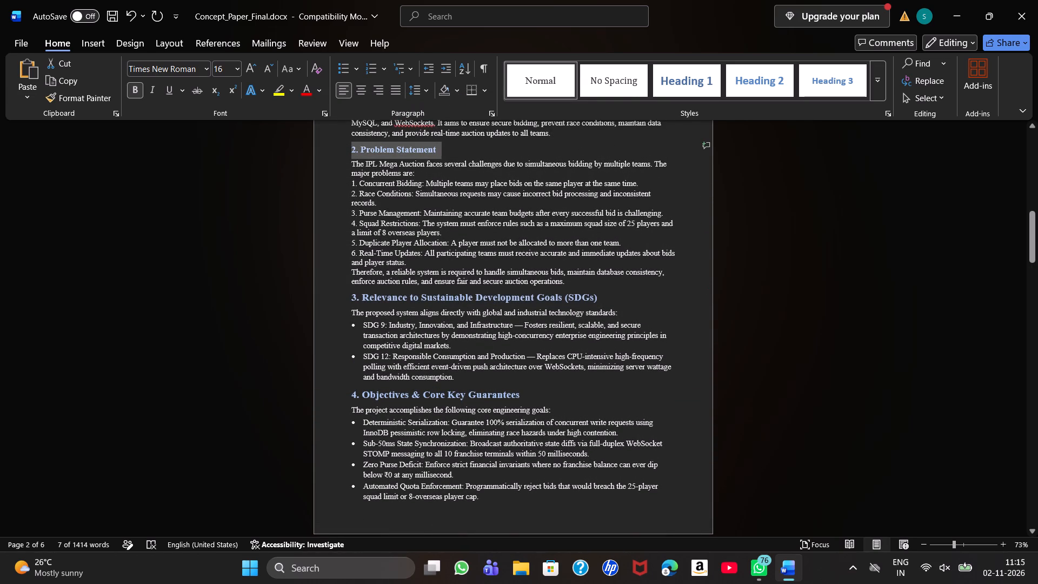
left_click_drag(337, 149, 336, 149)
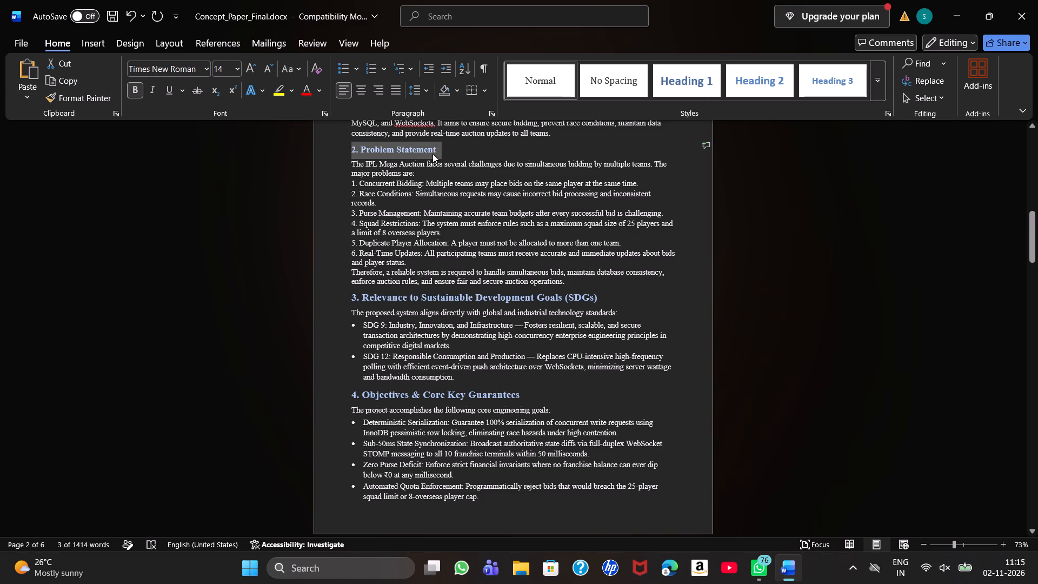
left_click(432, 152)
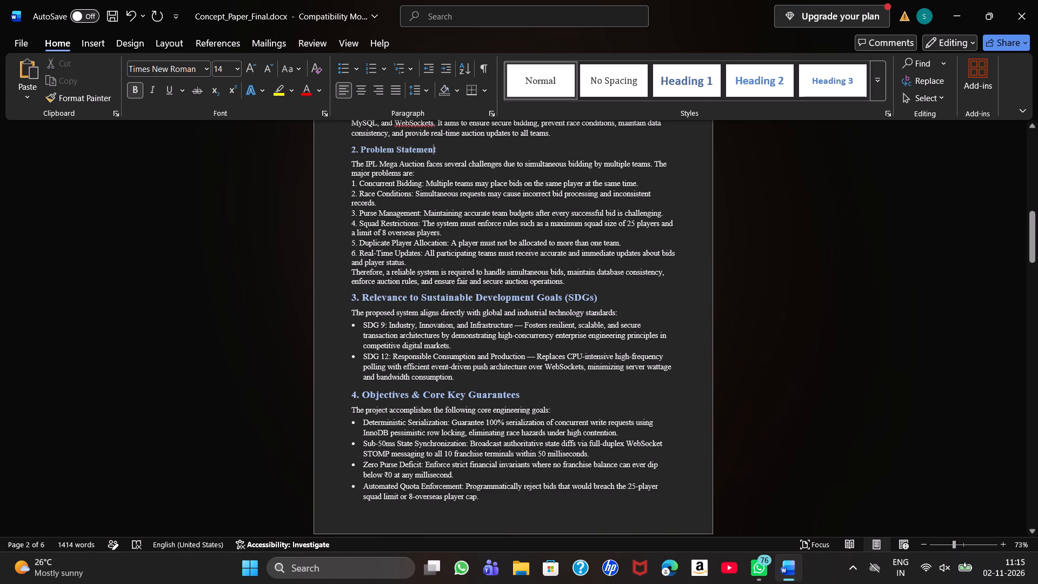
left_click_drag(438, 149, 332, 148)
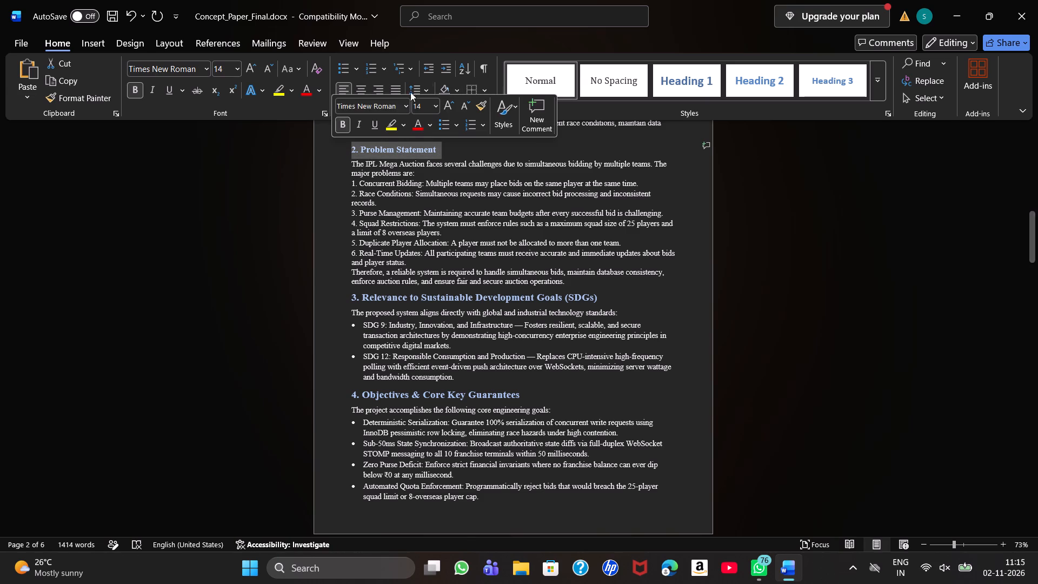
left_click(241, 68)
left_click(230, 181)
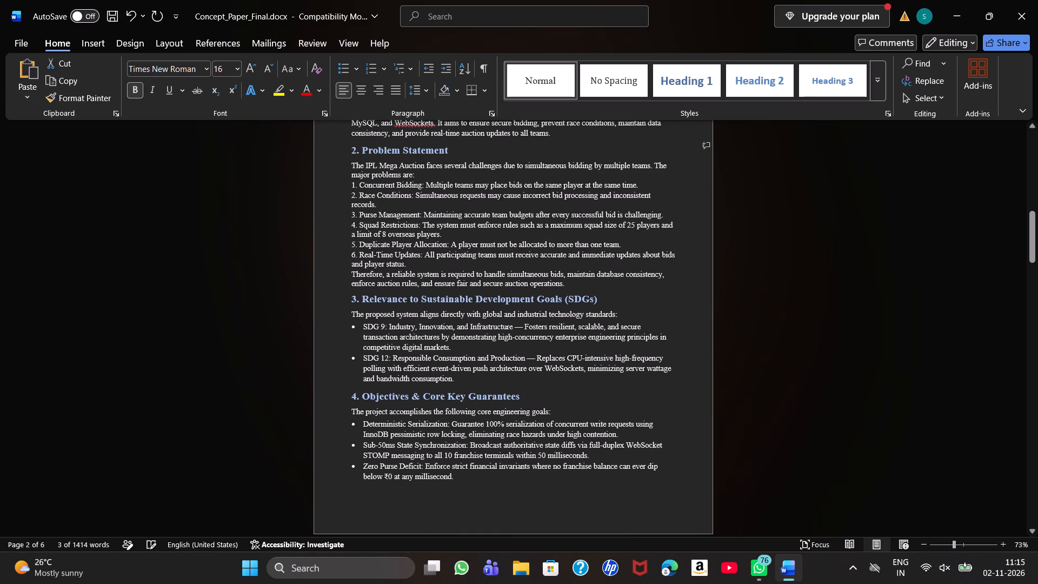
Set the "1. Introduction" heading's font size to 16 points.
scroll(301, 175, "up", 1)
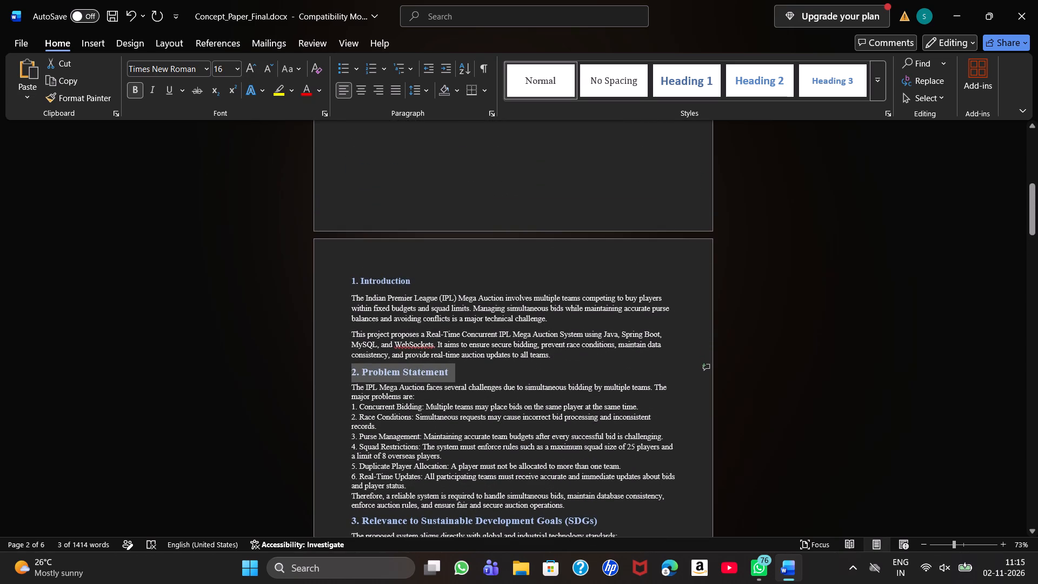
left_click_drag(415, 281, 337, 277)
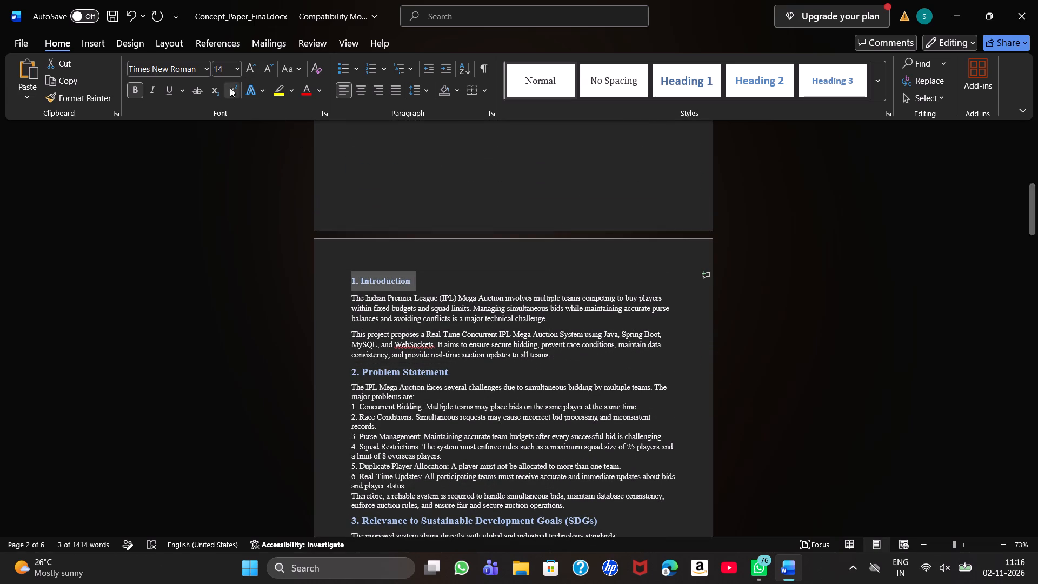
left_click(236, 71)
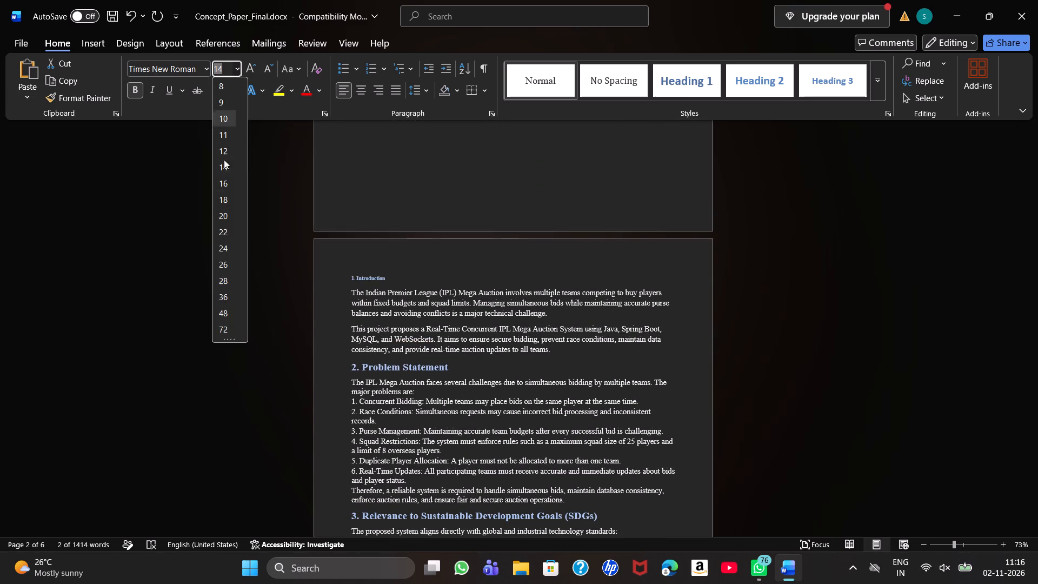
left_click(232, 184)
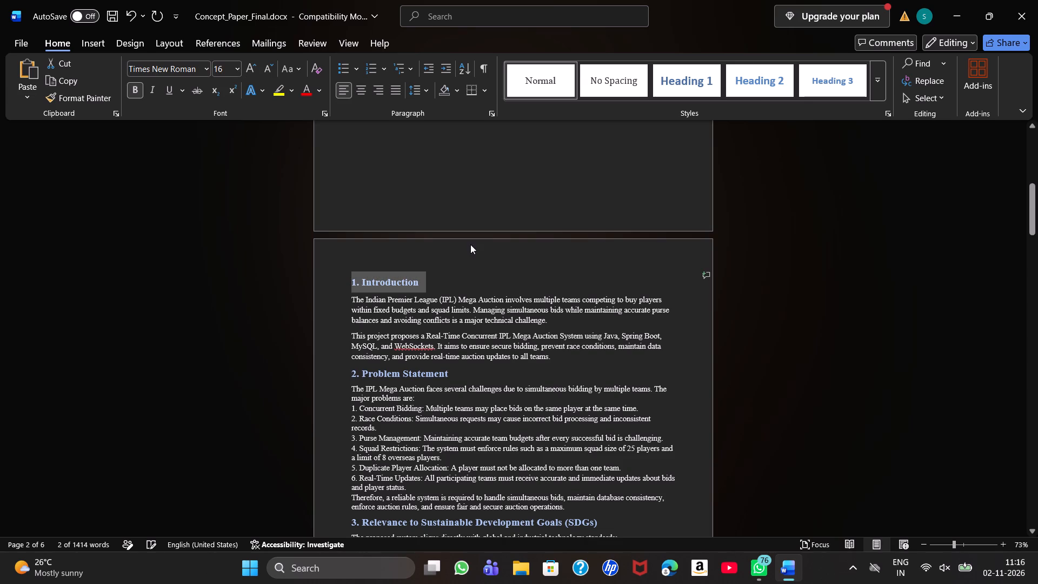
Set the "6. Four-Layer System Architecture" heading's font size to 16 points.
scroll(470, 244, "down", 3)
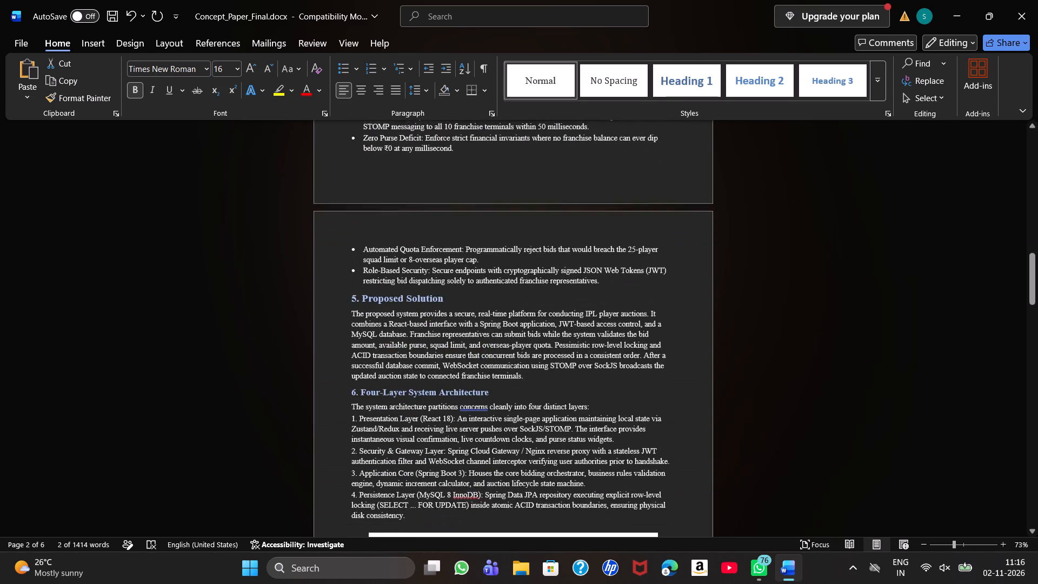
scroll(470, 244, "down", 2)
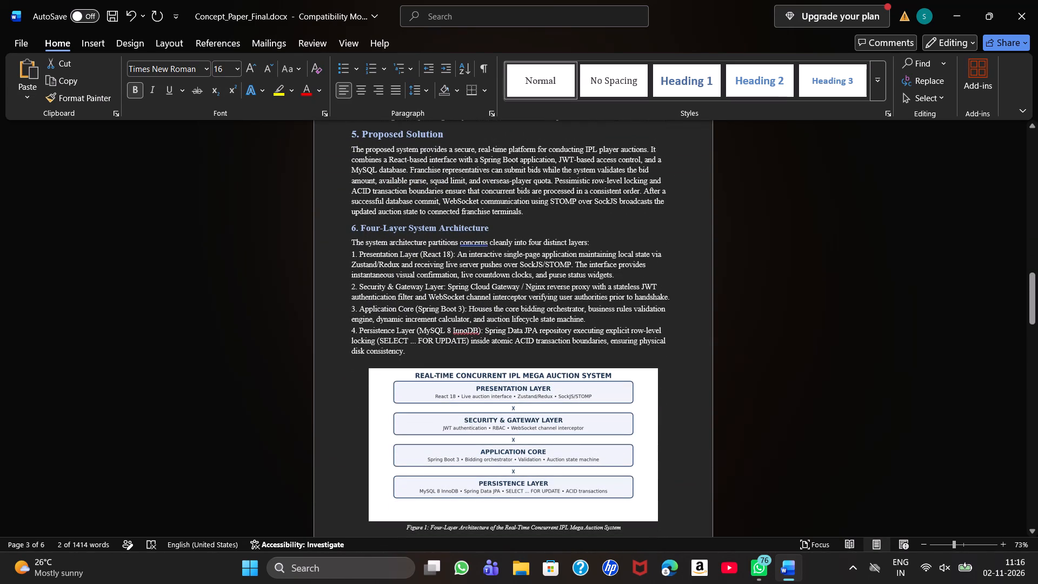
left_click_drag(489, 228, 339, 228)
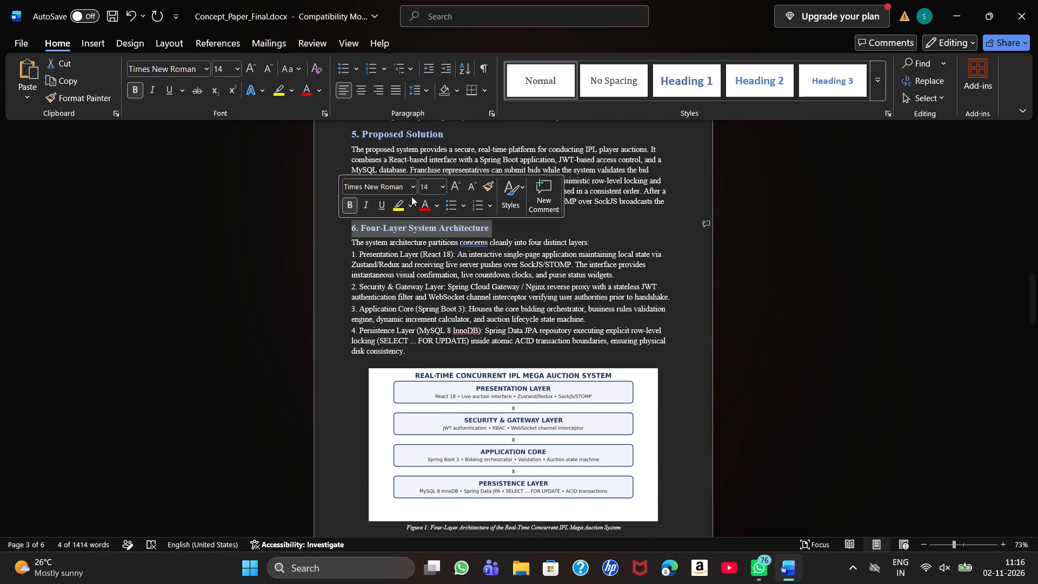
left_click(440, 187)
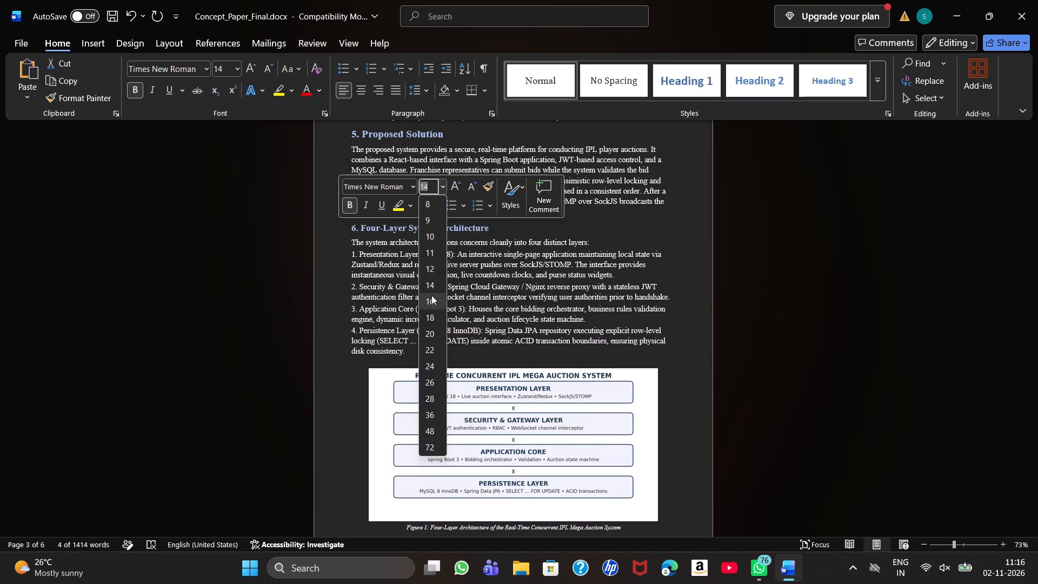
left_click(430, 303)
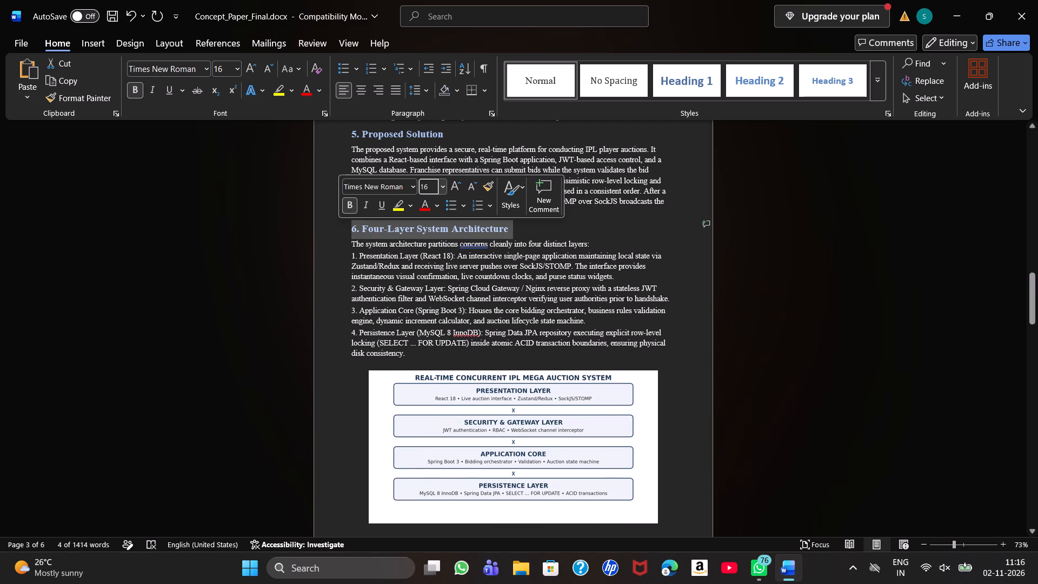
left_click_drag(448, 131, 330, 138)
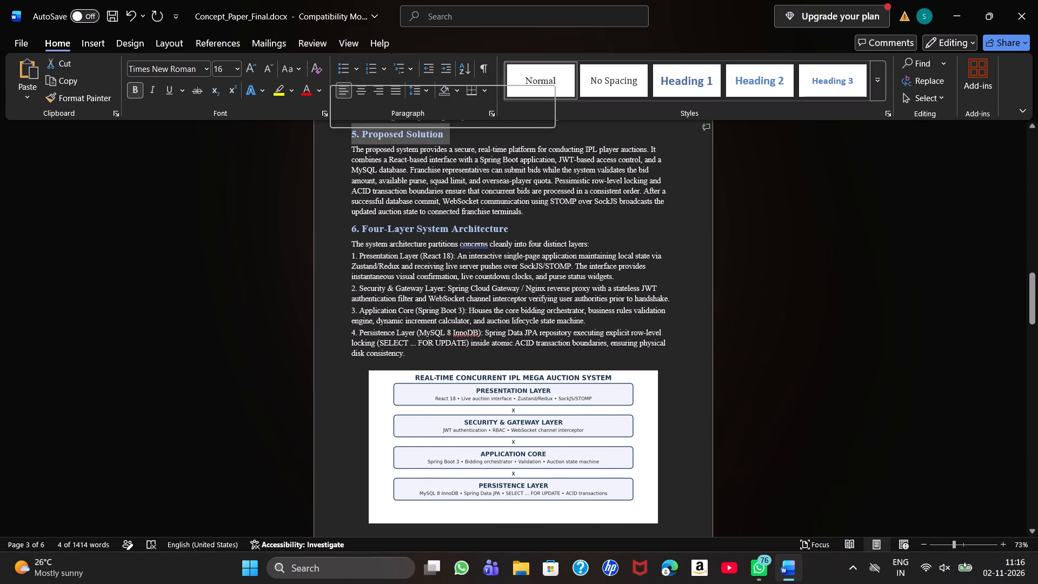
left_click(577, 227)
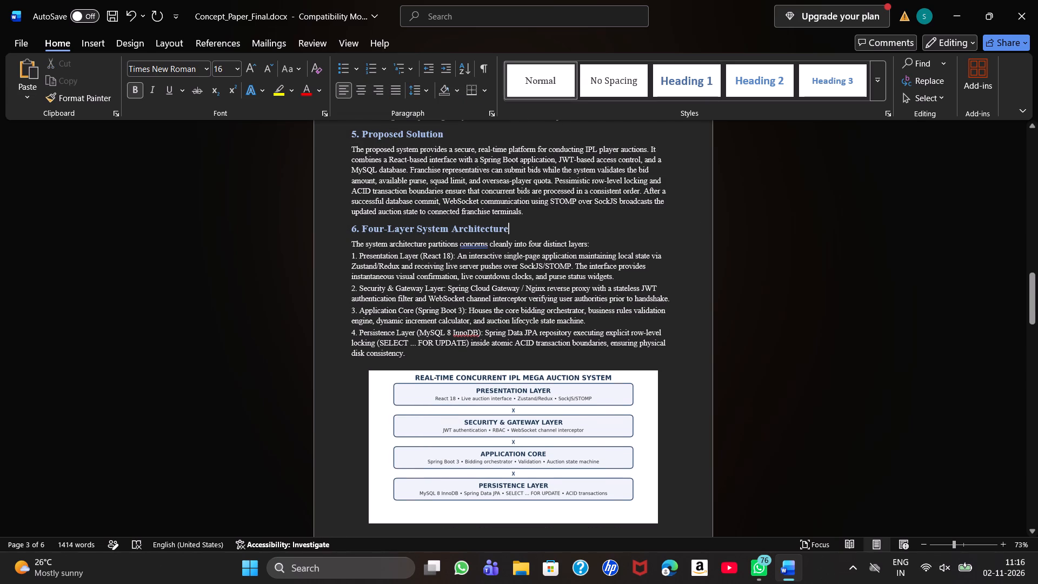
Set the "9. Auction State Machine & Regulatory Increment Ladder" heading's font size to 16 points.
scroll(577, 227, "down", 2)
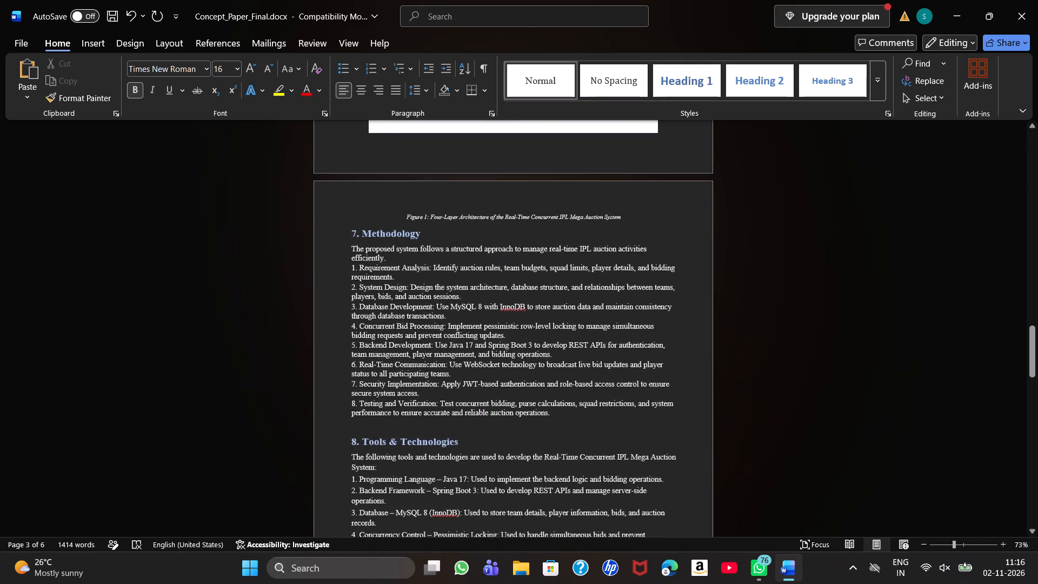
scroll(577, 227, "down", 2)
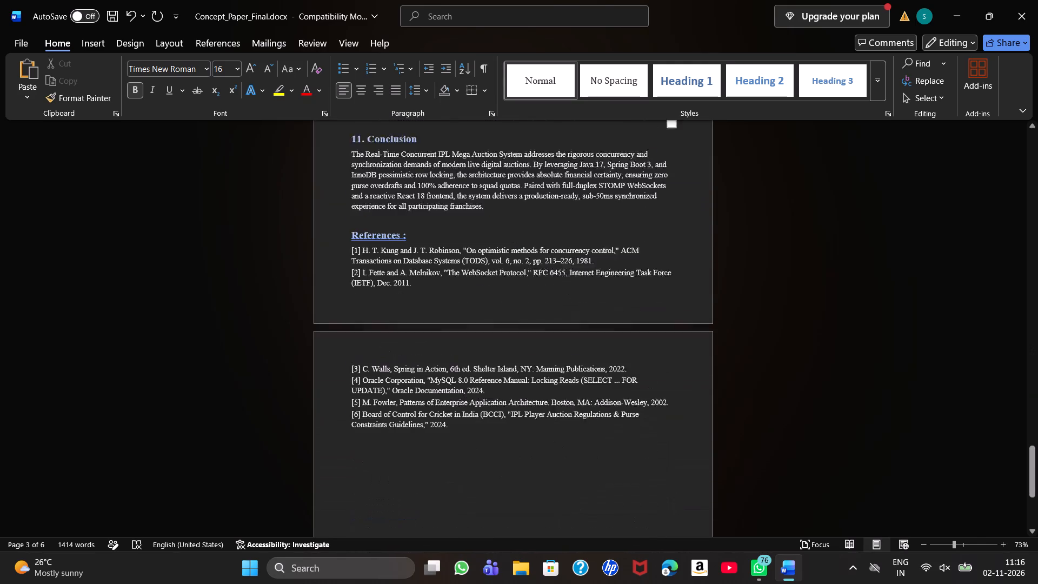
scroll(577, 227, "up", 1)
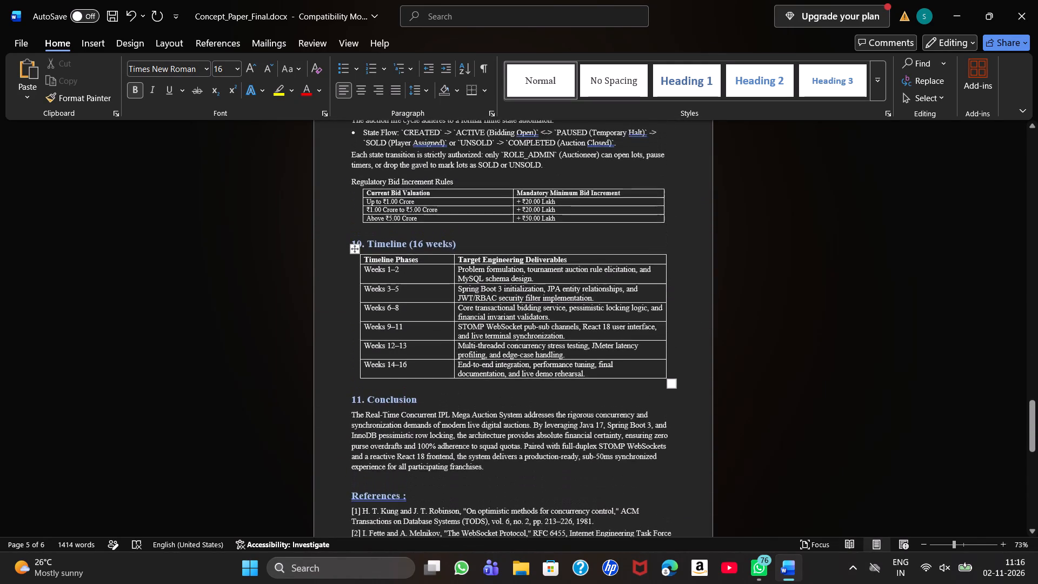
scroll(577, 227, "up", 1)
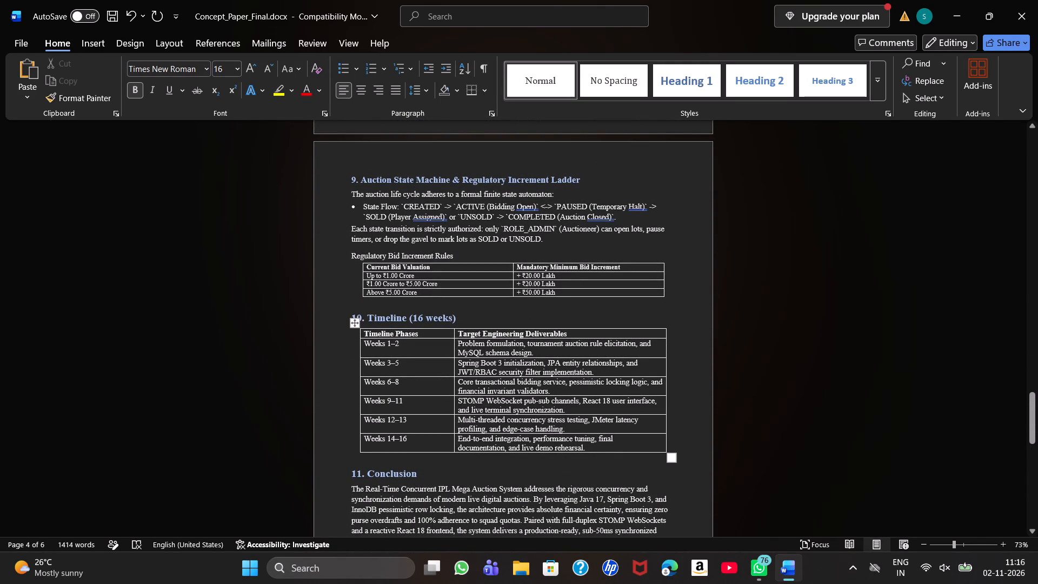
left_click_drag(581, 177, 350, 176)
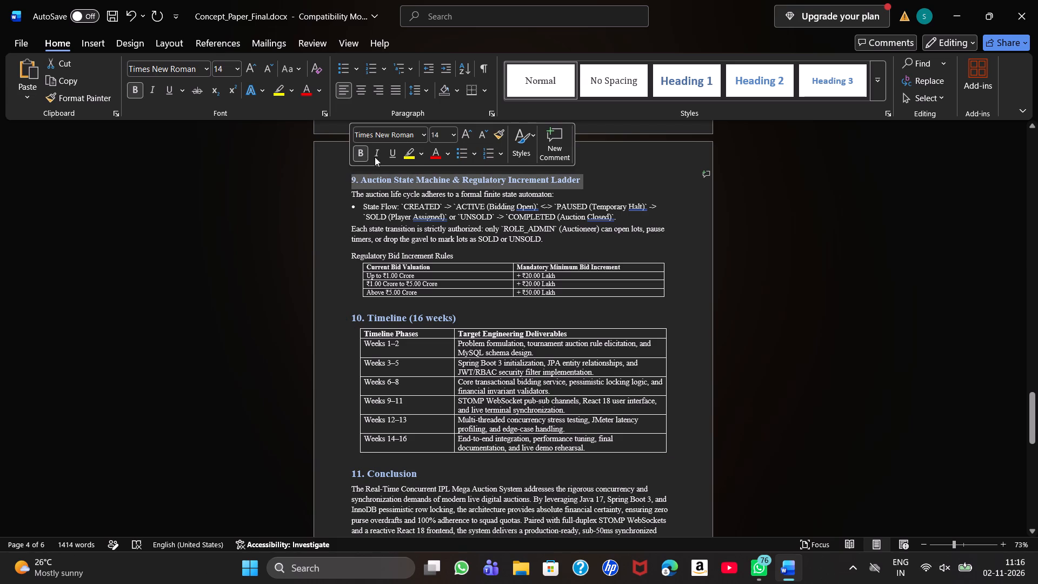
left_click(451, 135)
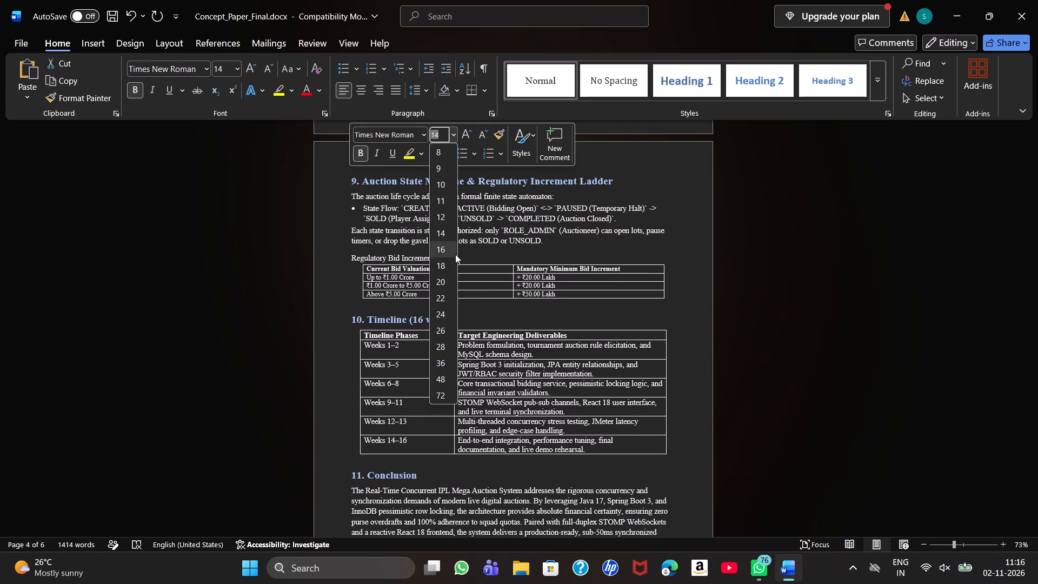
left_click(453, 249)
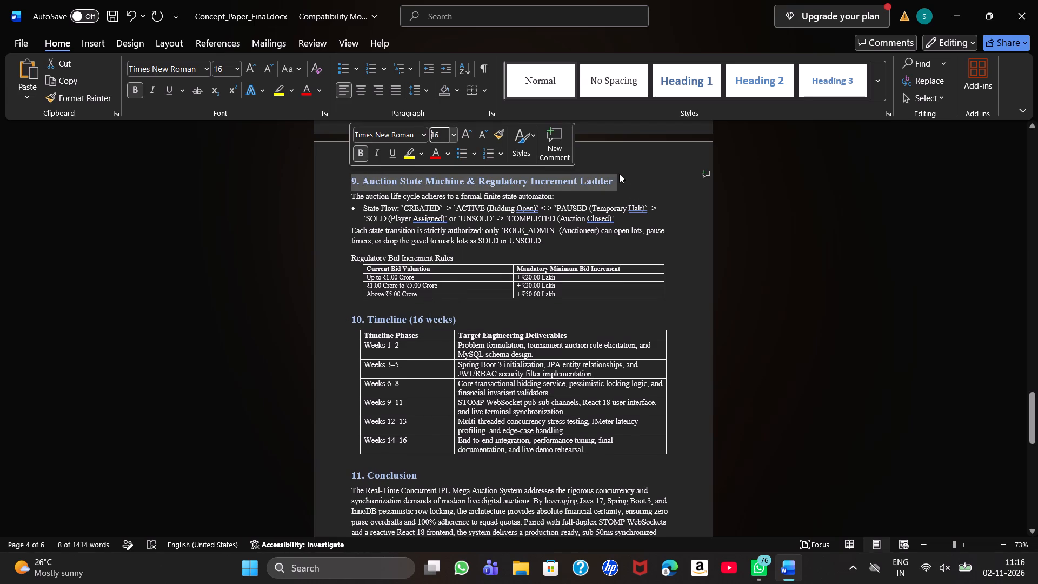
left_click(620, 175)
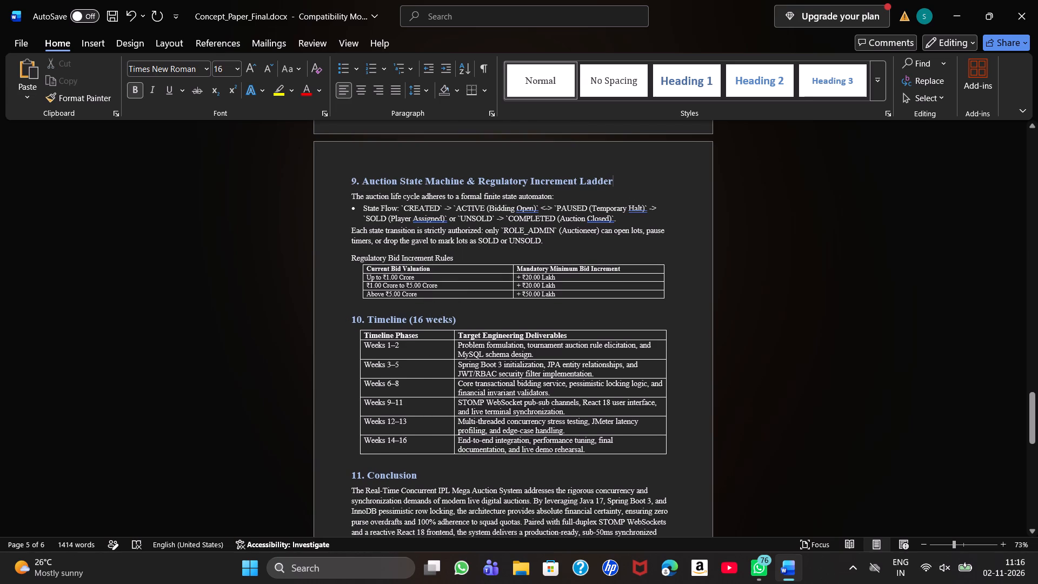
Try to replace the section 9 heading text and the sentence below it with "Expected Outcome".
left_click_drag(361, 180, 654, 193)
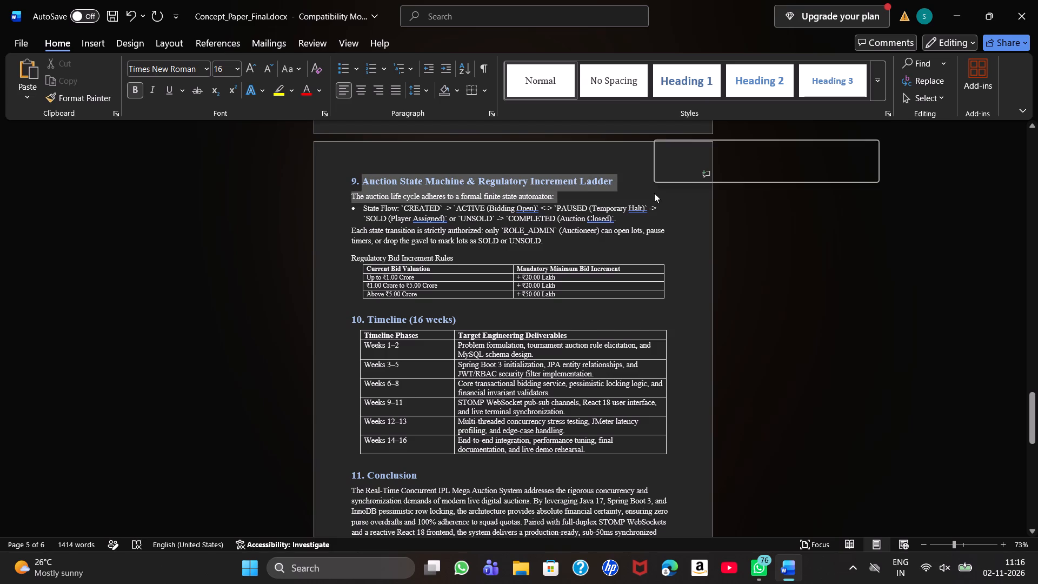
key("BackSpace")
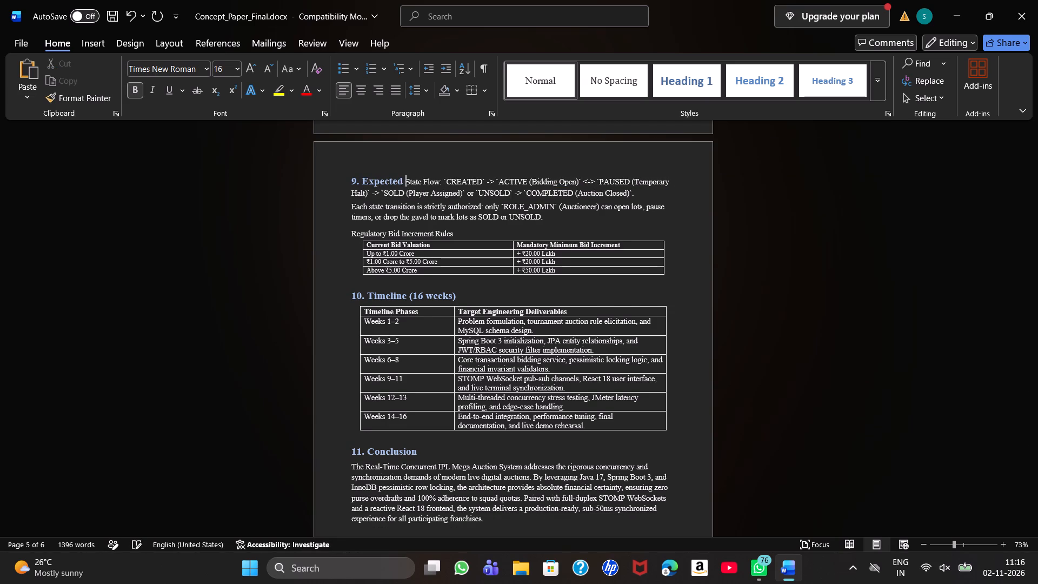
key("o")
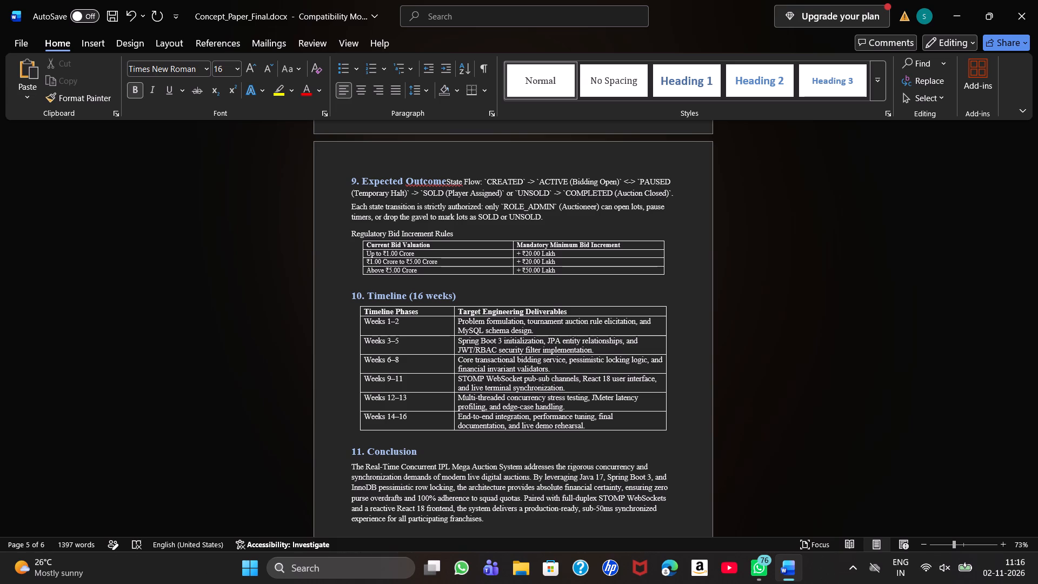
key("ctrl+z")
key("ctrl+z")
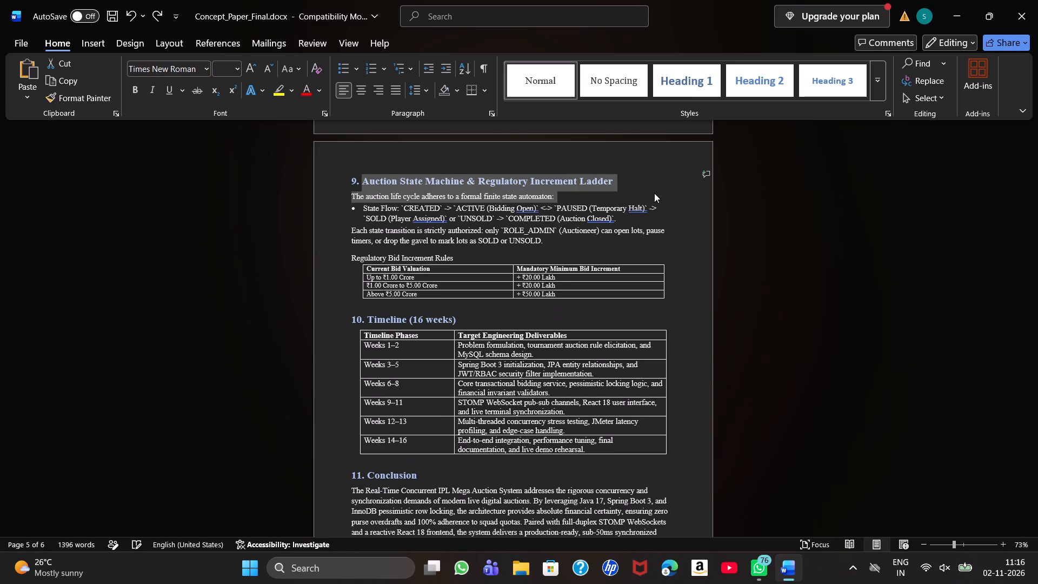
Replace only the section 9 heading text after the number so it reads "9. Expected Outcomes".
left_click(618, 182)
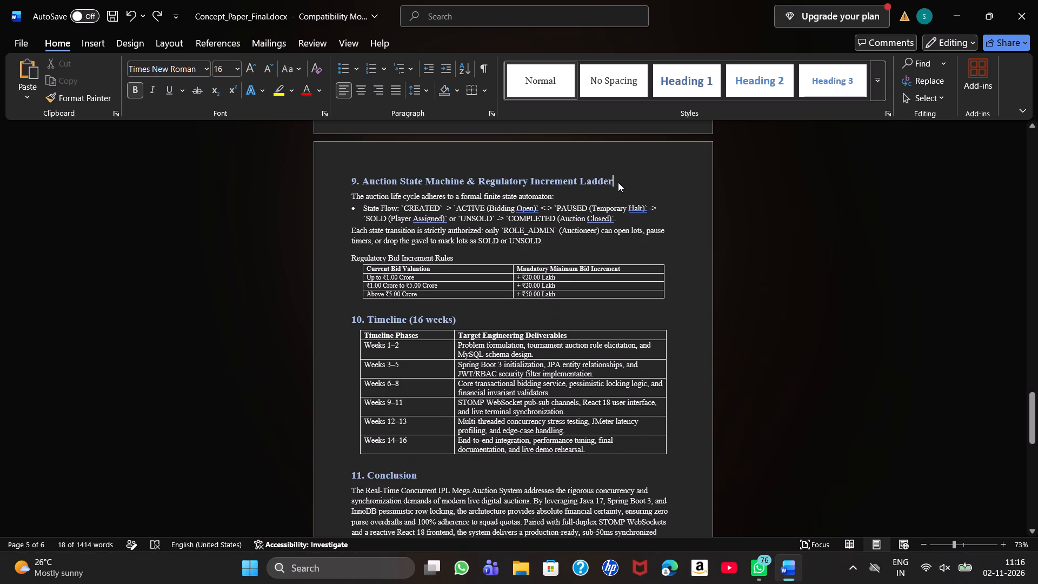
left_click(618, 182)
left_click_drag(615, 180, 512, 181)
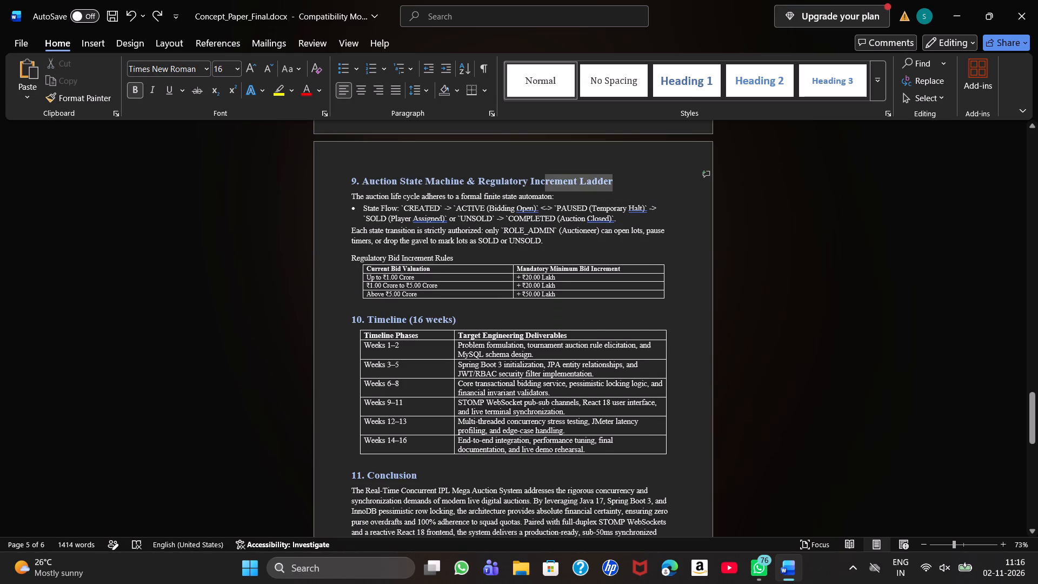
left_click_drag(512, 181, 380, 175)
key("BackSpace")
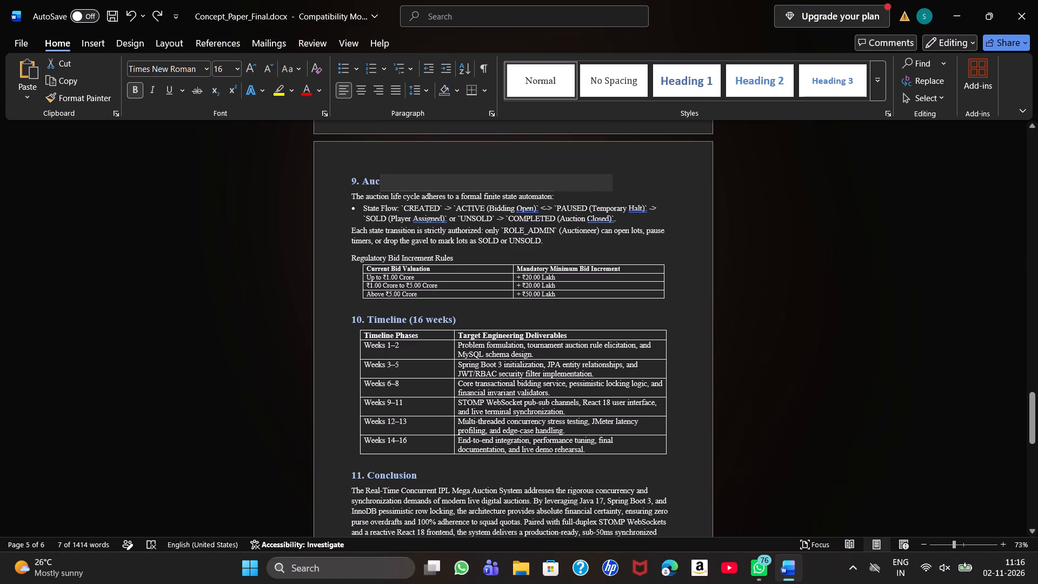
key("BackSpace")
key("BackSpace")
key("BackSpace")
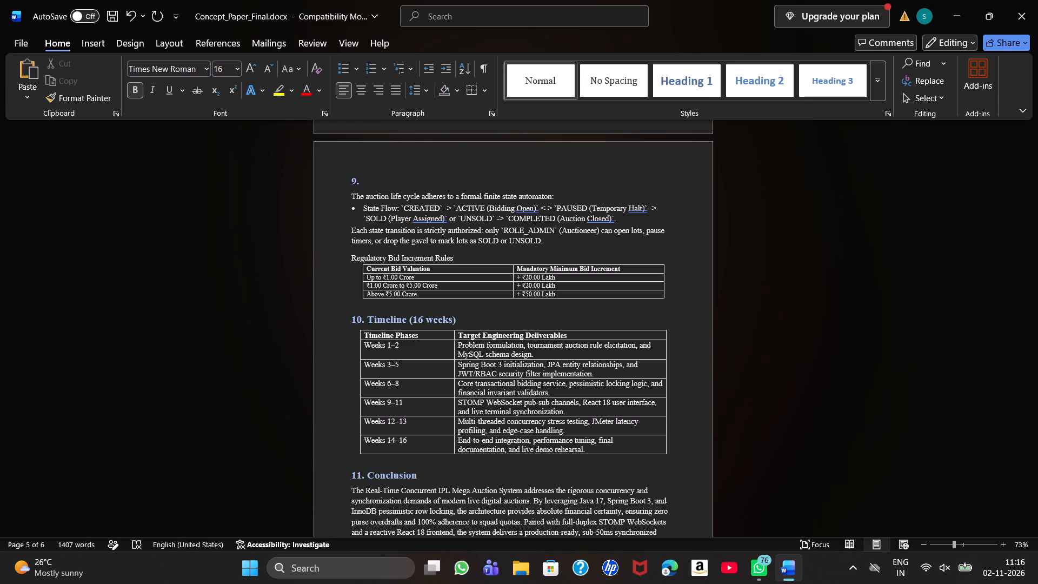
type("pected")
key("space")
key("BackSpace")
key("BackSpace")
key("BackSpace")
key("BackSpace")
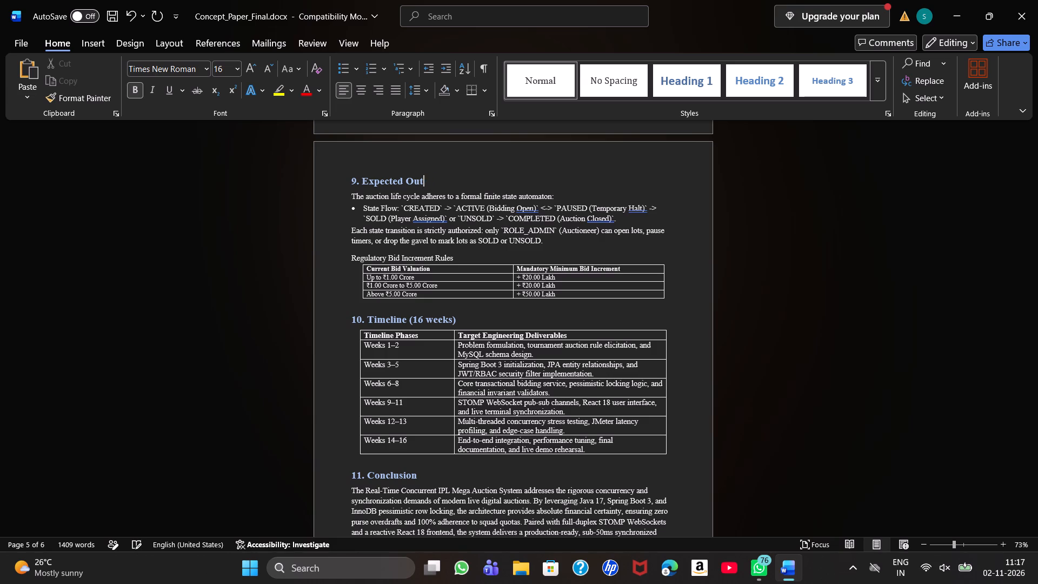
type("come")
key("a")
key("BackSpace")
key("s")
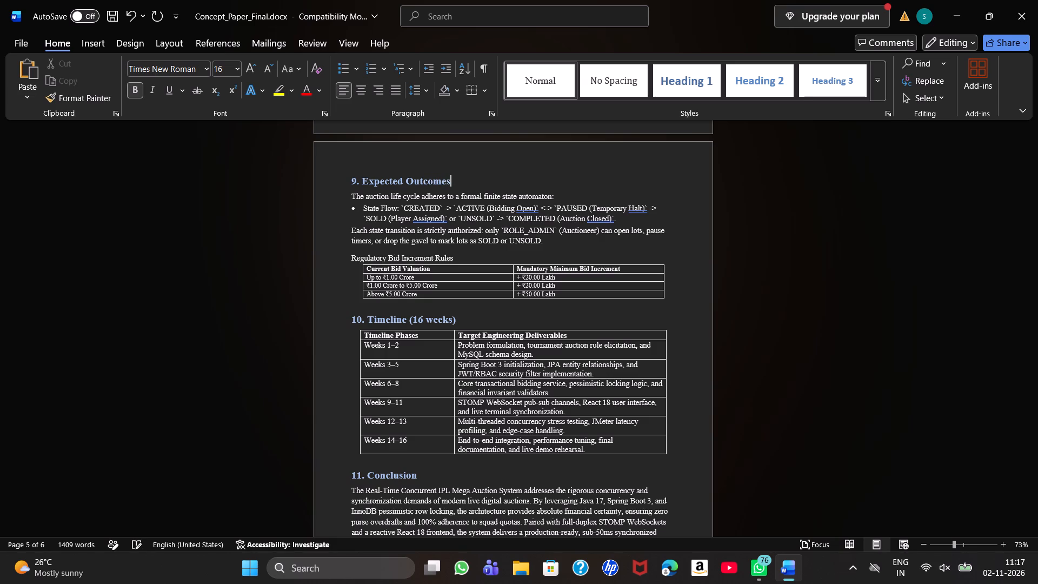
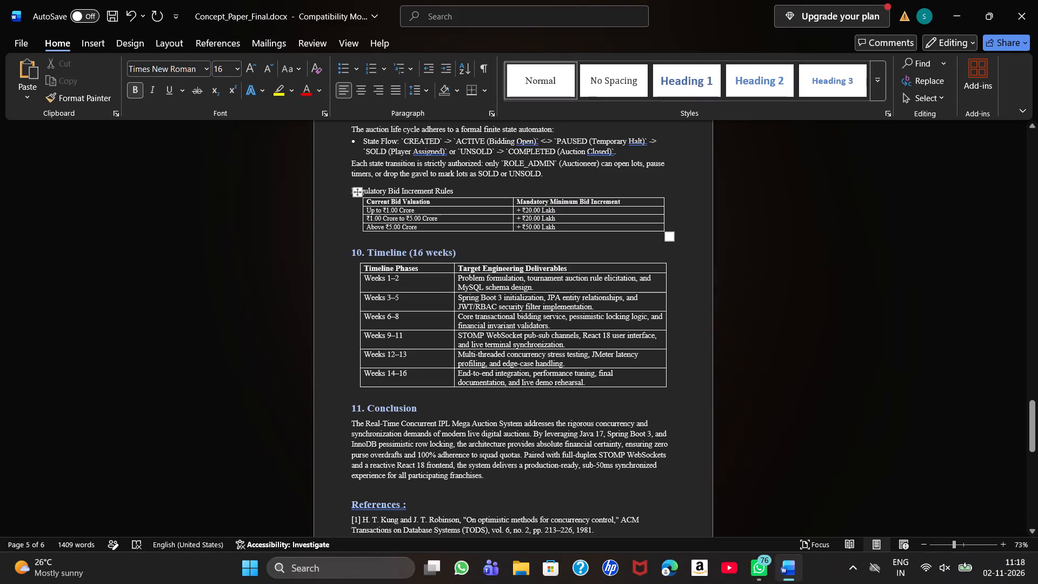
Replace the section 9 body text and bid increment table with the copied Expected Outcomes list, adding a blank line before section 10.
scroll(503, 251, "up", 1)
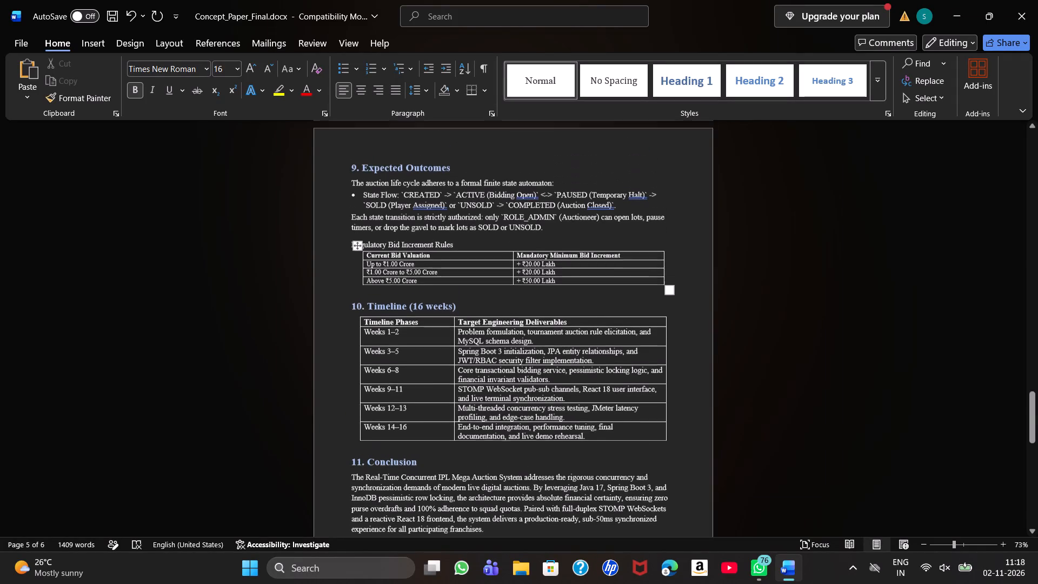
scroll(503, 251, "up", 1)
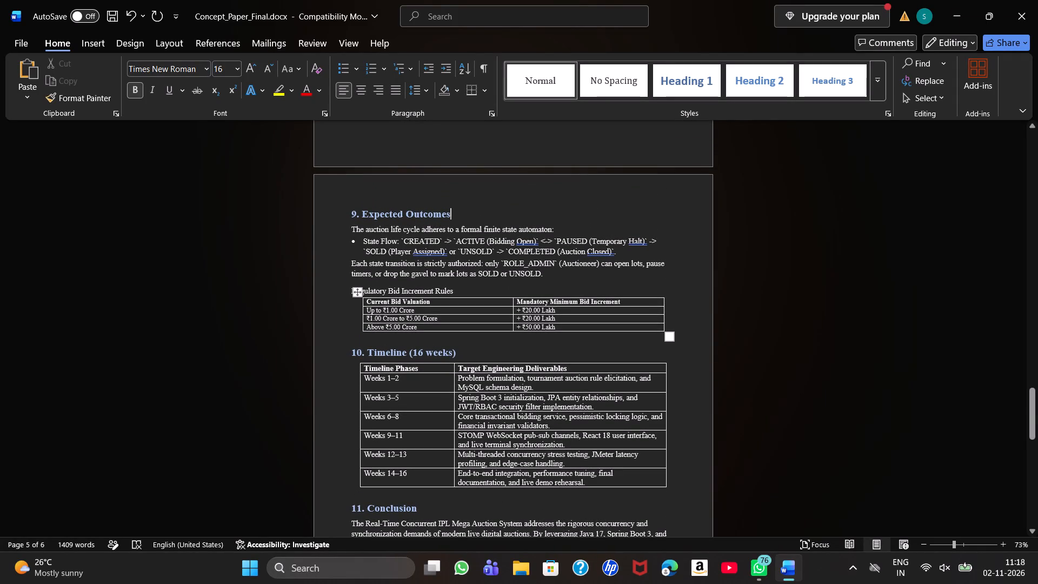
left_click_drag(684, 337, 338, 227)
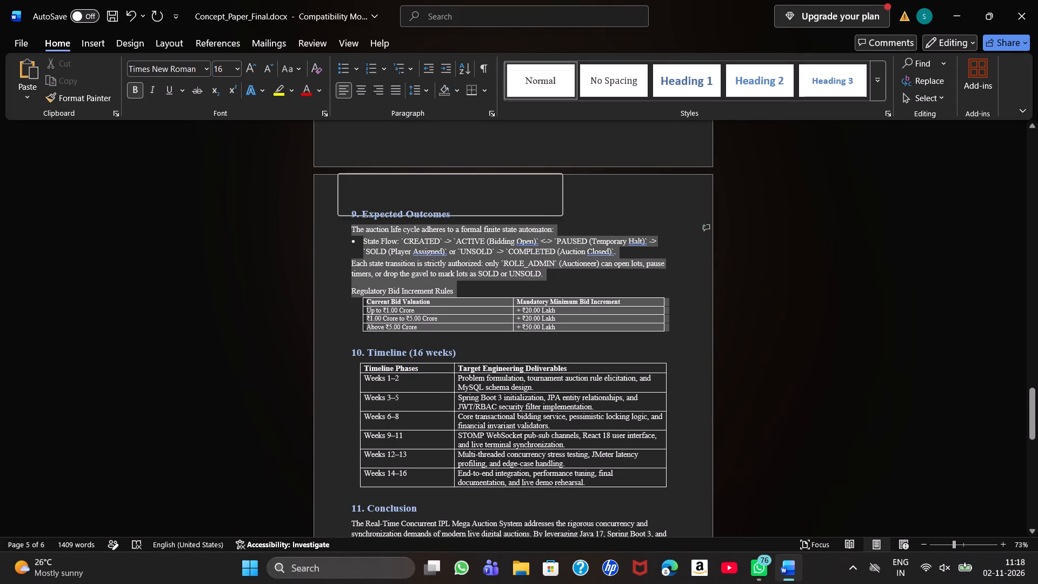
key("BackSpace")
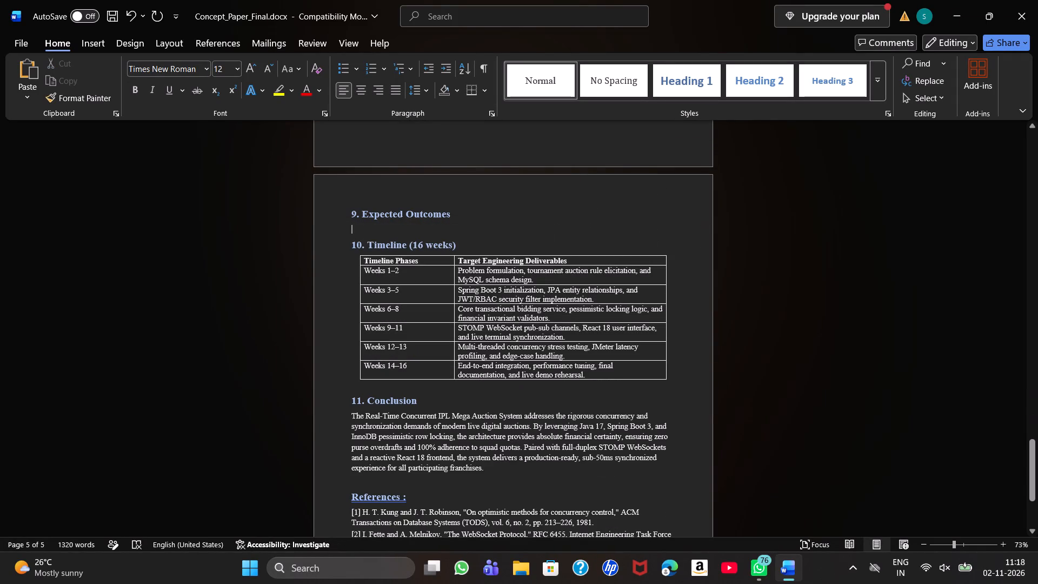
key("ctrl+v")
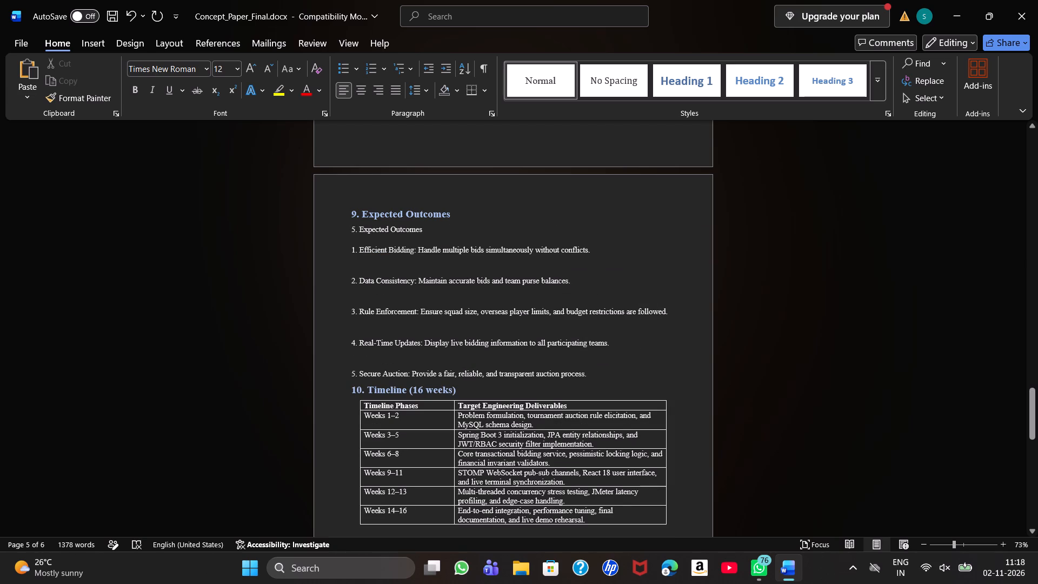
key("Return")
Remove the blank lines between the five numbered outcomes in section 9.
key("Up")
key("Up")
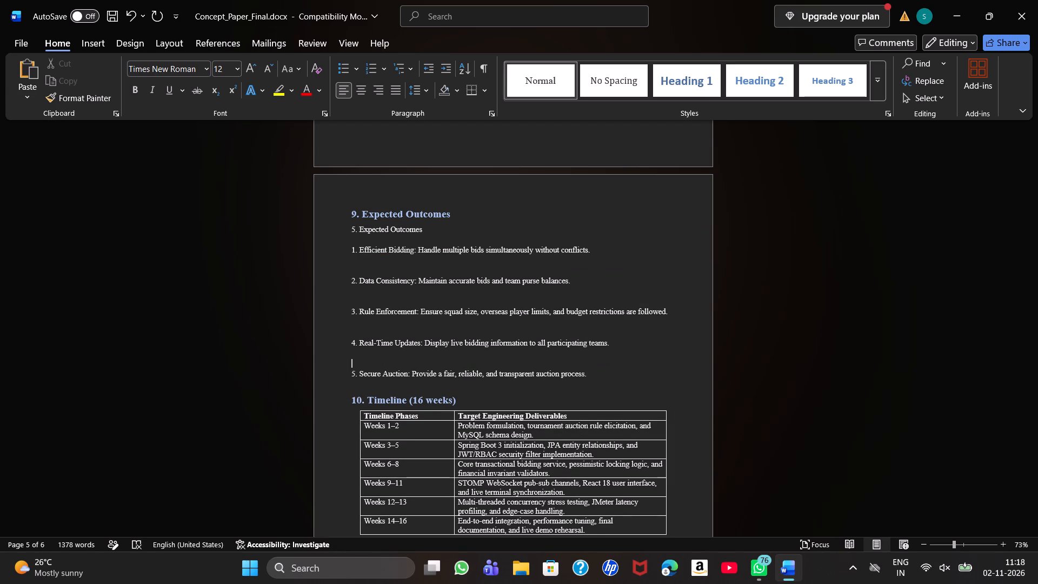
key("BackSpace")
key("BackSpace")
key("Up")
key("BackSpace")
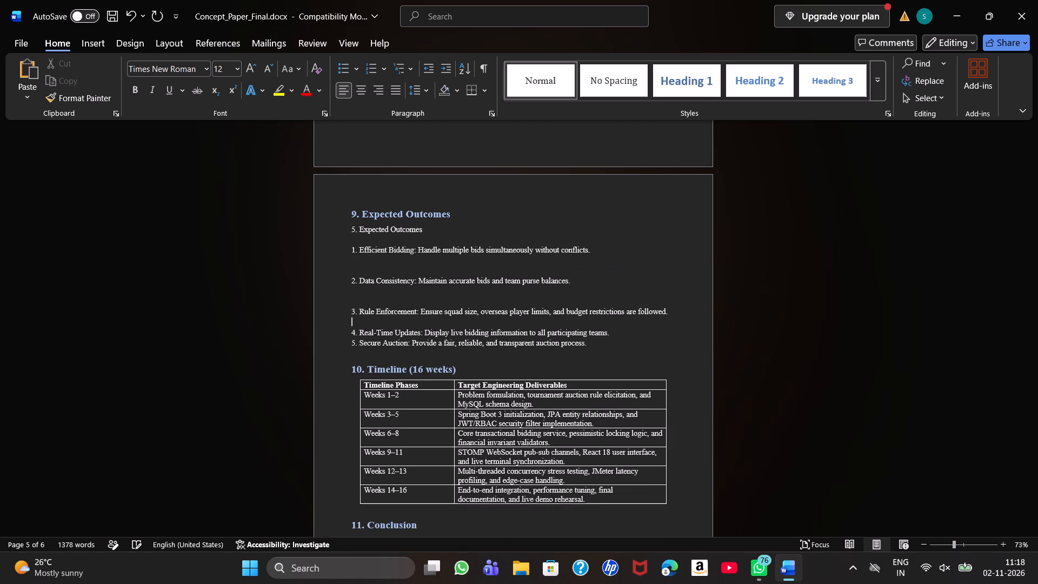
key("BackSpace")
key("Up")
key("BackSpace")
key("BackSpace")
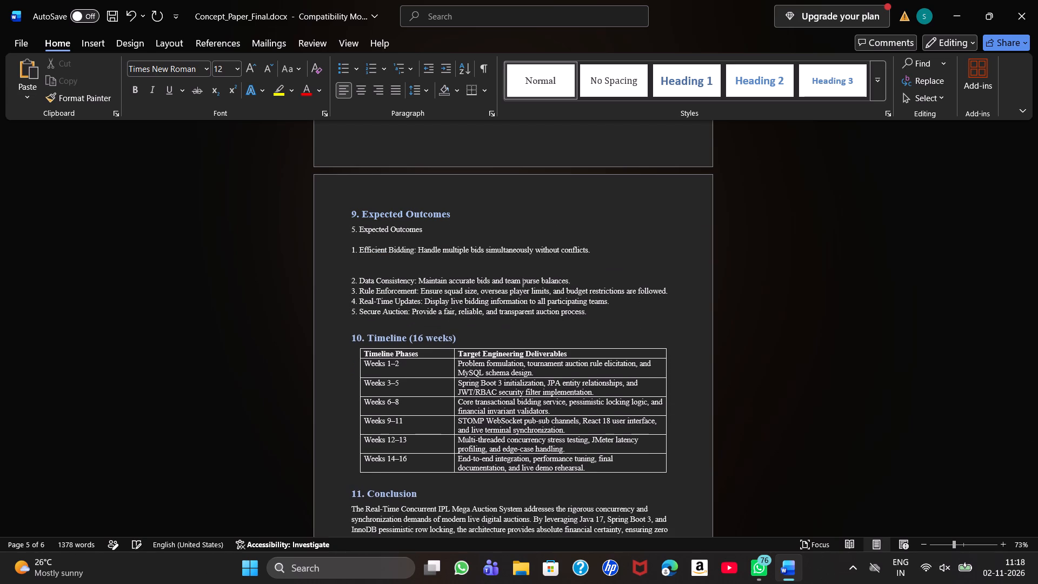
key("Up")
key("BackSpace")
key("BackSpace")
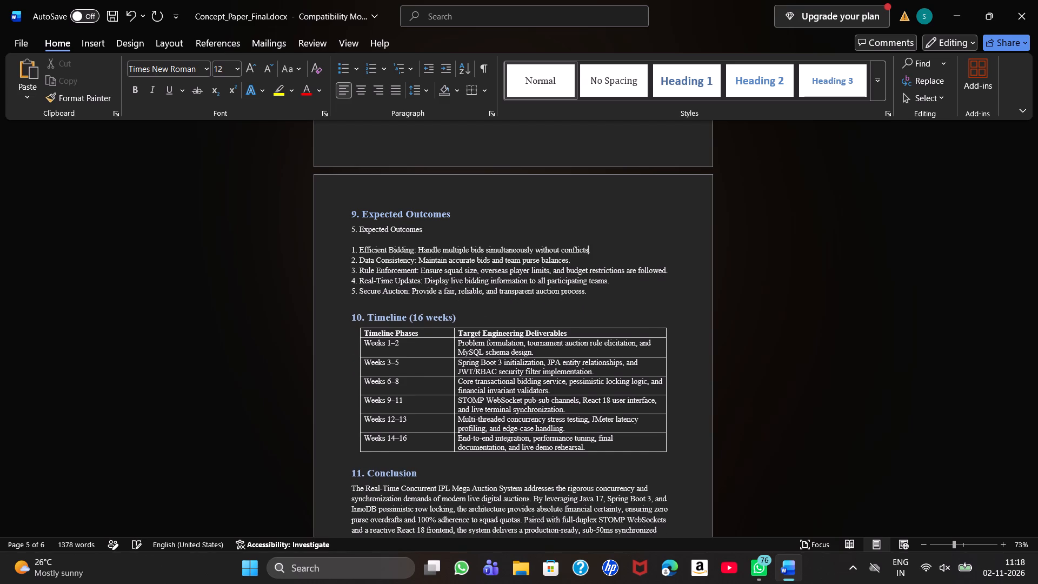
Delete the duplicate "5. Expected Outcomes" line and the blank line above the first outcome in section 9.
key("Up")
key("BackSpace")
key("BackSpace")
key("BackSpace")
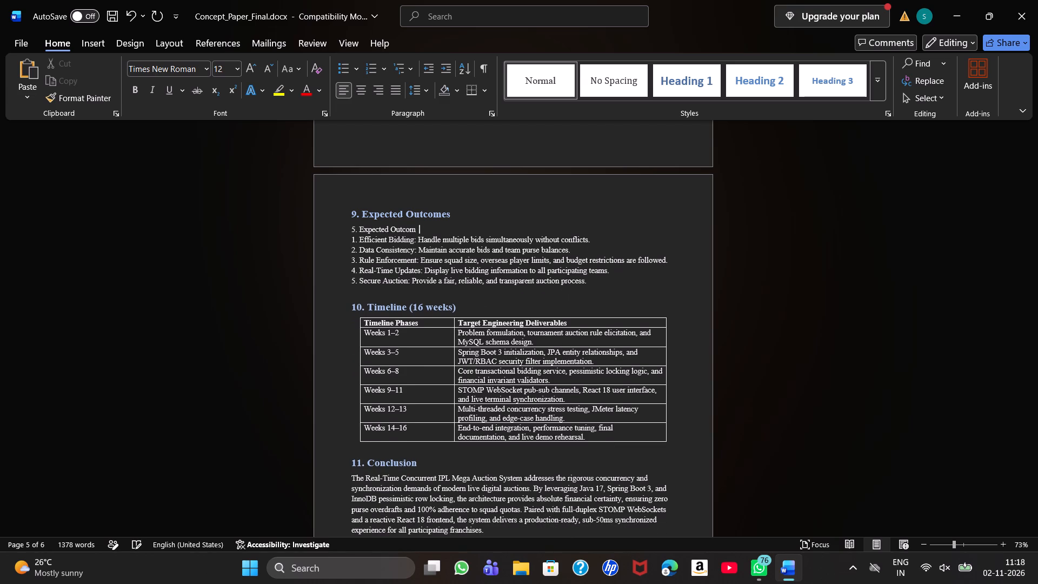
key("BackSpace")
key("BackSpace")
key("BackSpace")
key("BackSpace")
key("BackSpace")
key("BackSpace")
key("BackSpace")
key("BackSpace")
key("BackSpace")
key("BackSpace")
key("BackSpace")
key("BackSpace")
key("BackSpace")
key("BackSpace")
key("BackSpace")
key("BackSpace")
key("BackSpace")
key("BackSpace")
key("BackSpace")
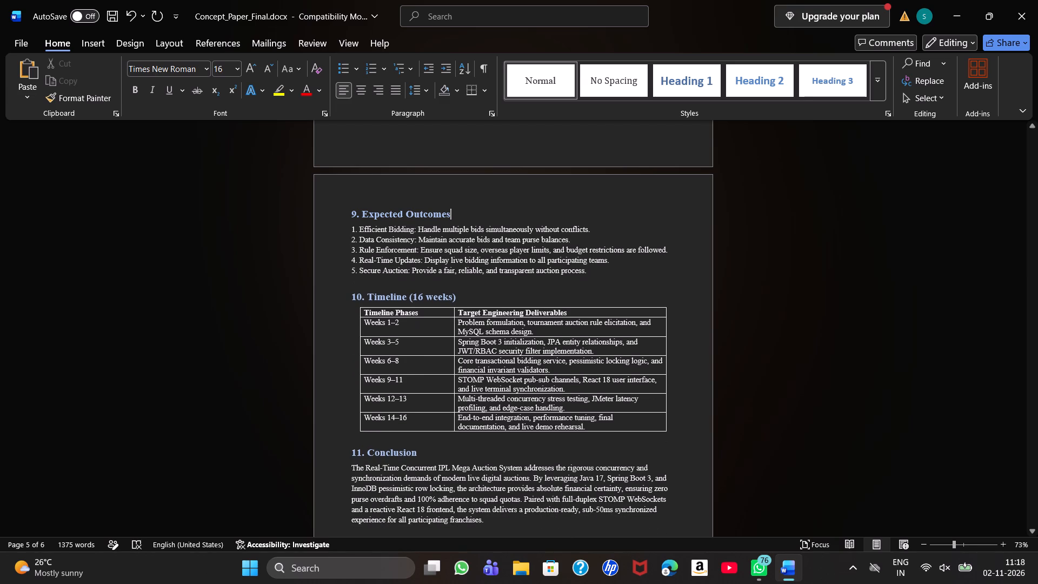
Set the font size of the five numbered outcomes under "9. Expected Outcomes" to 12 points.
left_click_drag(594, 274, 355, 255)
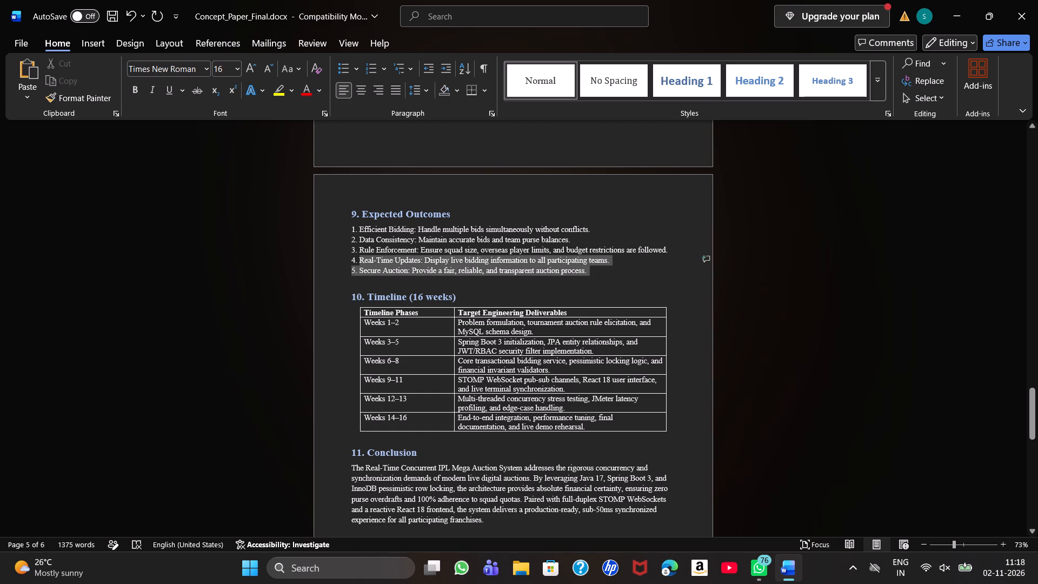
left_click_drag(355, 255, 352, 229)
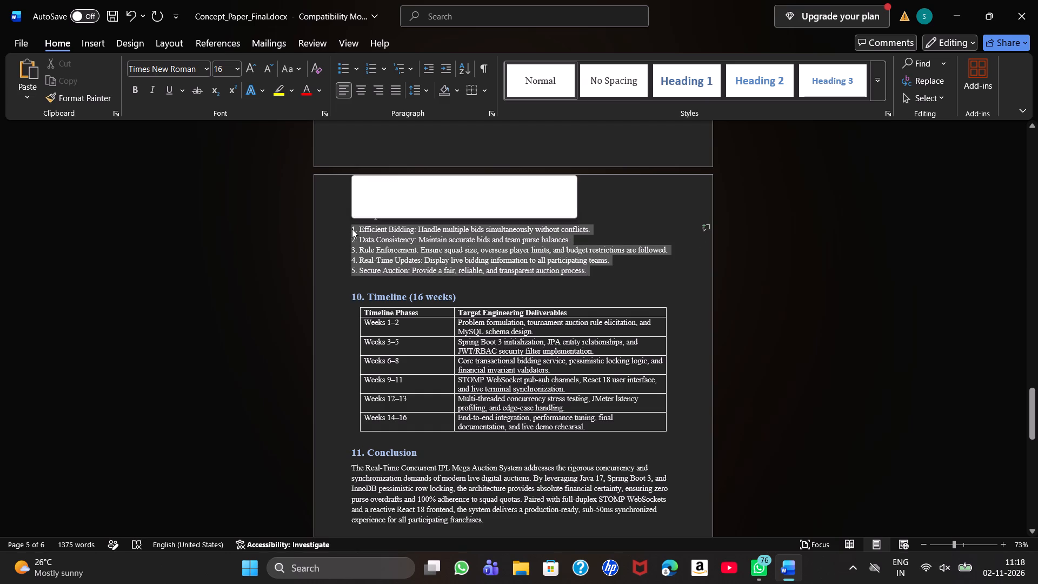
left_click(455, 190)
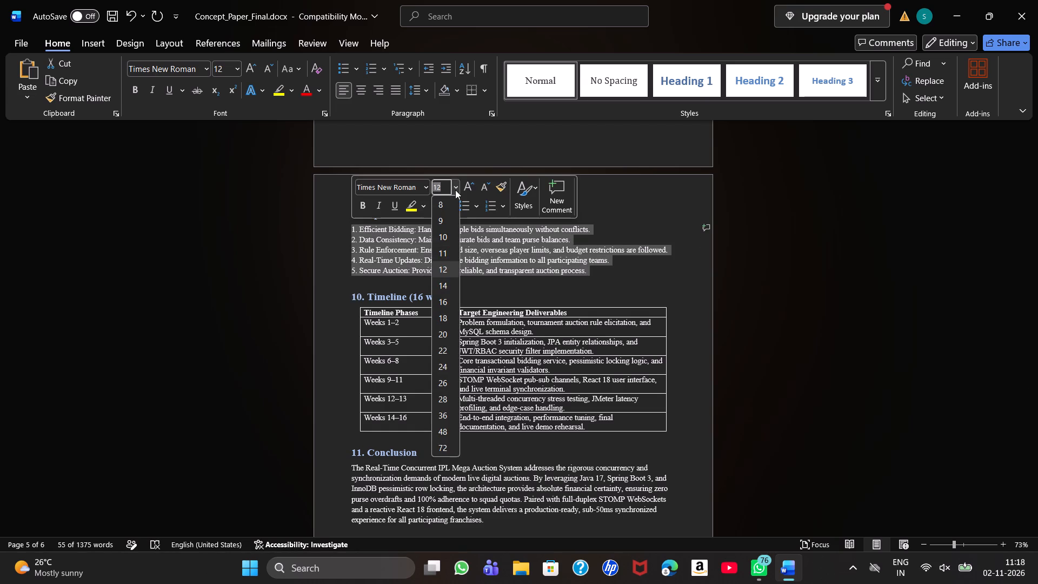
left_click(449, 268)
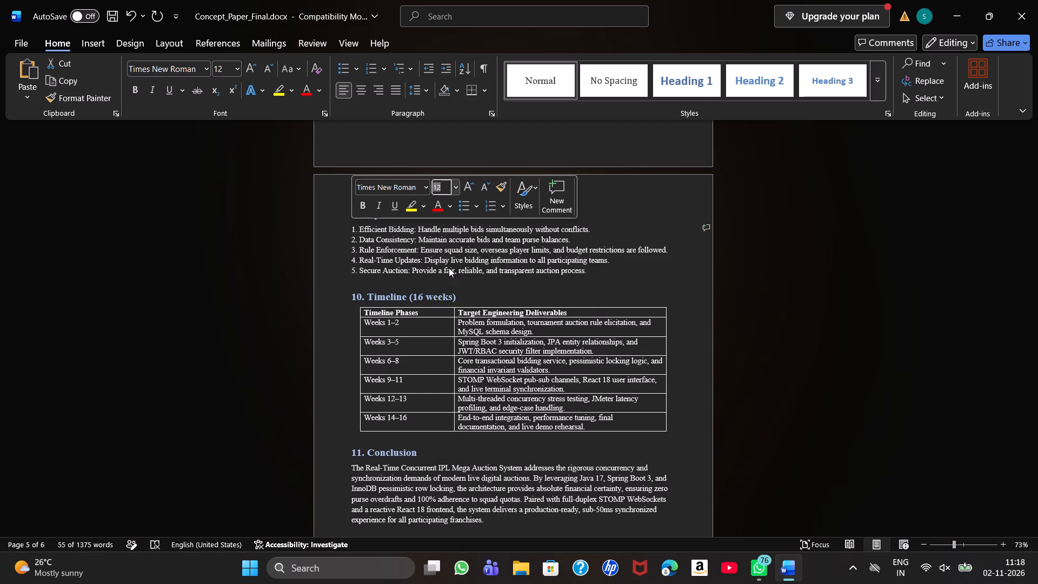
left_click(631, 280)
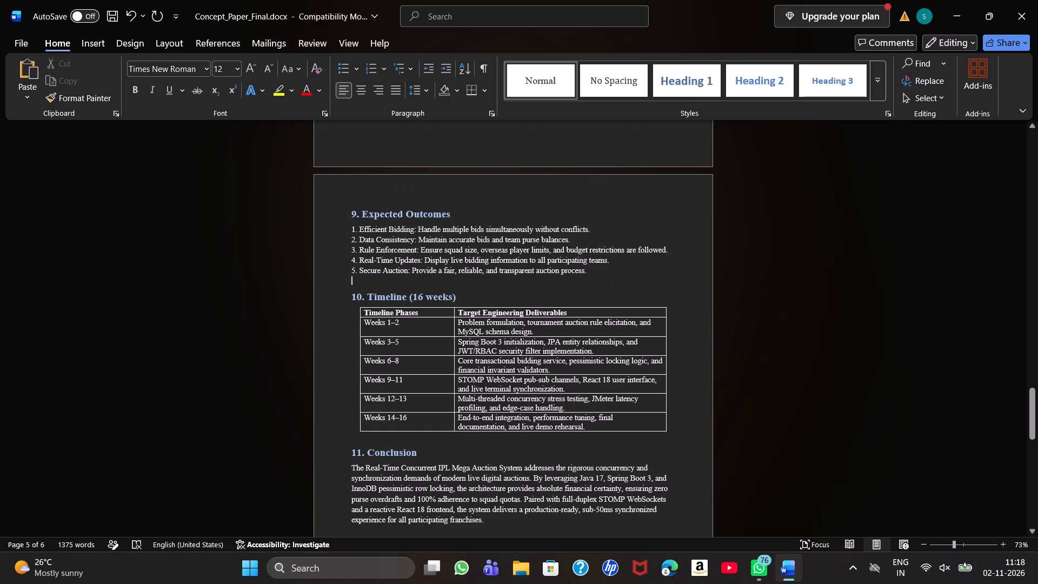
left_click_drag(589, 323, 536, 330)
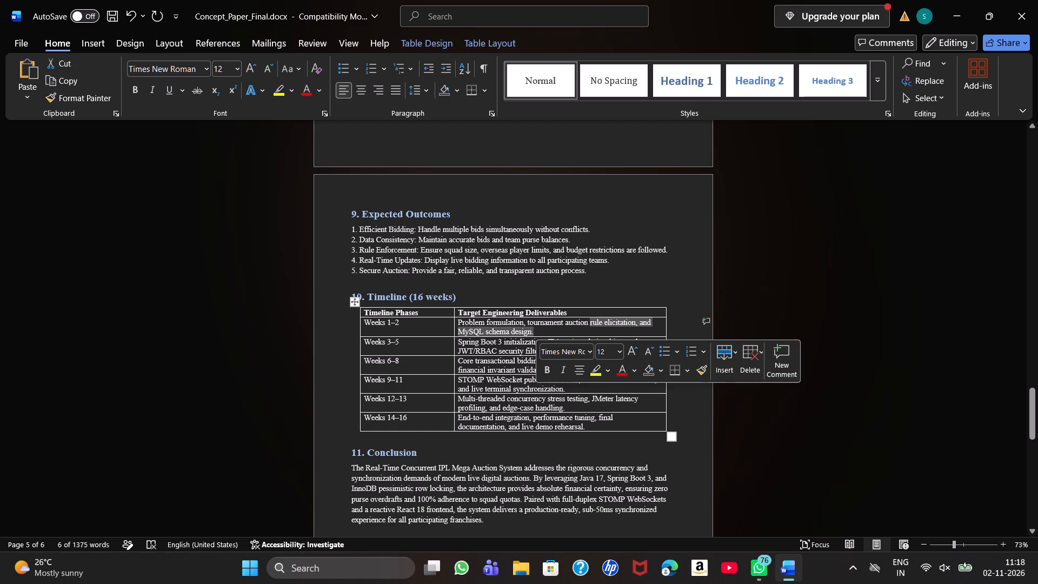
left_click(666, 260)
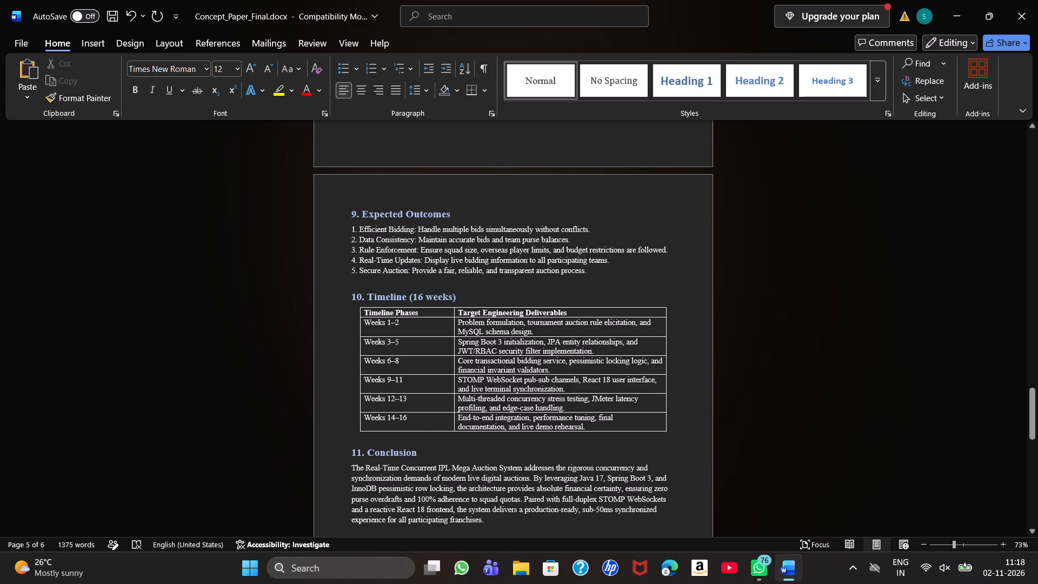
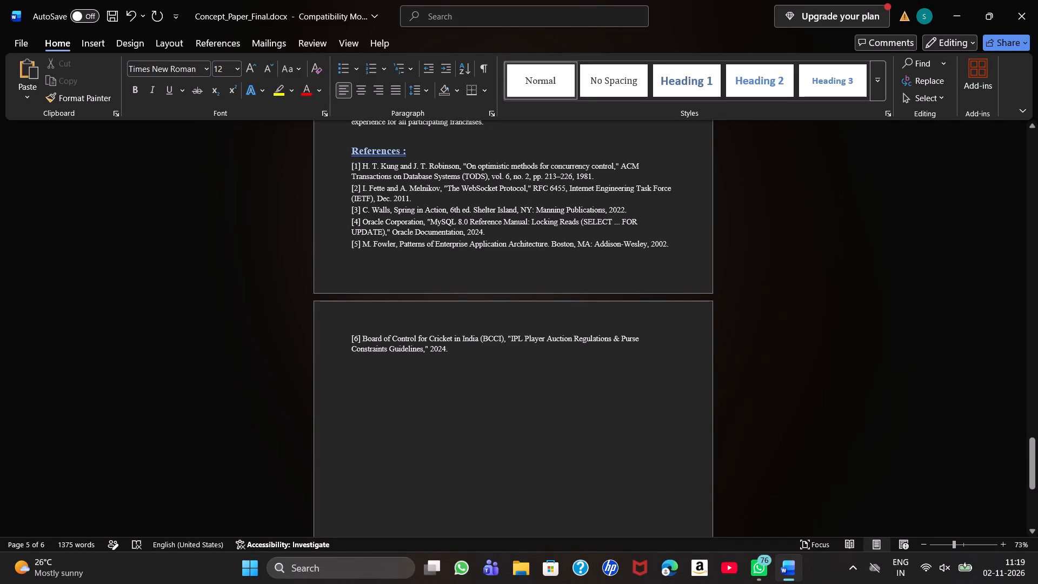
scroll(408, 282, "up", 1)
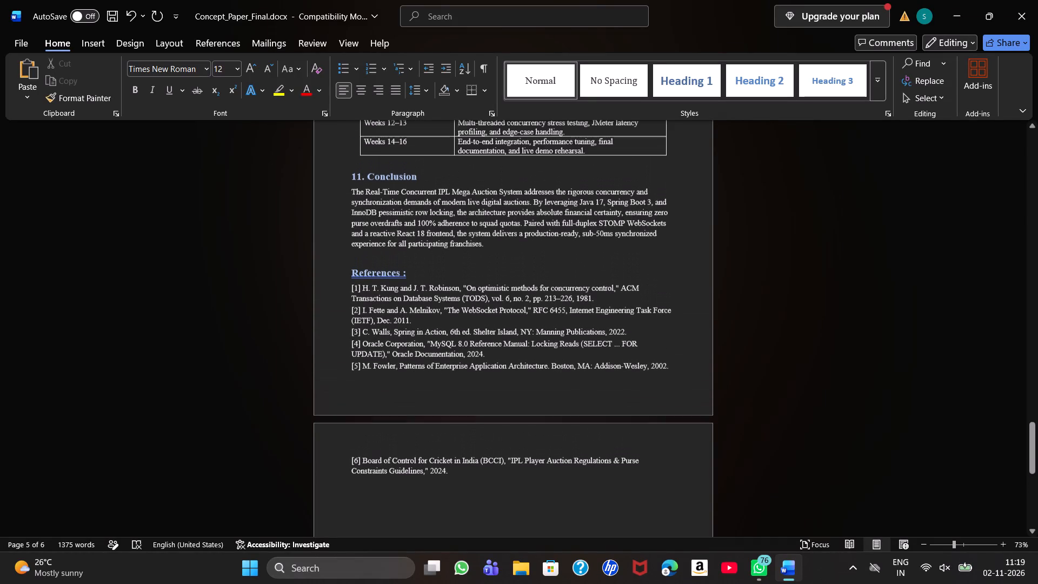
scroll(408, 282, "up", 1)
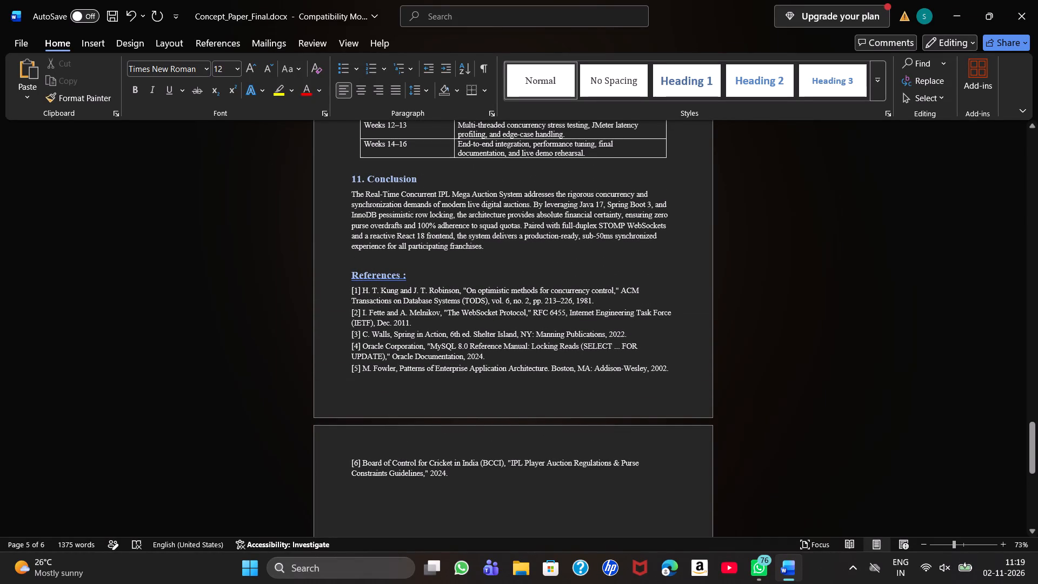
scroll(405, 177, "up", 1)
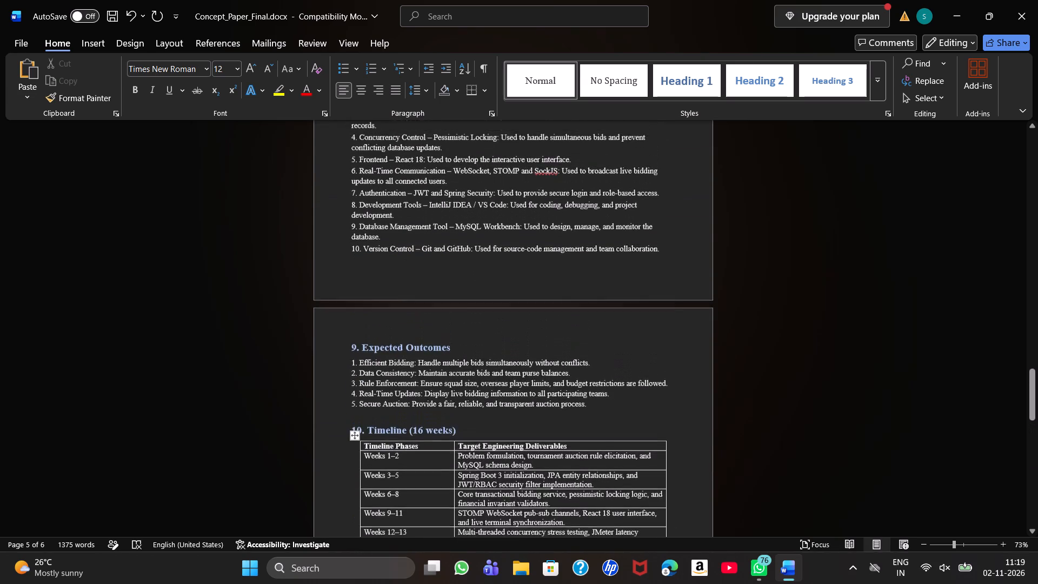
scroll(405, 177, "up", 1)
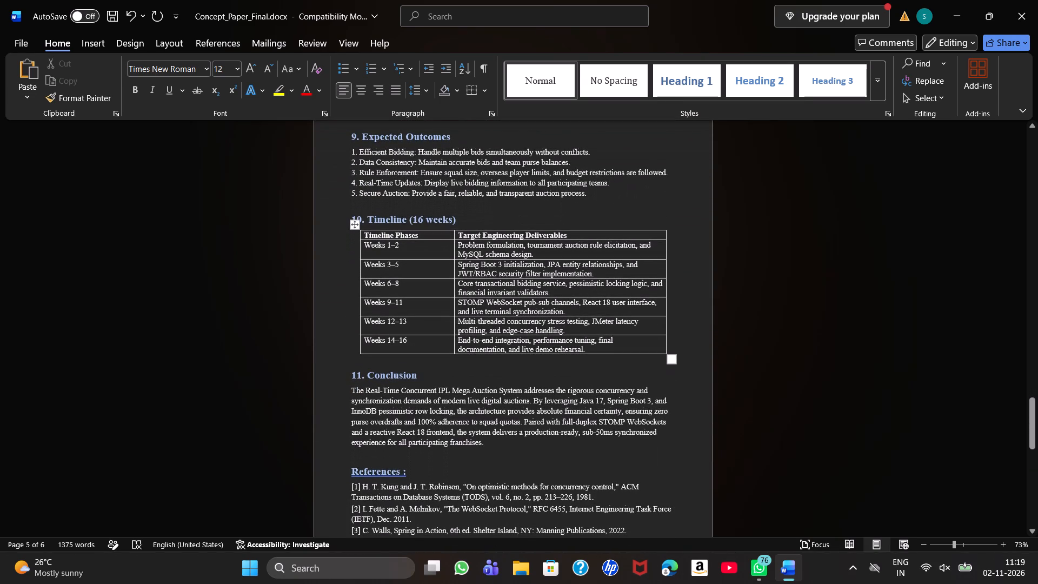
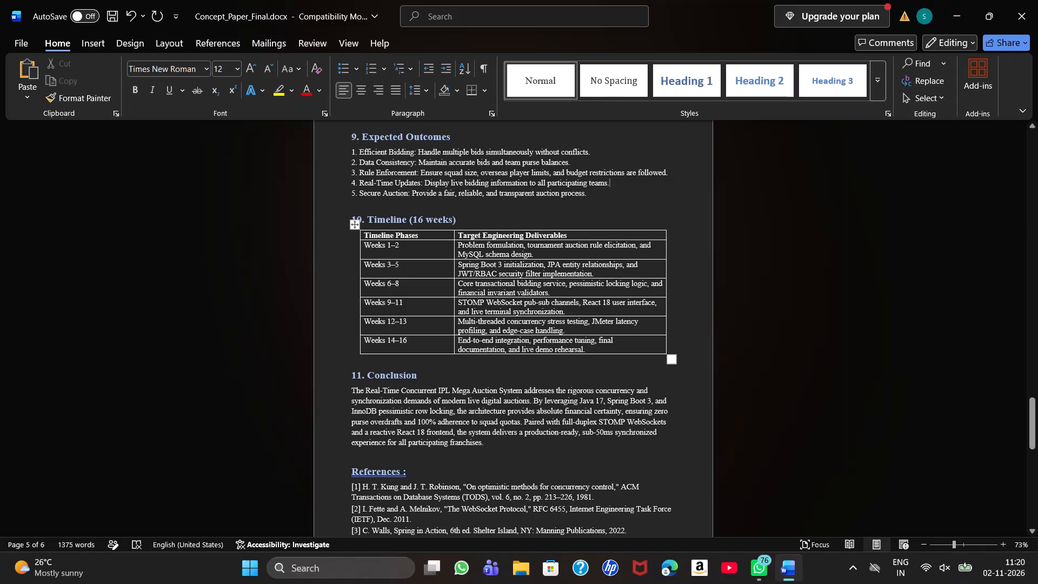
Replace the body of section 11, Conclusion, with the copied text and remove the blank line between its two paragraphs.
left_click_drag(351, 389, 529, 464)
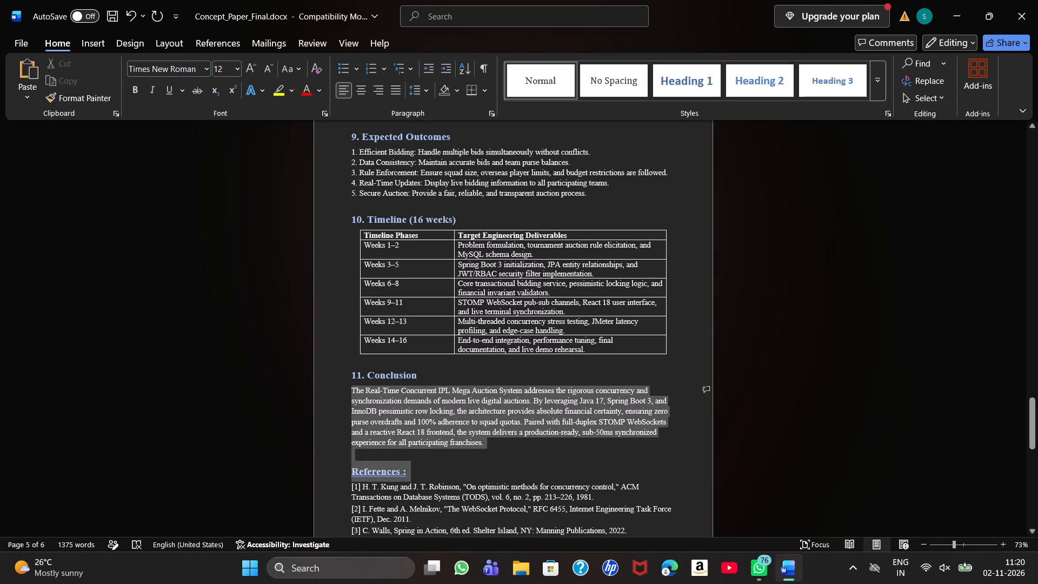
left_click_drag(529, 464, 501, 446)
key("ctrl+v")
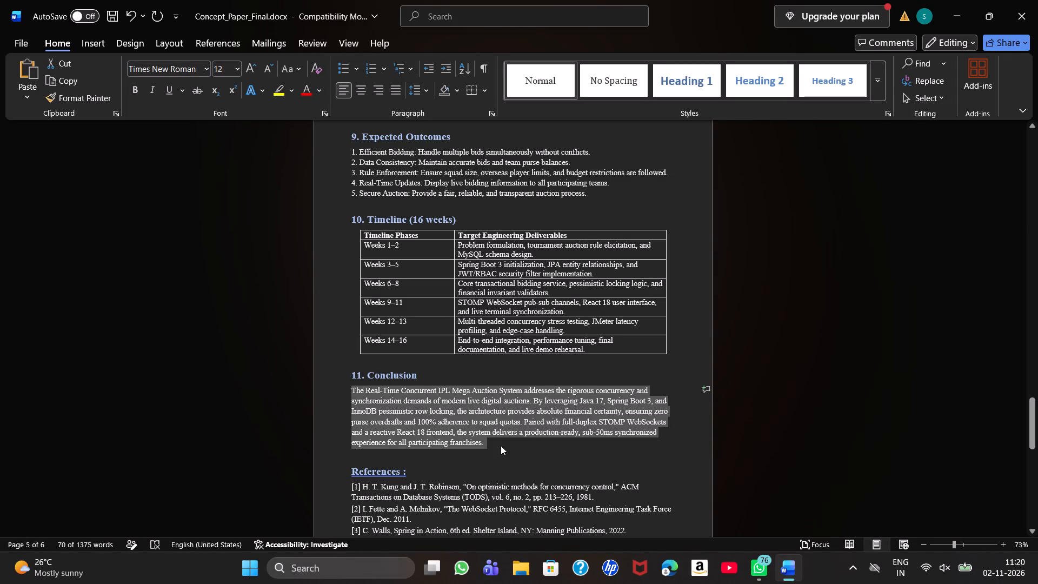
left_click(386, 431)
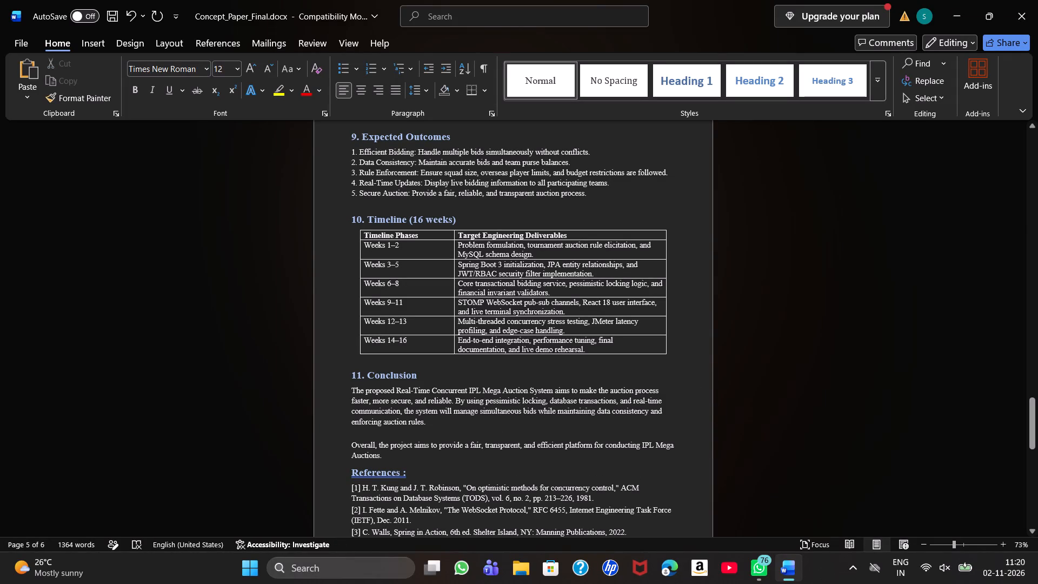
key("BackSpace")
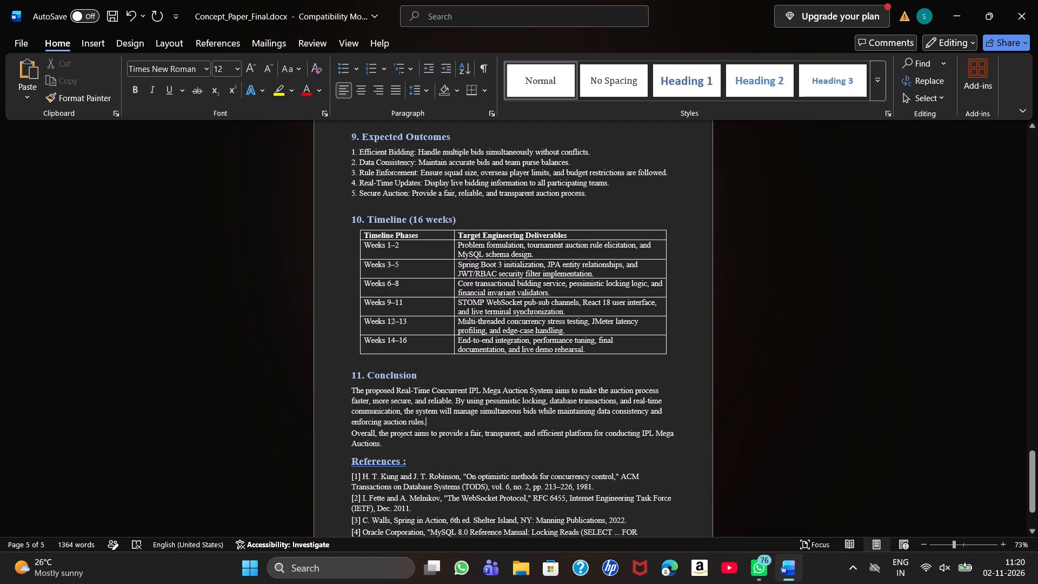
Move the "(BBDU, Lucknow)" line on the cover page from below the logo to directly beneath the university name.
scroll(455, 450, "up", 2)
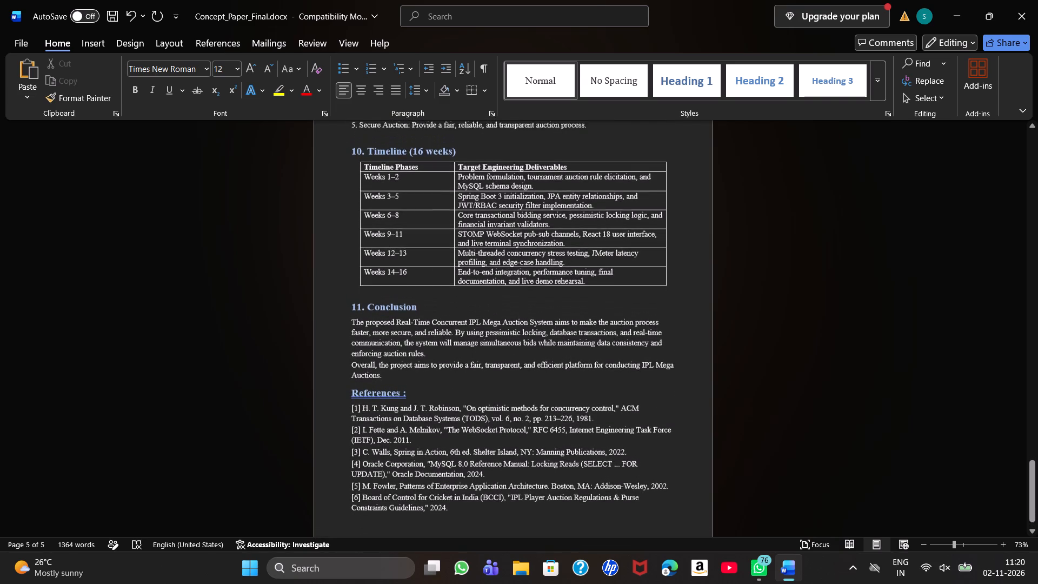
scroll(455, 450, "up", 2)
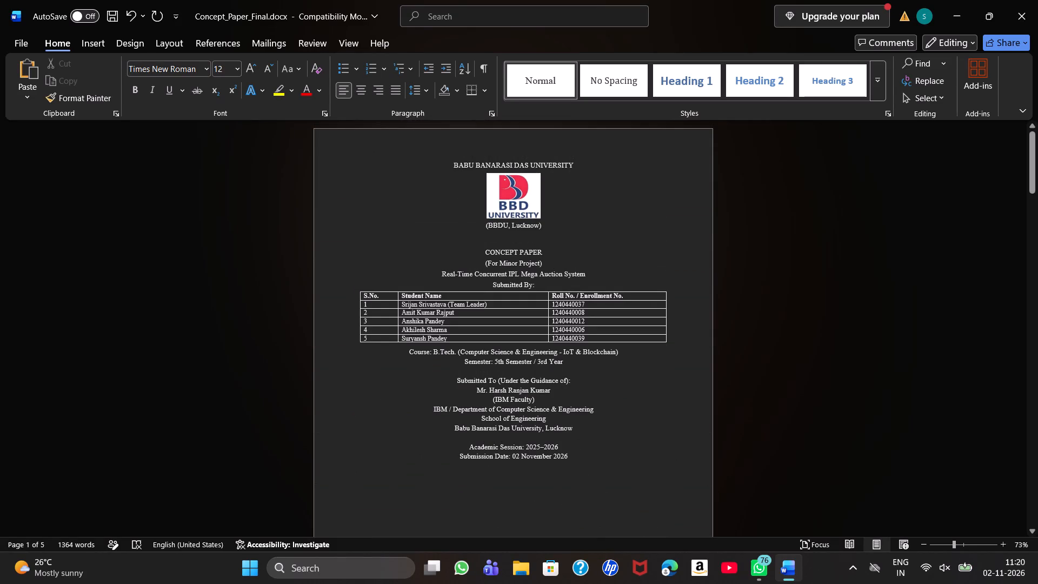
left_click_drag(543, 224, 481, 225)
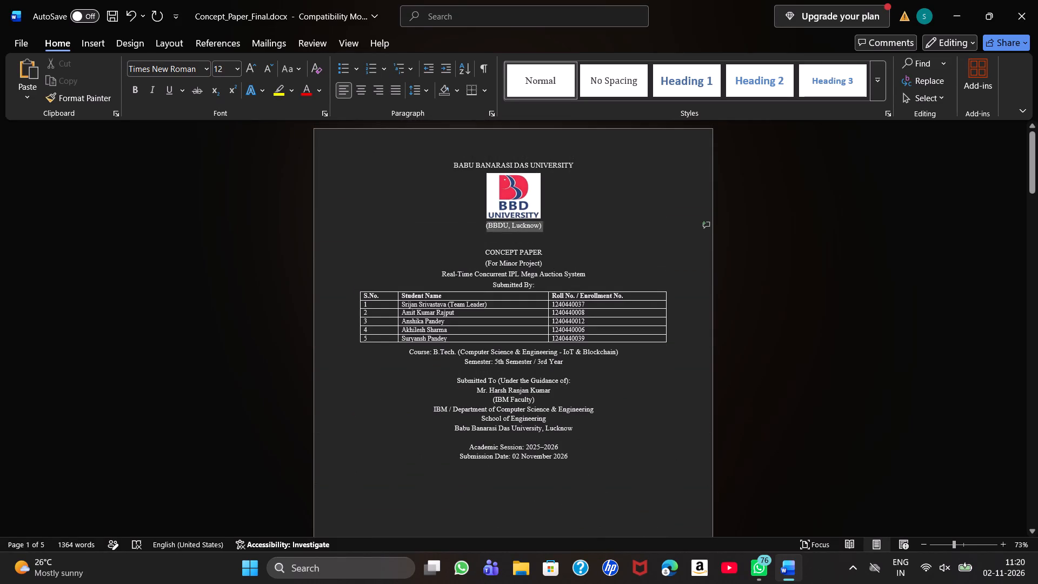
left_click_drag(481, 225, 480, 224)
key("ctrl+x")
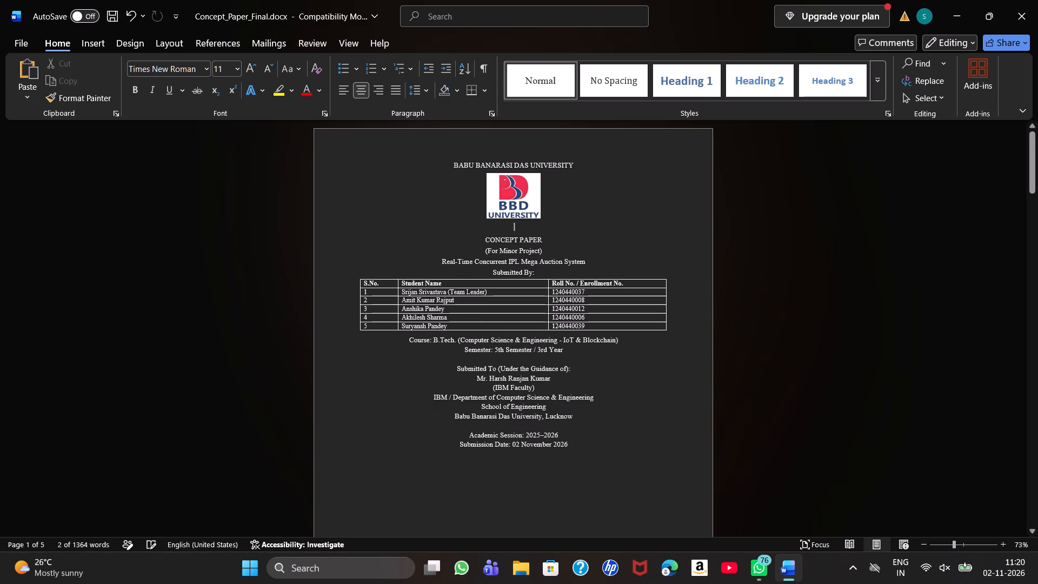
left_click(583, 163)
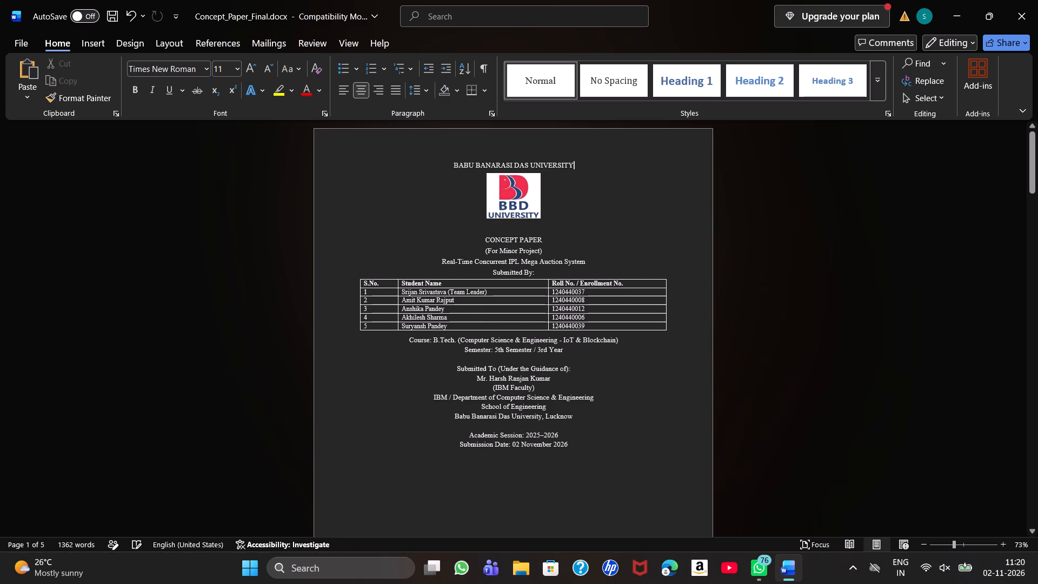
key("Return")
key("ctrl+v")
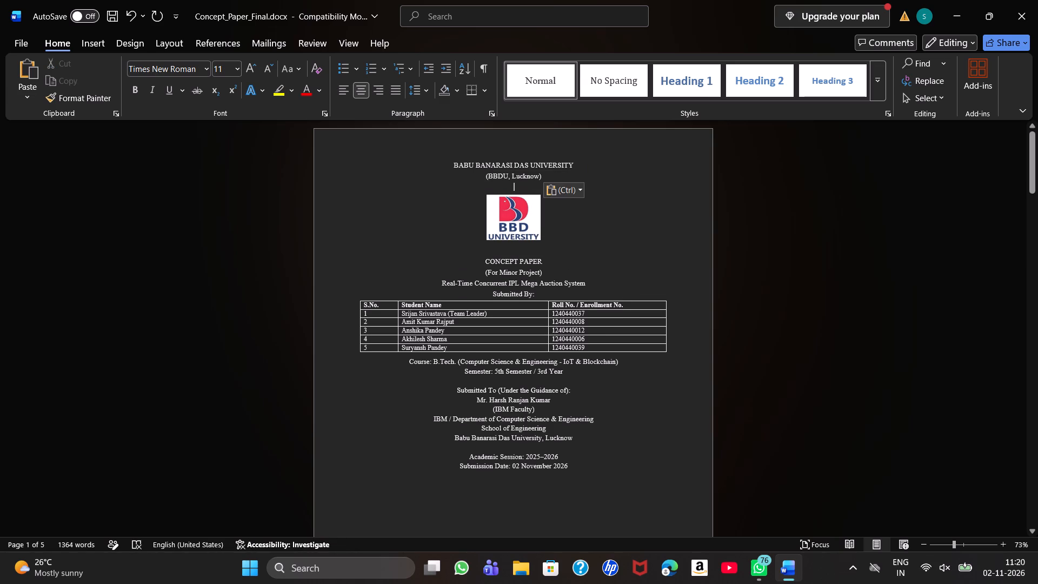
Format the "BABU BANARASI DAS UNIVERSITY" and "(BBDU, Lucknow)" lines as 16-point bold.
left_click_drag(549, 171, 403, 154)
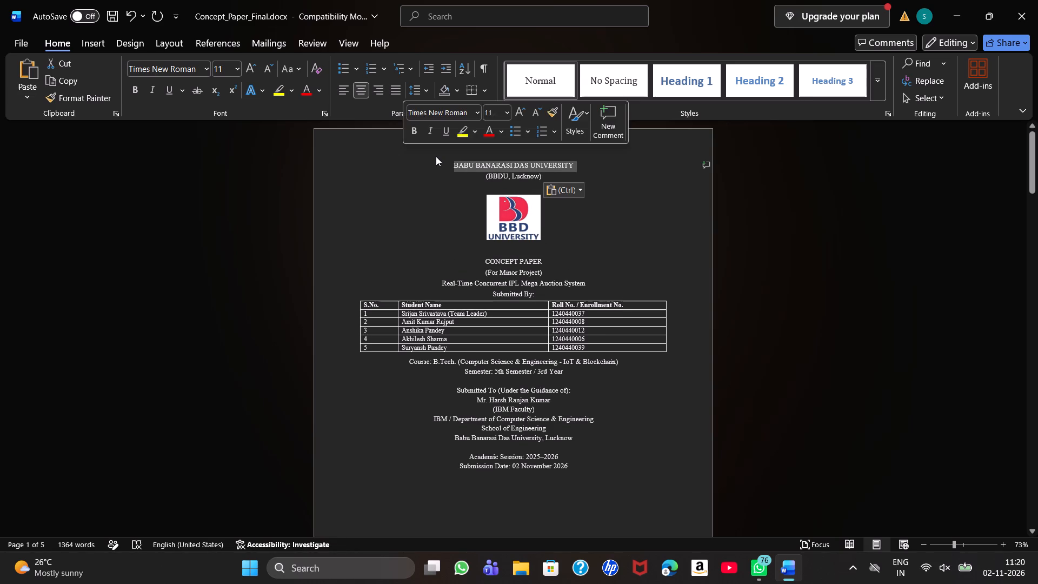
left_click_drag(436, 156, 448, 162)
left_click_drag(448, 162, 545, 181)
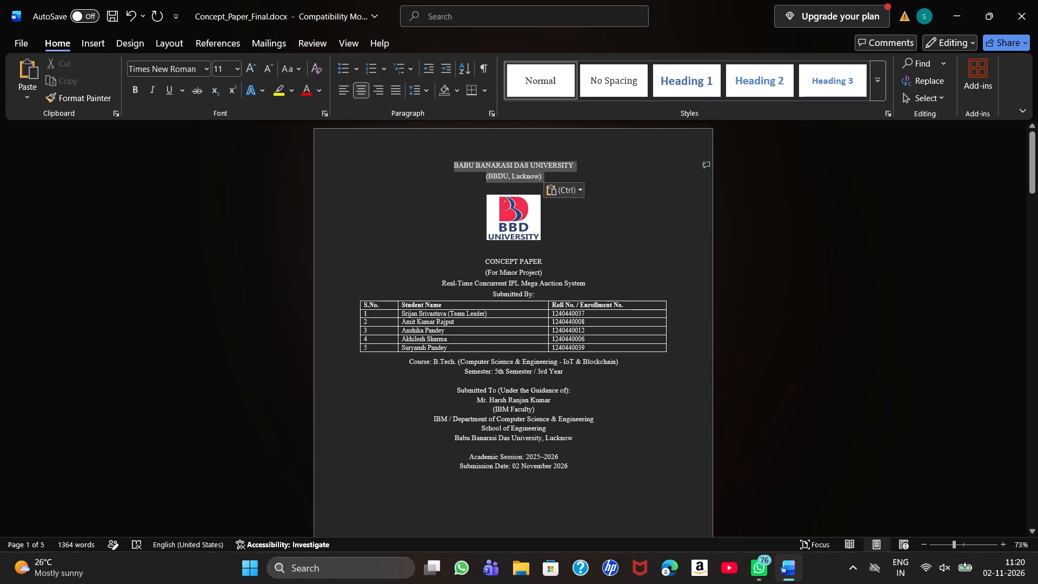
left_click_drag(545, 181, 549, 181)
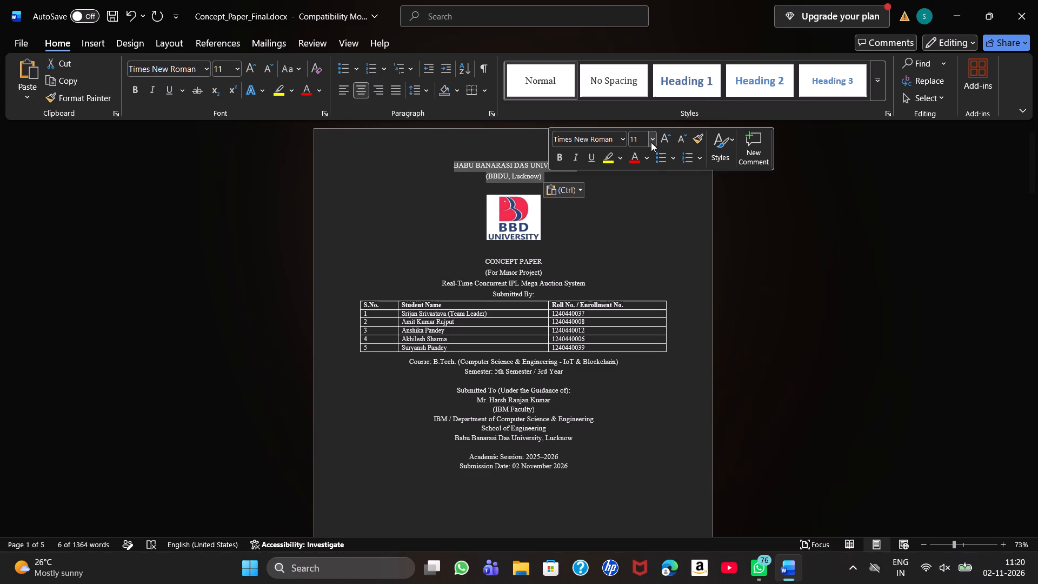
left_click(651, 142)
left_click(642, 251)
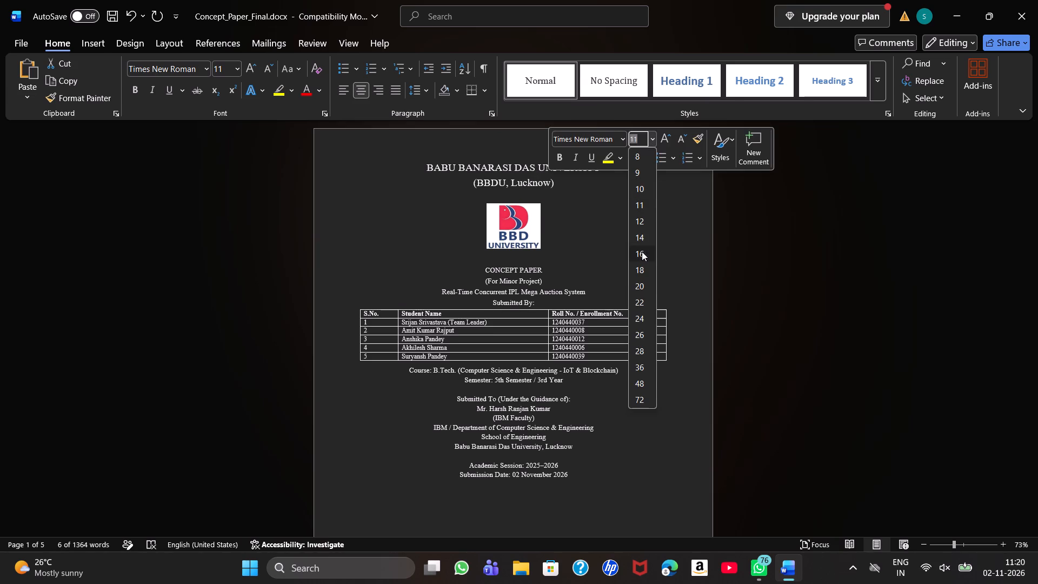
left_click(554, 157)
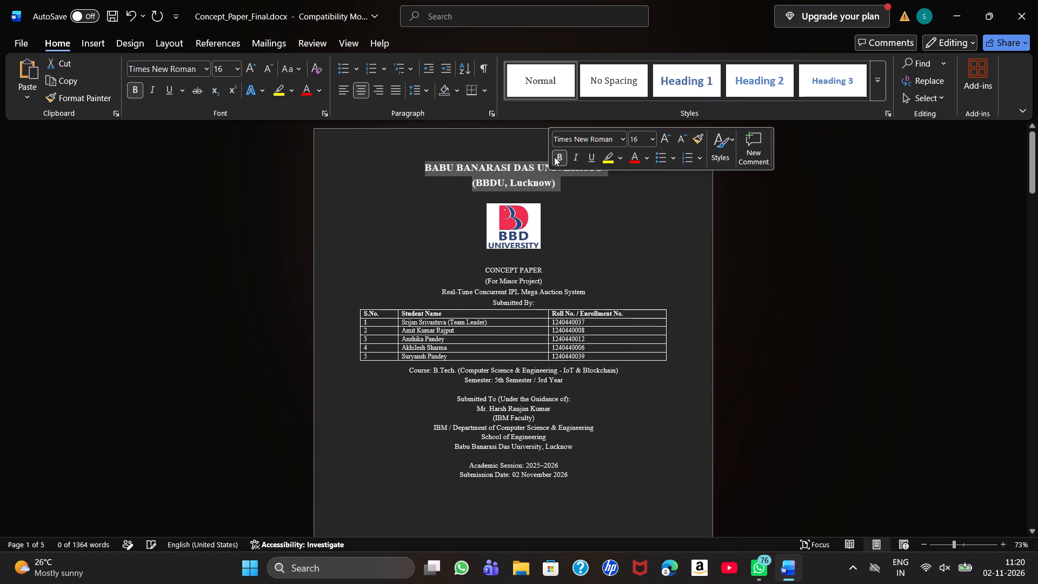
left_click(591, 207)
Enlarge the BBD University logo on the cover page proportionally to about twice its width.
left_click(528, 229)
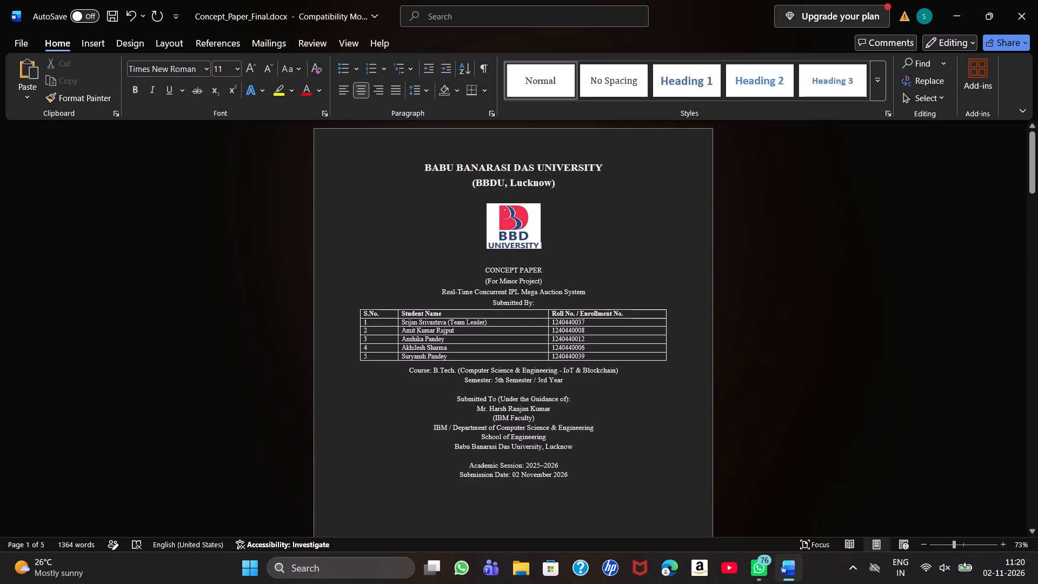
left_click_drag(540, 251, 560, 267)
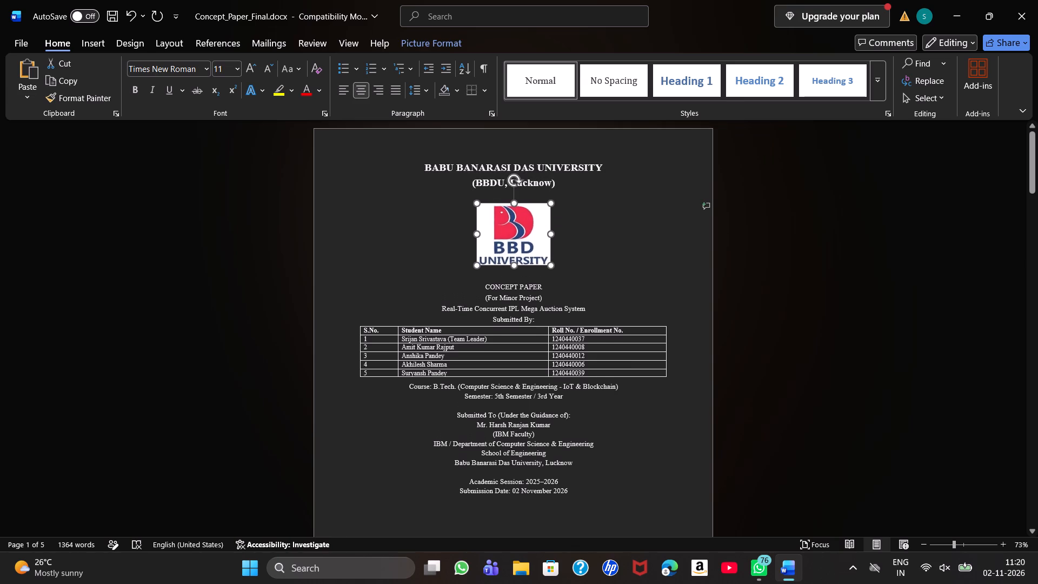
left_click_drag(560, 267, 577, 285)
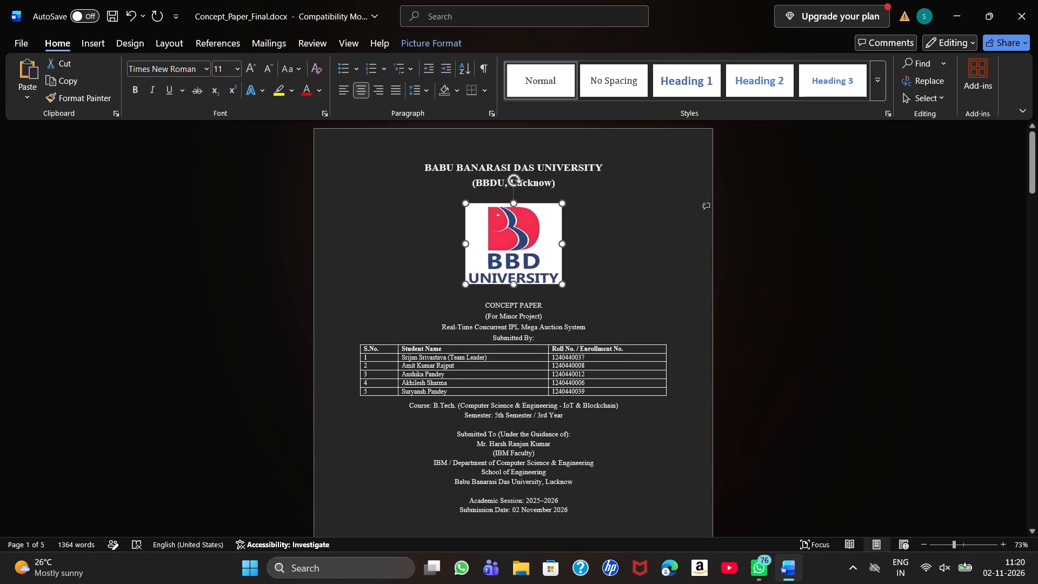
left_click_drag(577, 285, 609, 300)
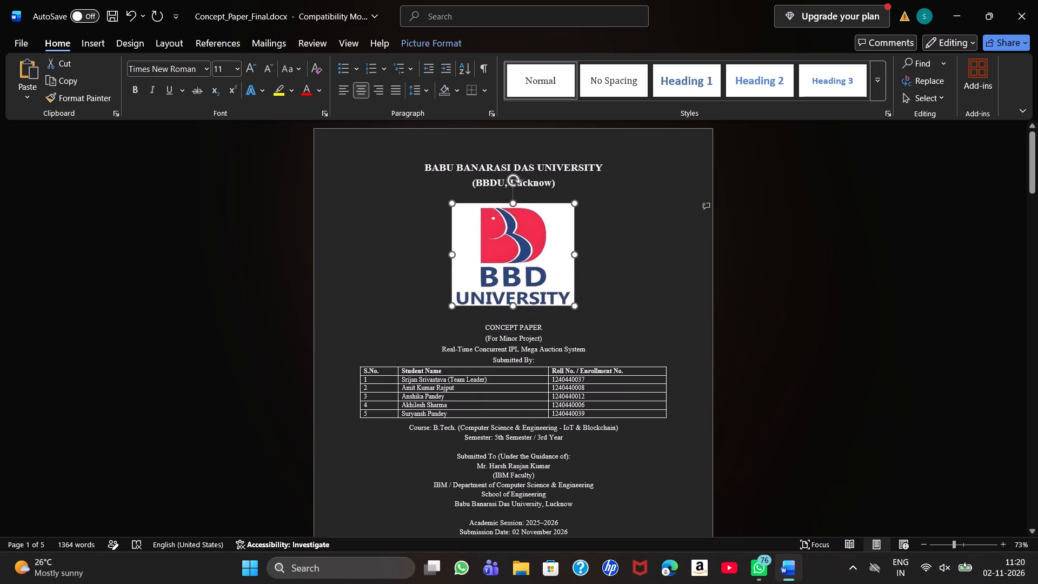
left_click_drag(609, 300, 597, 300)
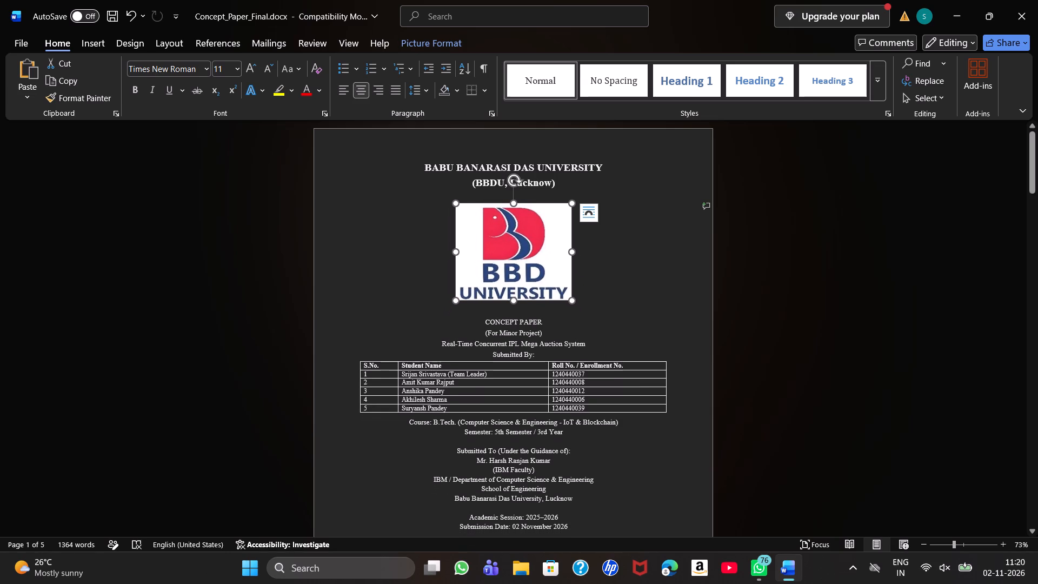
left_click_drag(570, 302, 558, 292)
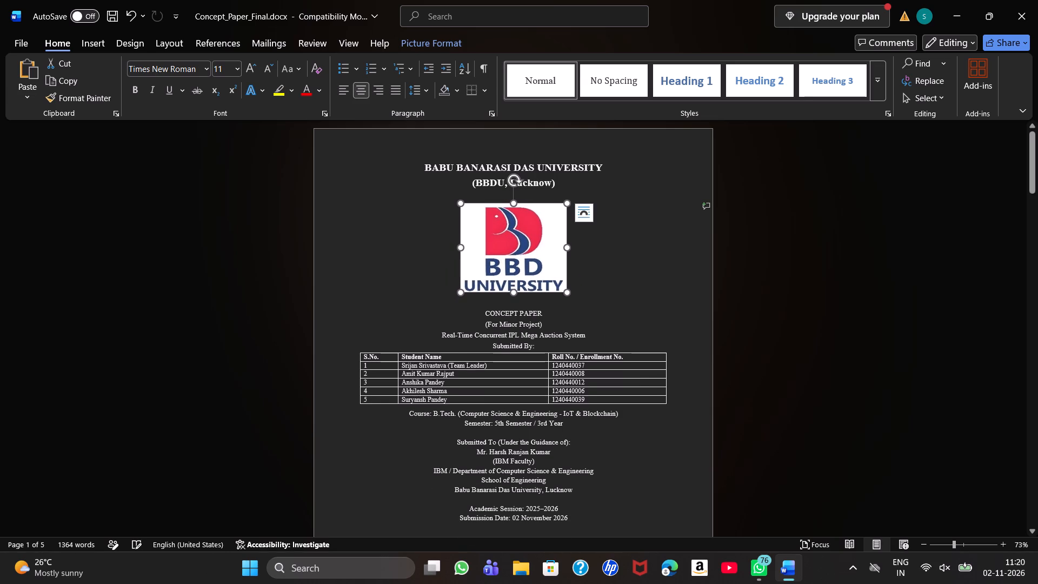
left_click(621, 304)
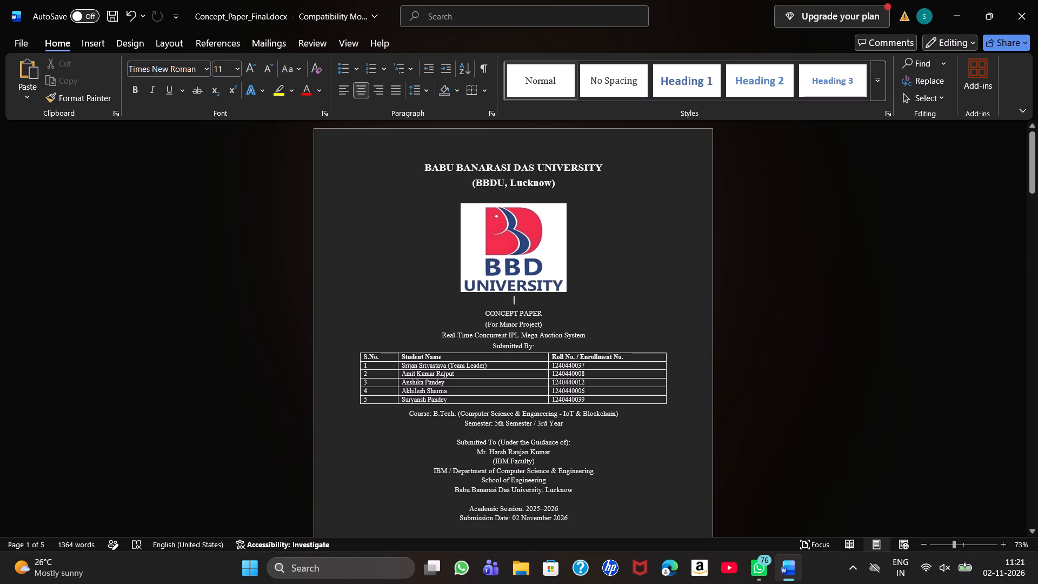
Format "CONCEPT PAPER" and "(For Minor Project)" as 14-point bold and add a blank line beneath them.
left_click_drag(481, 311, 576, 325)
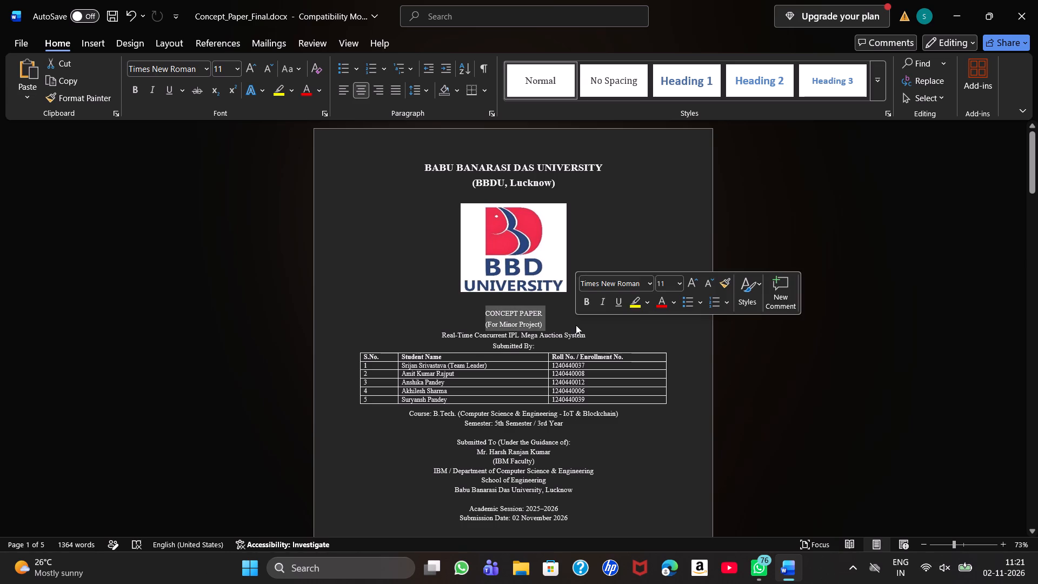
left_click(678, 282)
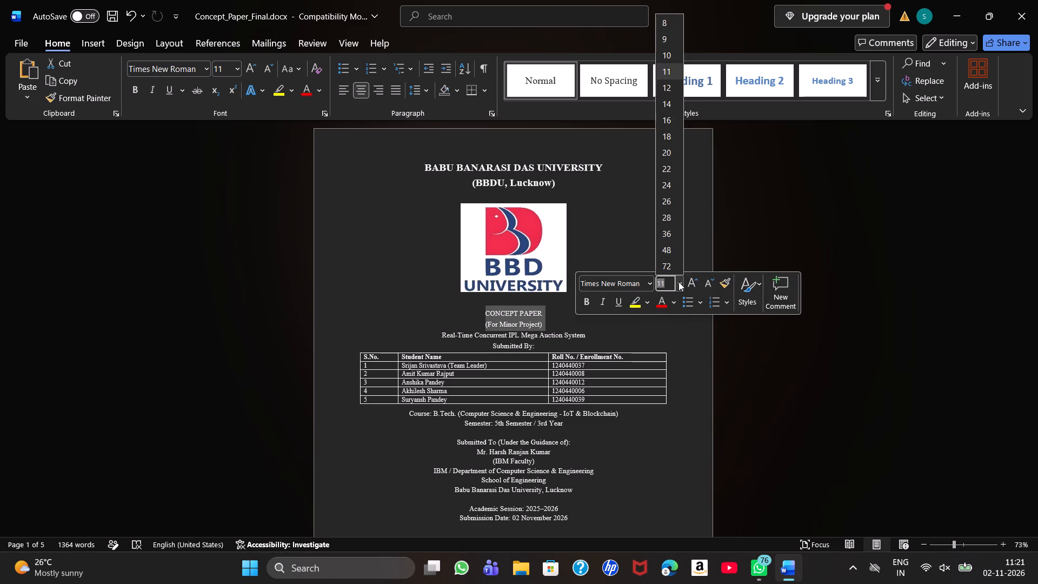
left_click(668, 96)
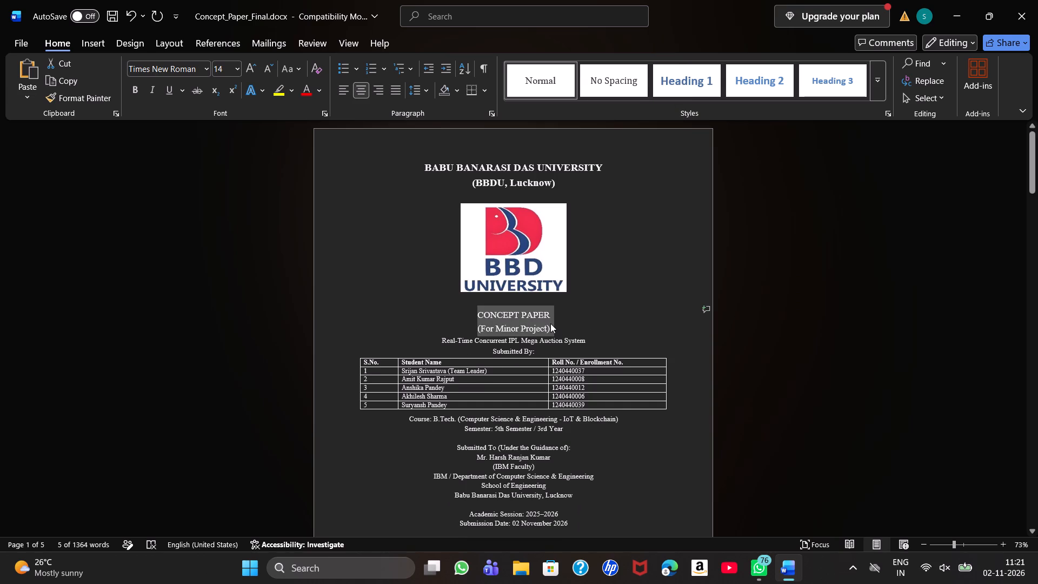
left_click(550, 323)
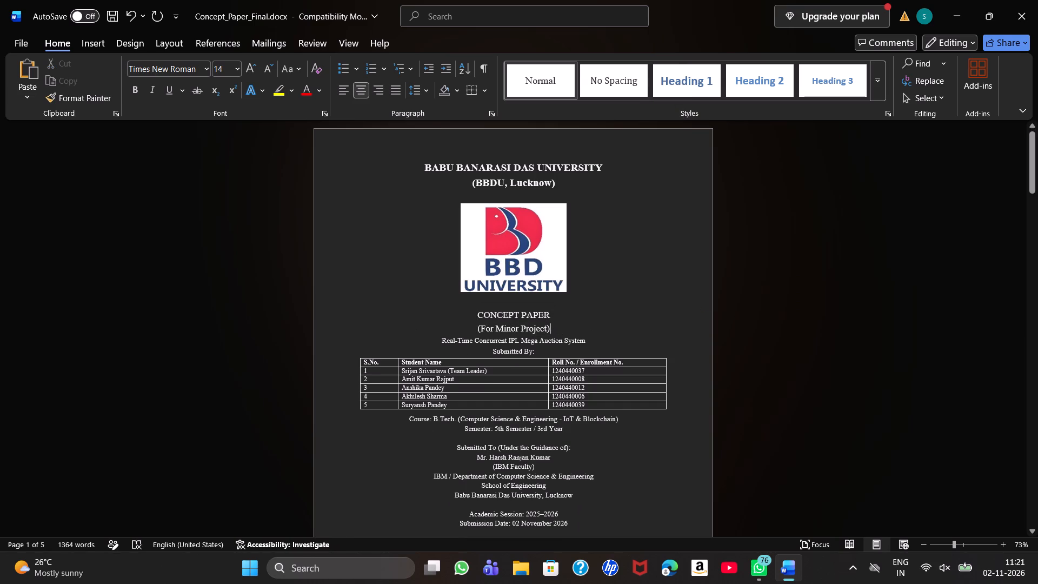
left_click_drag(548, 327, 437, 302)
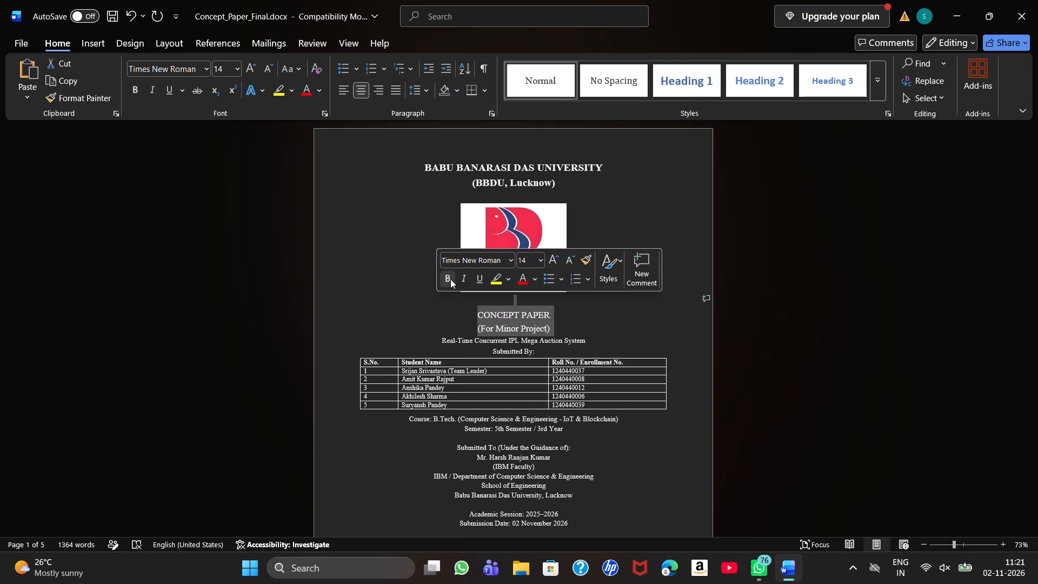
left_click(450, 279)
left_click(624, 325)
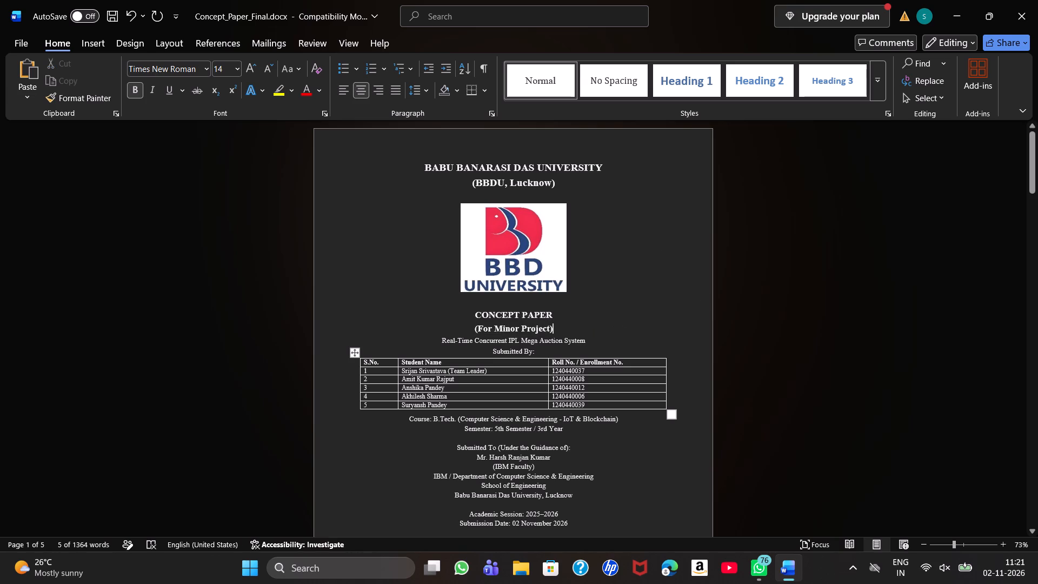
key("Return")
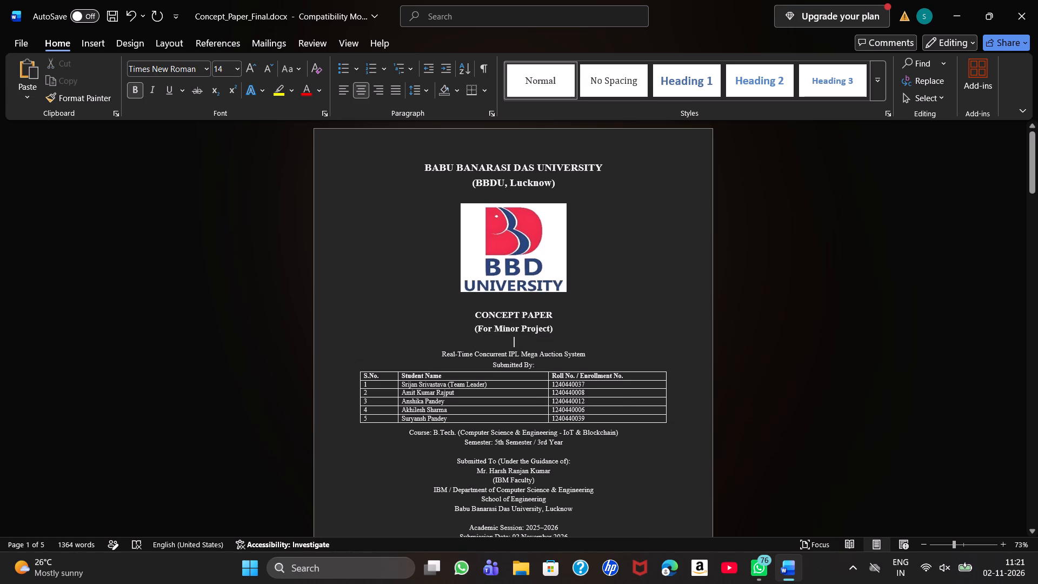
Format the project title "Real-Time Concurrent IPL Mega Auction System" as 16-point bold and add a blank line after it.
left_click_drag(440, 351, 585, 351)
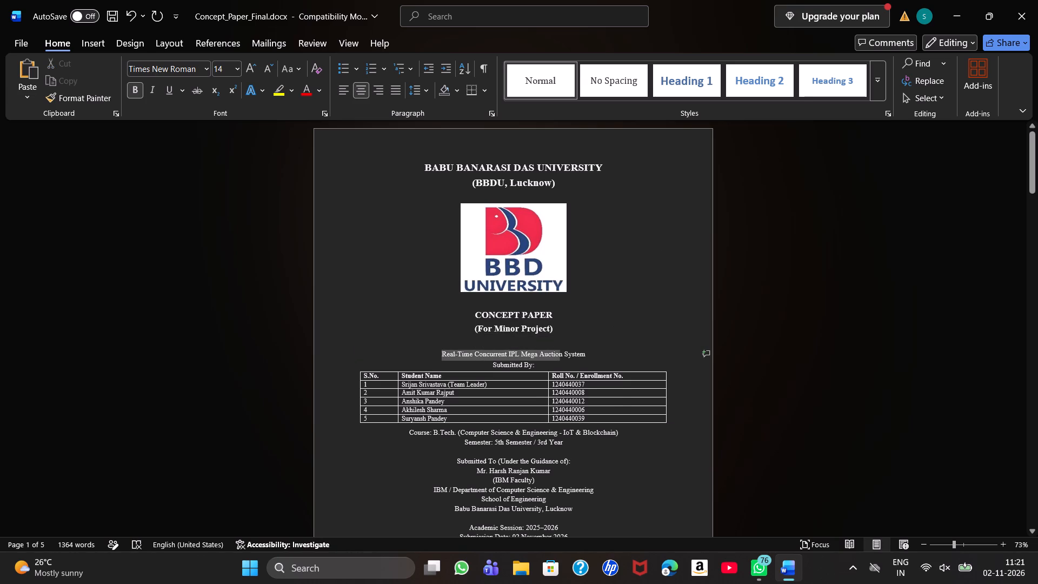
left_click_drag(585, 351, 598, 351)
left_click(700, 307)
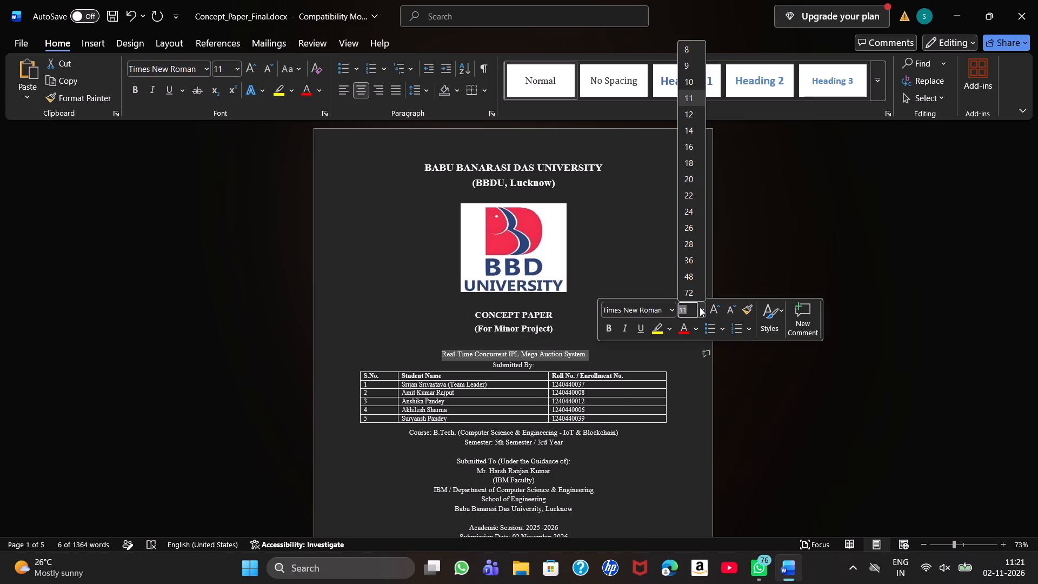
left_click(690, 144)
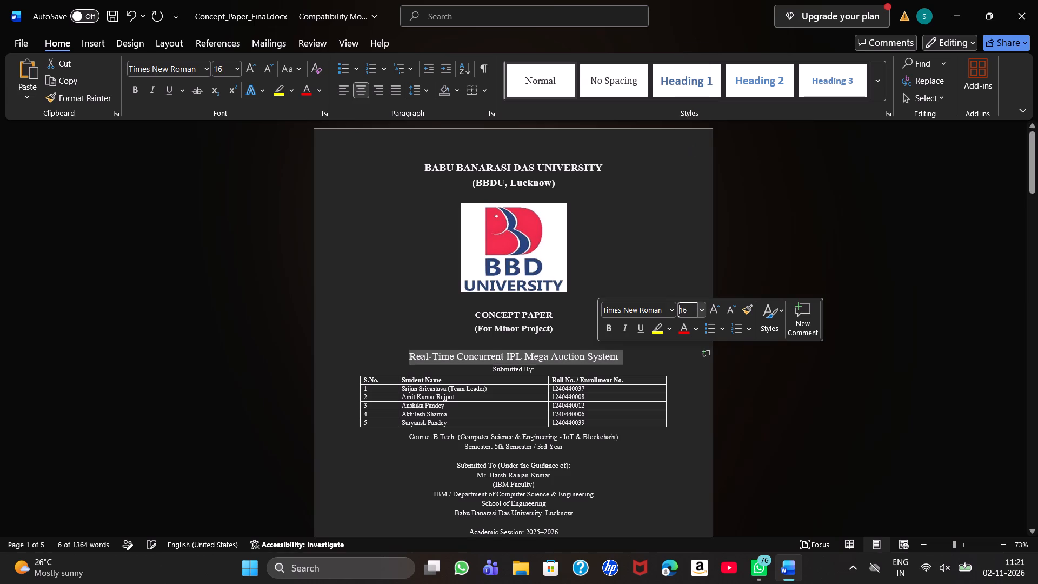
left_click(608, 335)
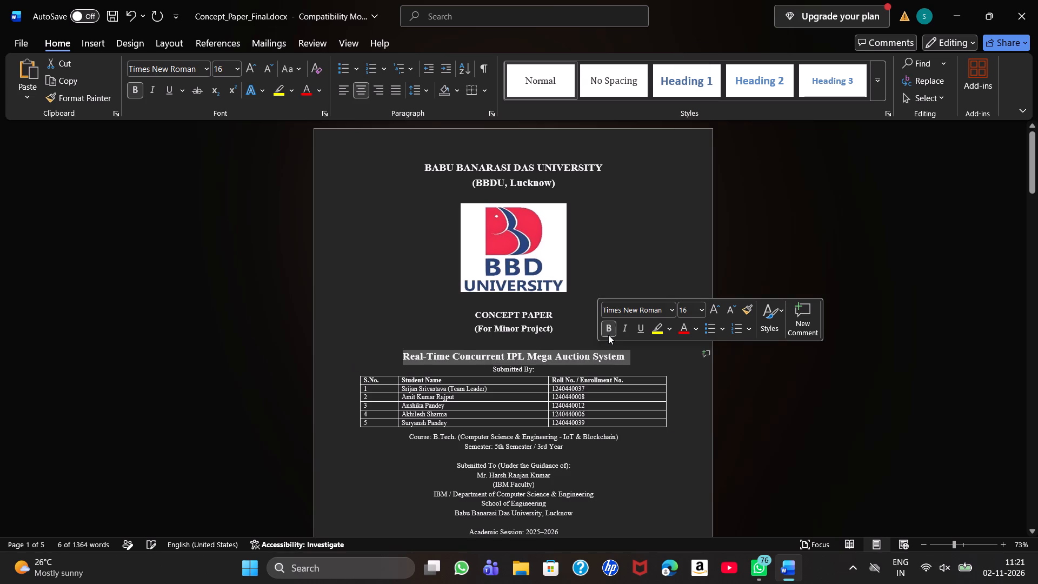
left_click(644, 356)
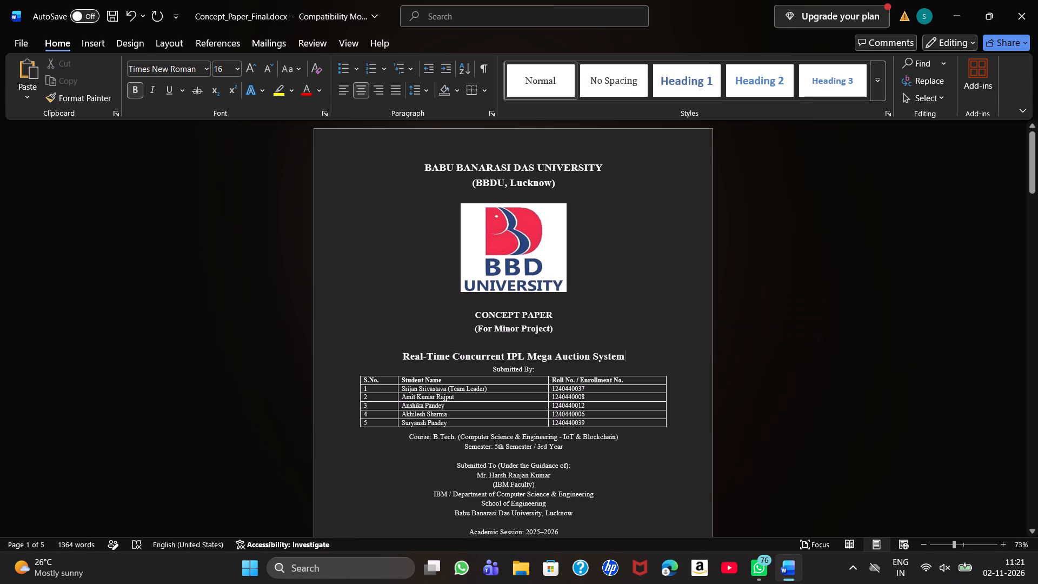
key("Return")
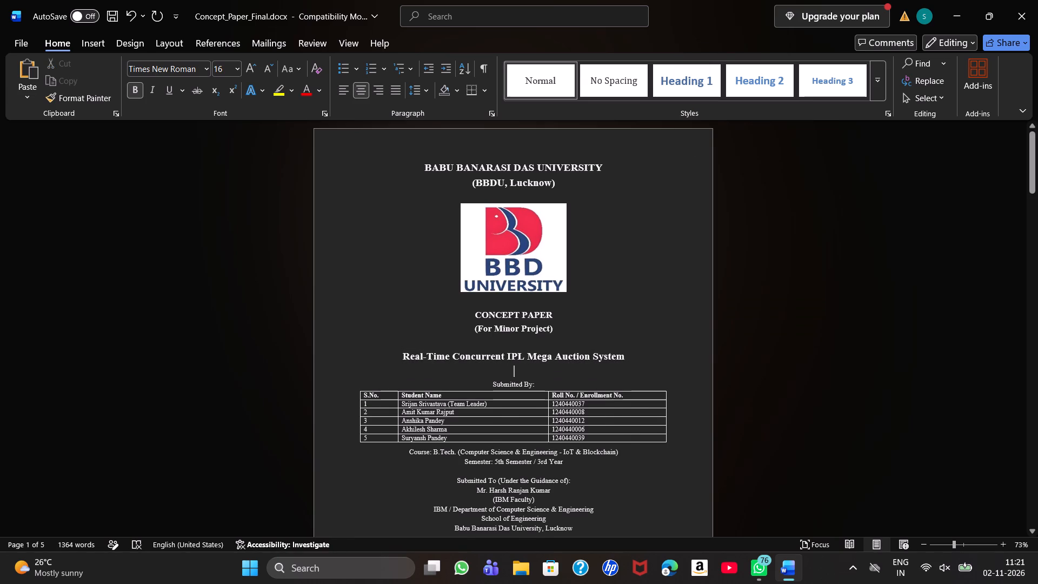
Set the "Submitted By:" line and the whole student table on the cover page to 14-point text.
left_click_drag(541, 381, 463, 380)
left_click(472, 373)
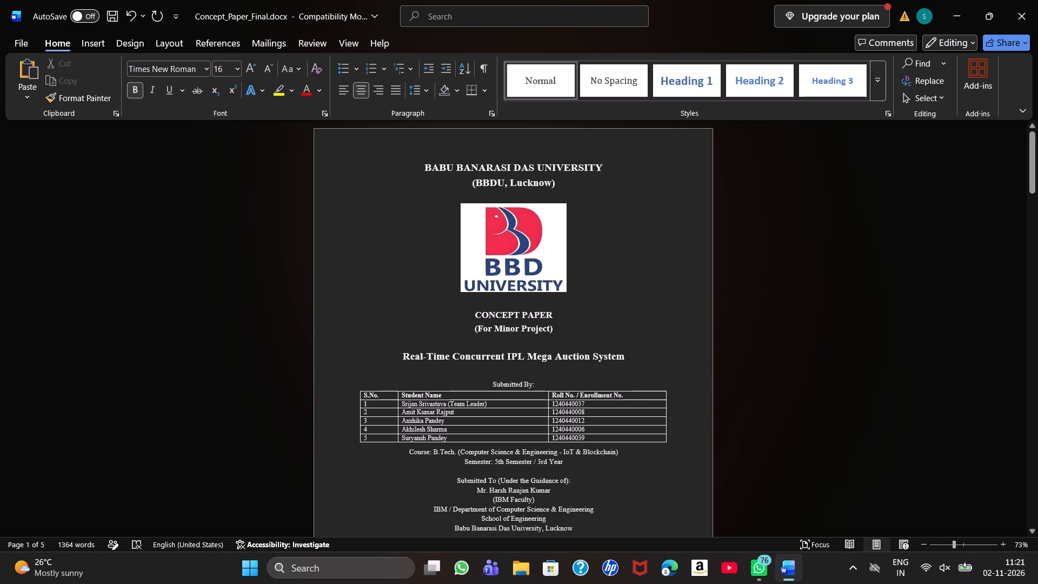
left_click(489, 375)
left_click_drag(489, 375, 605, 448)
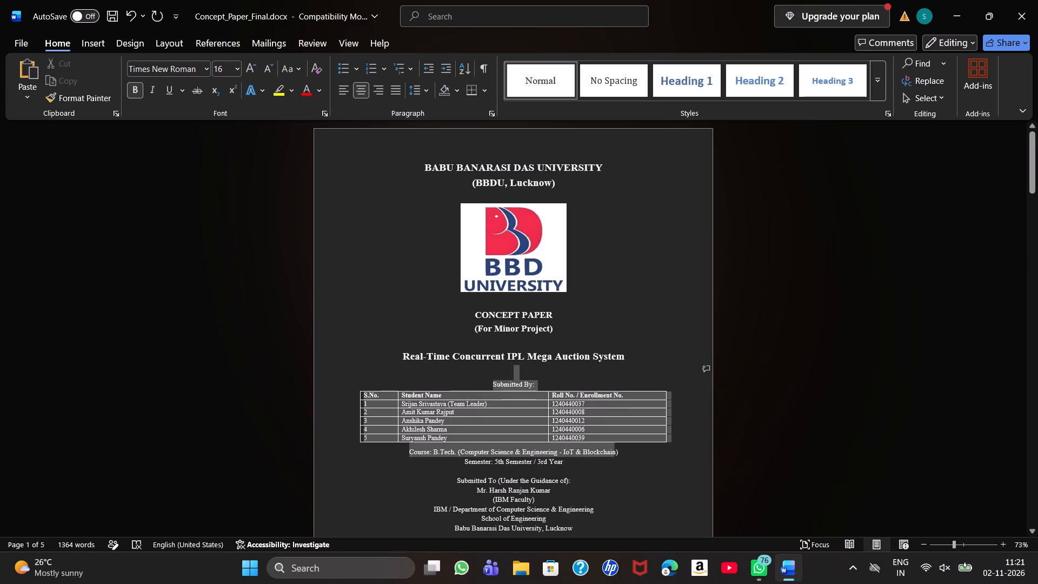
left_click_drag(605, 448, 672, 435)
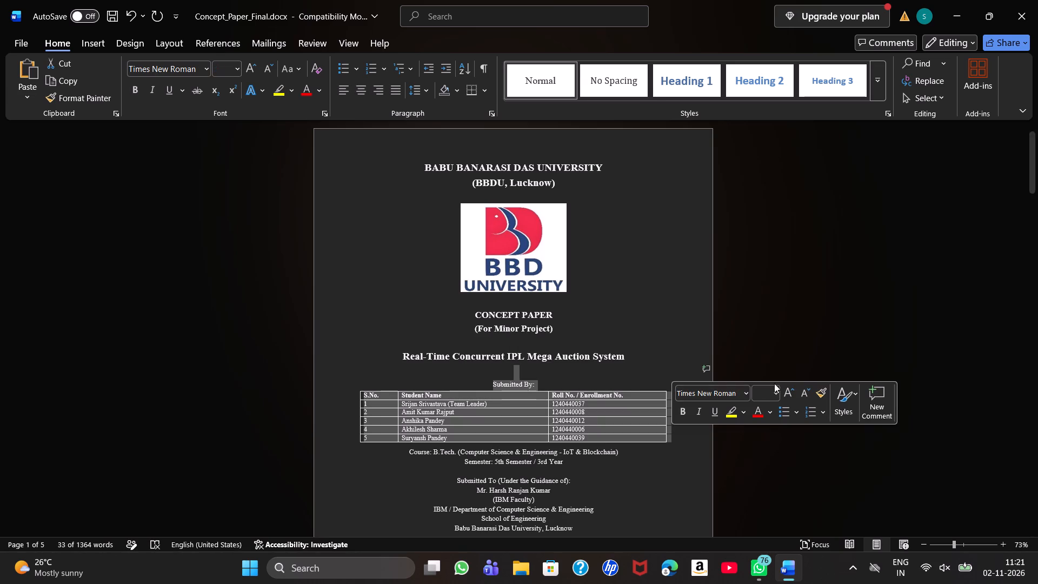
left_click(775, 393)
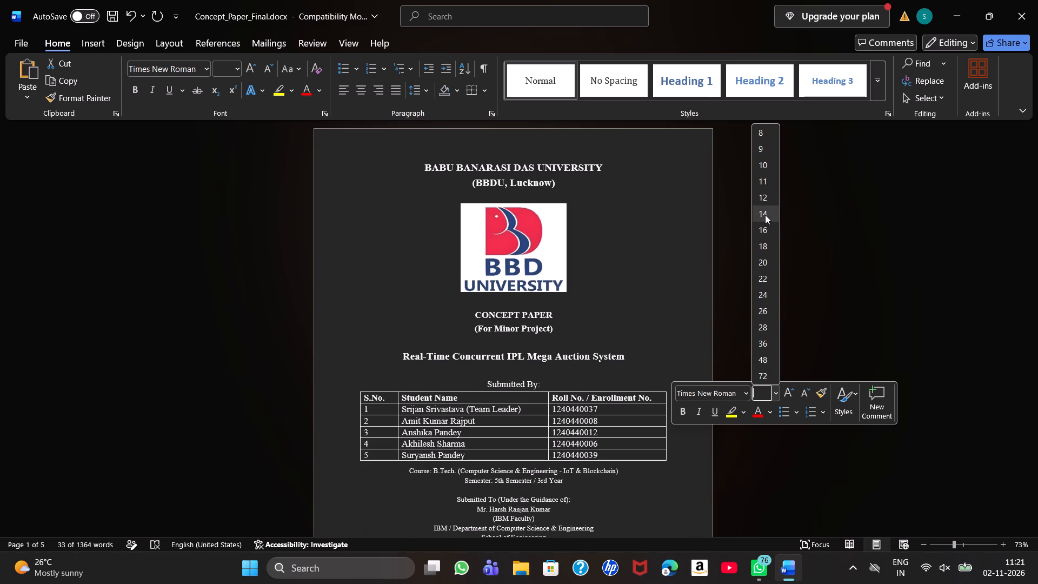
left_click(765, 215)
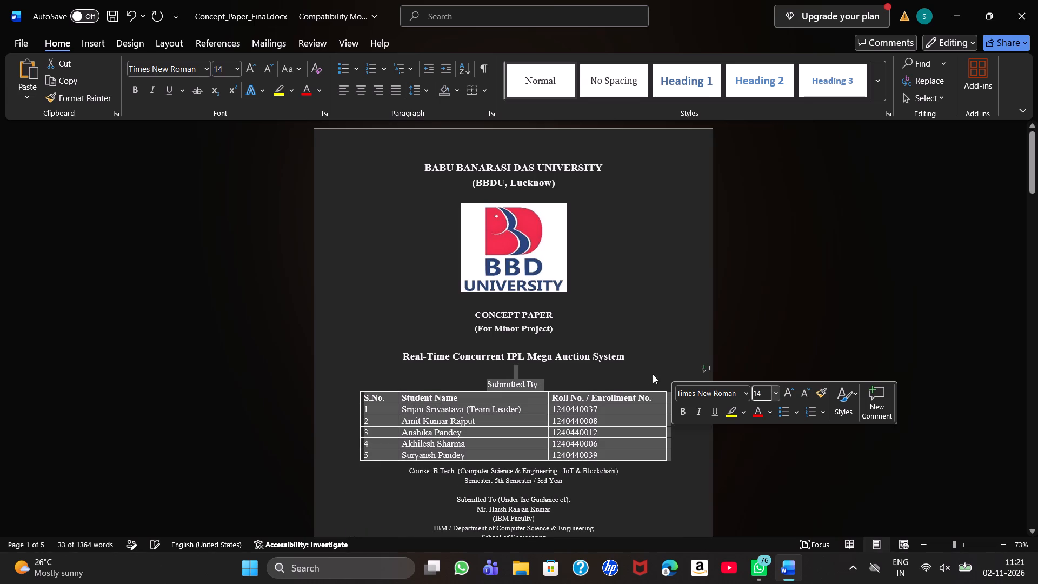
Delete the blank line between the project title and the "Submitted By:" line.
scroll(653, 360, "down", 1)
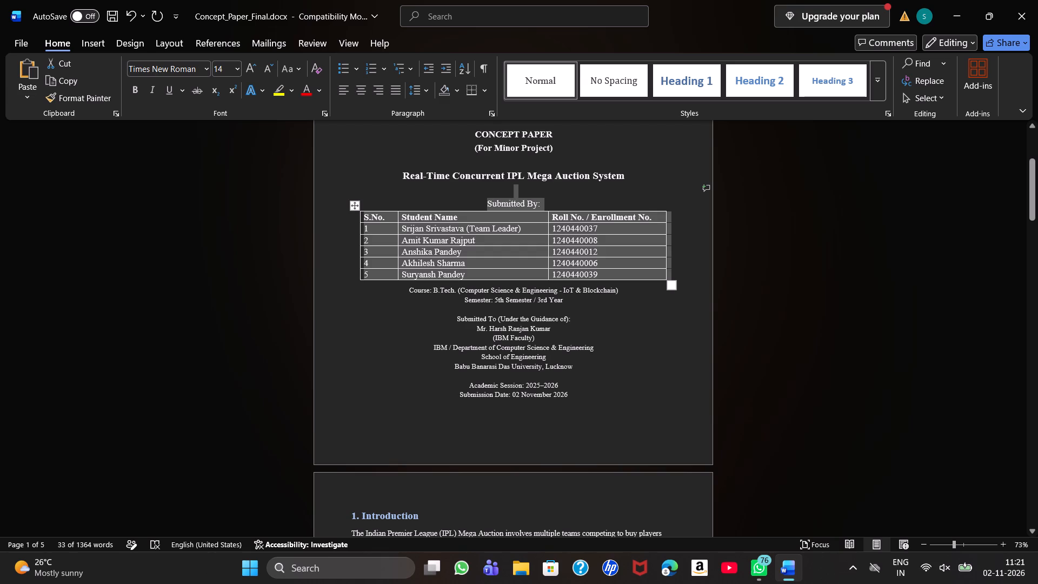
left_click(562, 187)
key("BackSpace")
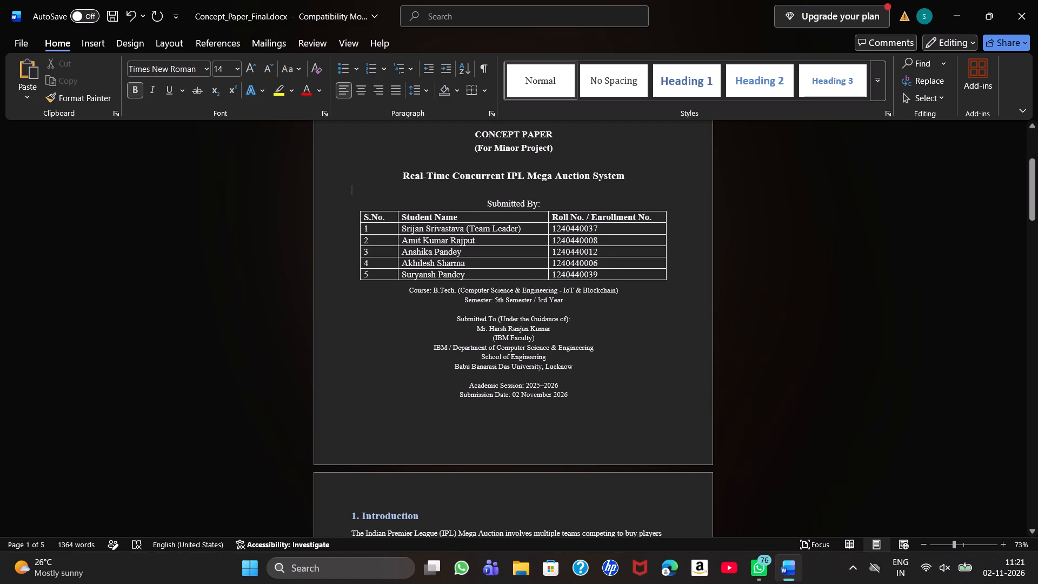
key("BackSpace")
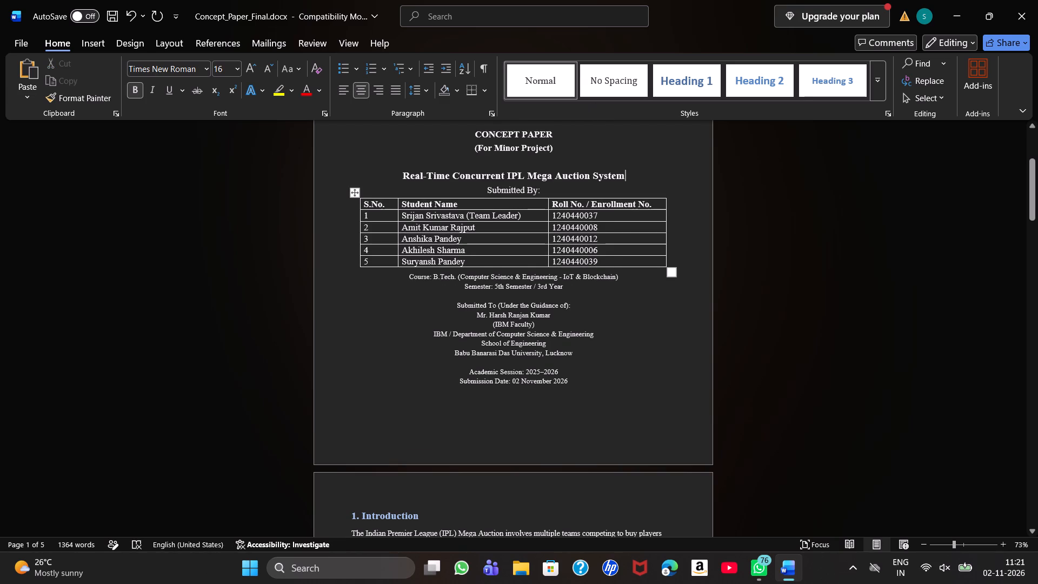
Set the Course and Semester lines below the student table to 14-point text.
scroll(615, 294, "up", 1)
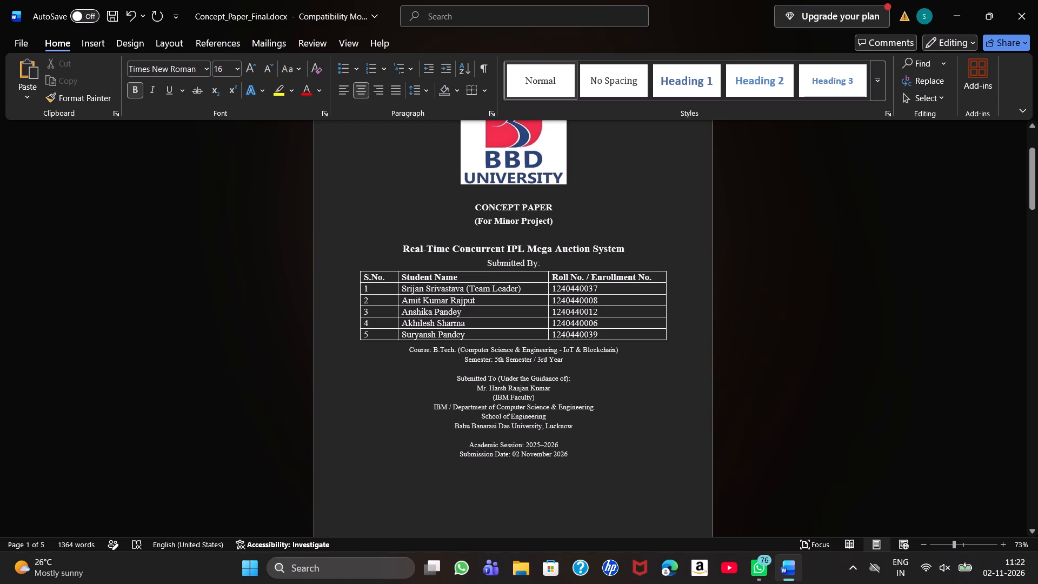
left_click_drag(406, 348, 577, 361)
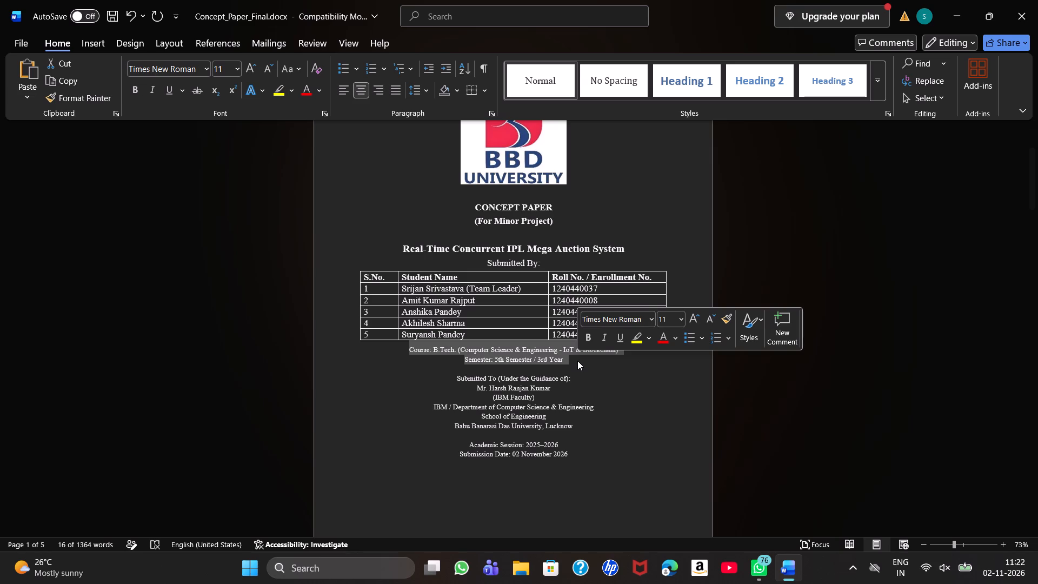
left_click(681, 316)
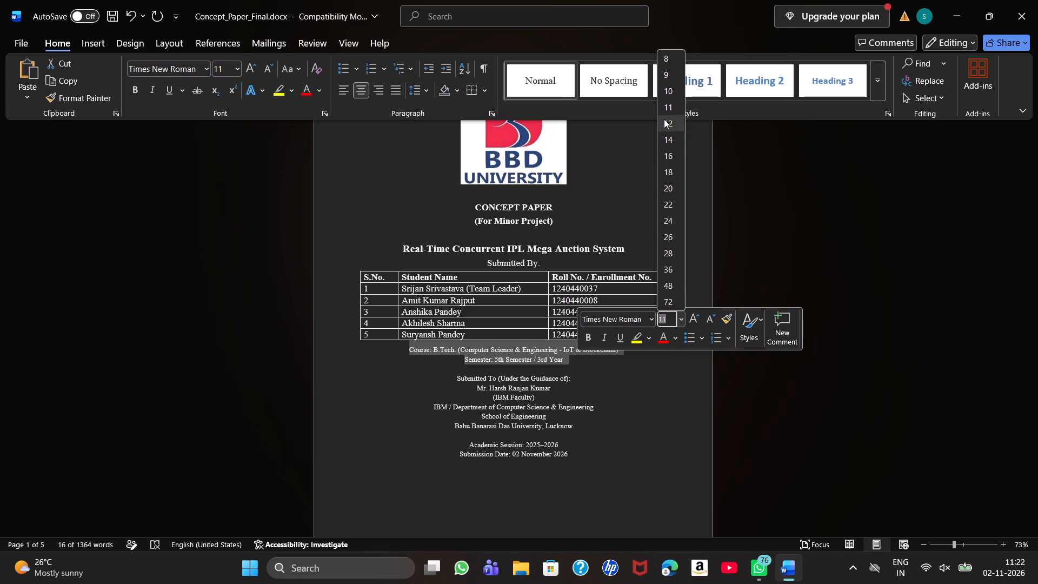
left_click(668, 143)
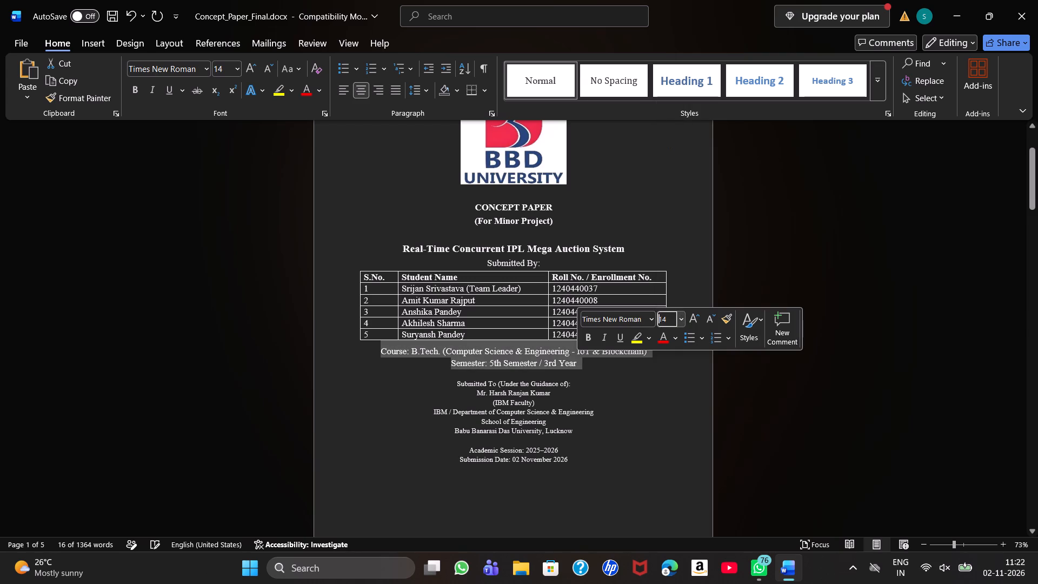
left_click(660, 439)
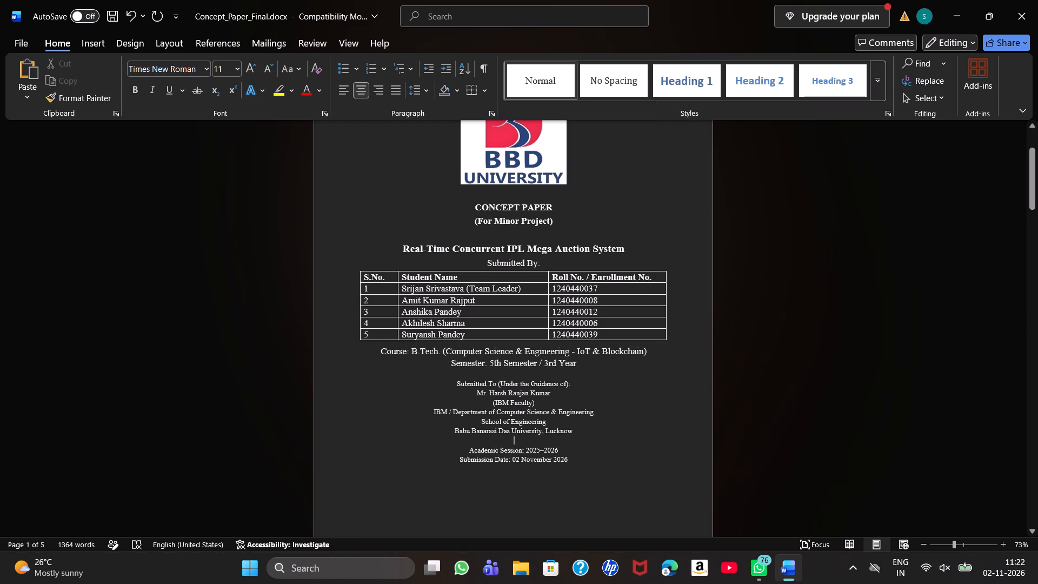
Set the cover page text from "Submitted To (Under the Guidance of):" through the Submission Date line to 16 points.
left_click_drag(455, 382, 567, 469)
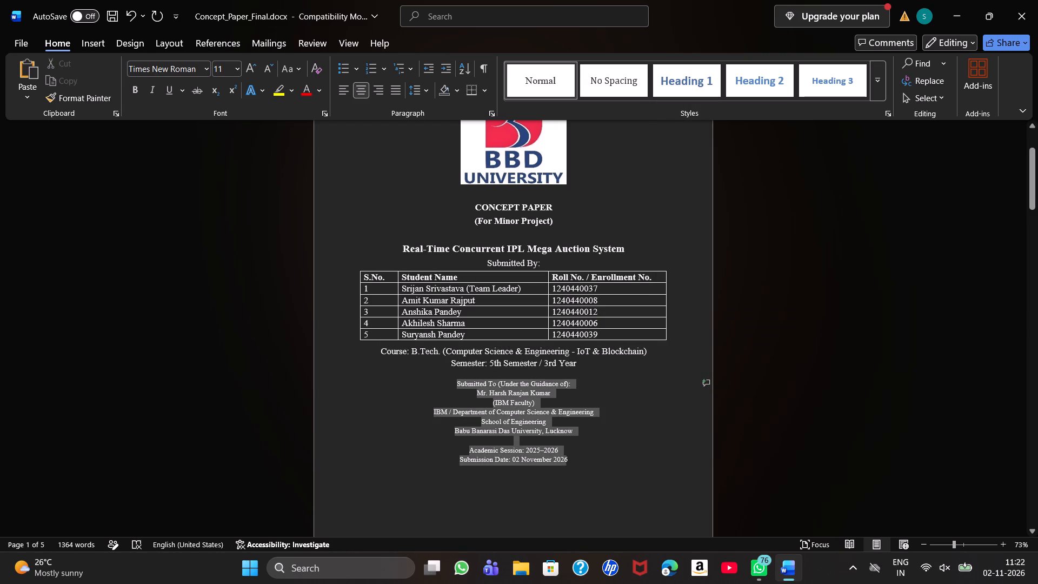
left_click_drag(567, 469, 567, 468)
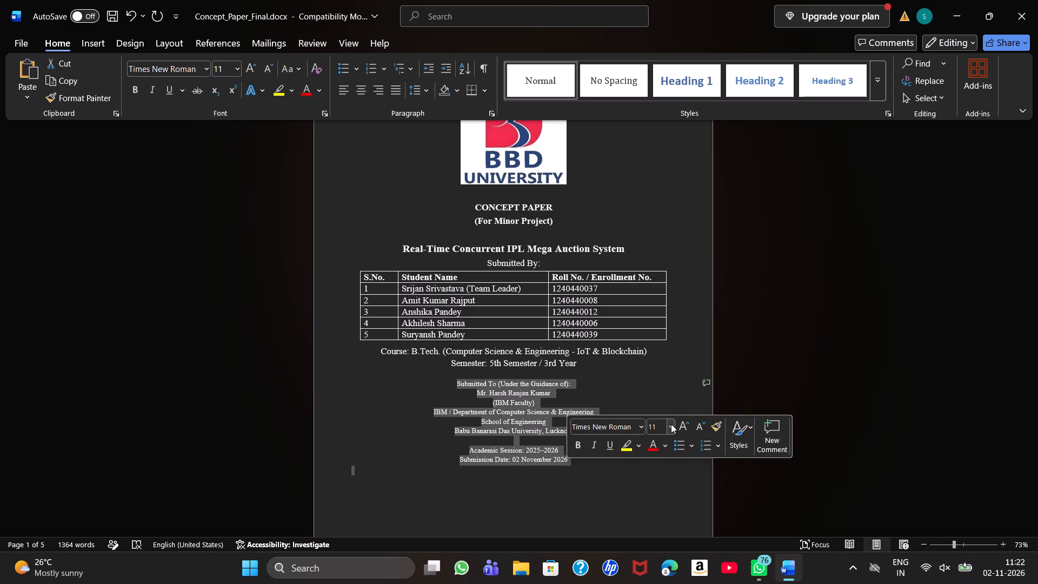
left_click(671, 424)
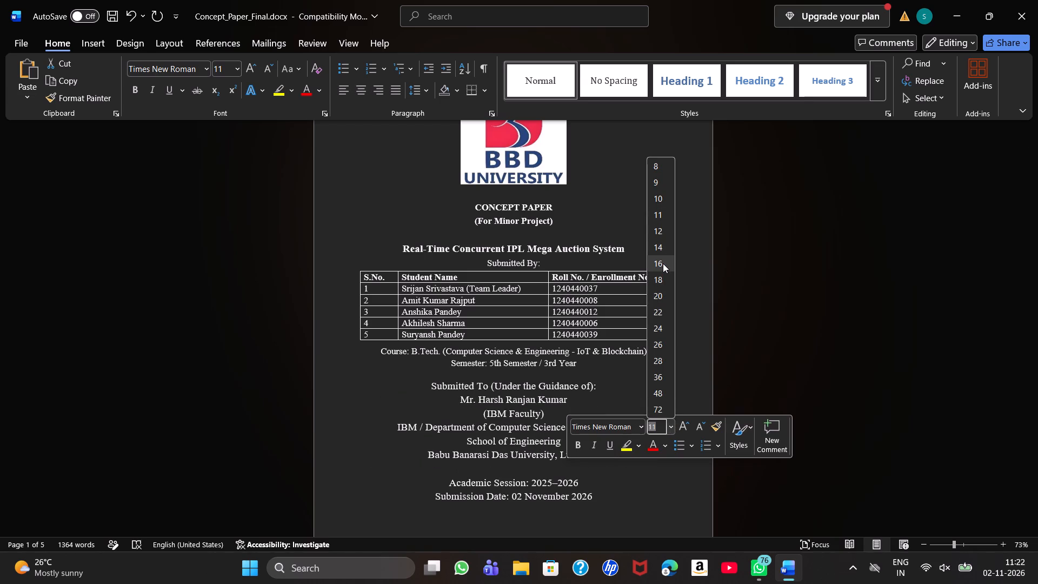
left_click(663, 263)
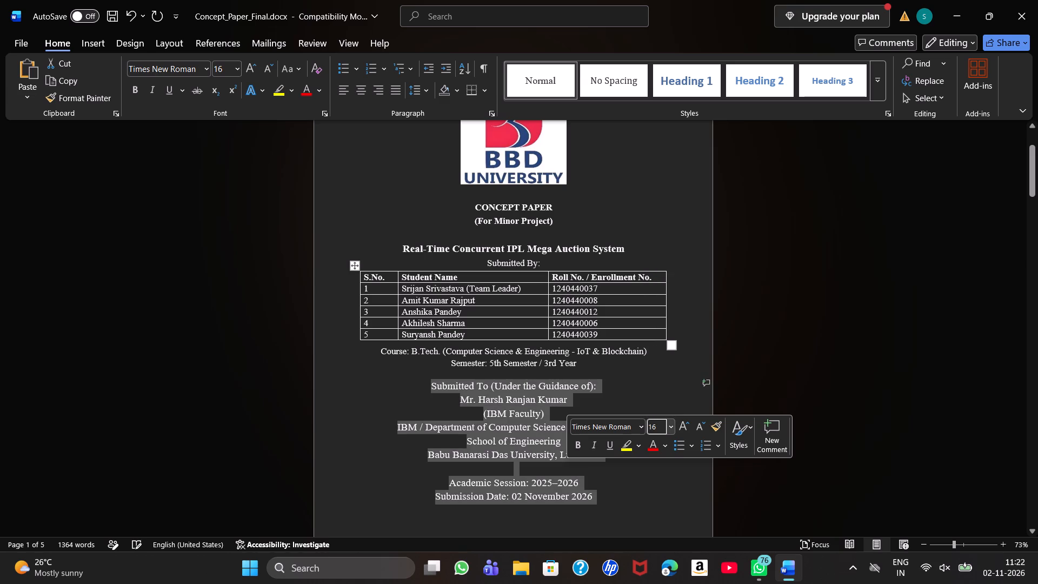
Set the Course and Semester lines below the student table to 16-point text.
left_click(646, 363)
left_click_drag(589, 363, 528, 354)
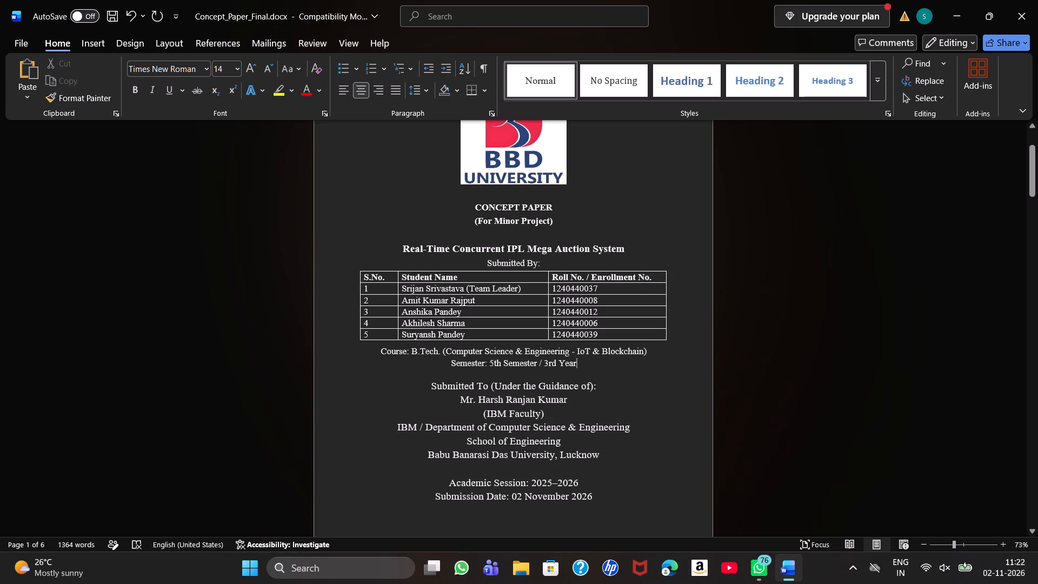
left_click_drag(528, 354, 351, 354)
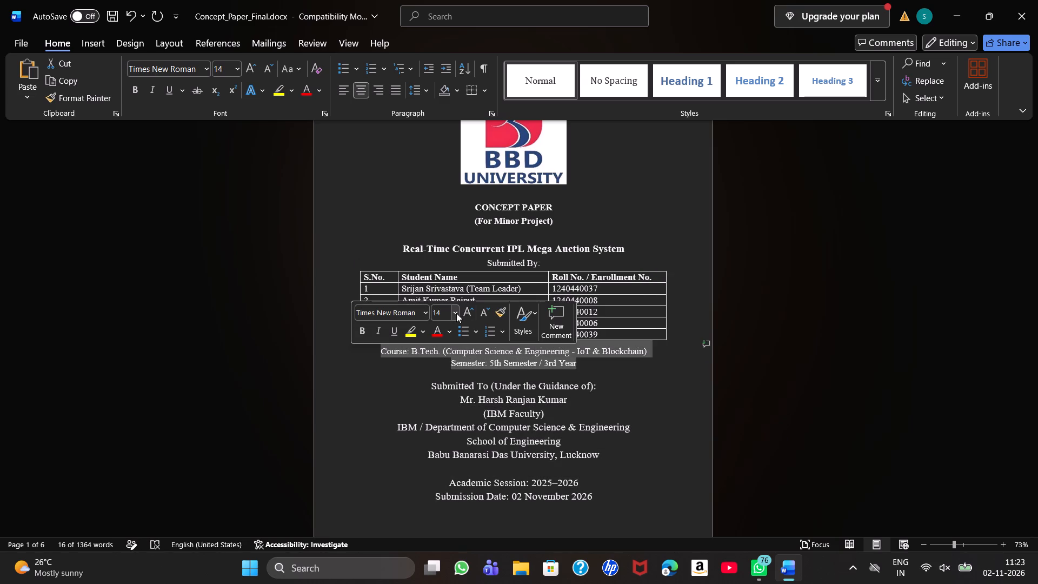
left_click(456, 313)
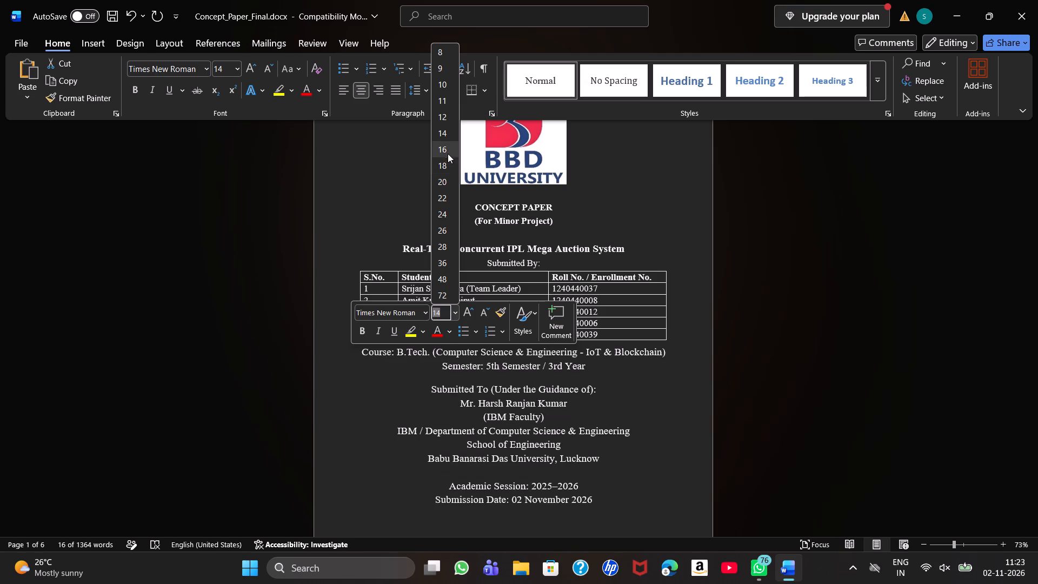
left_click(448, 132)
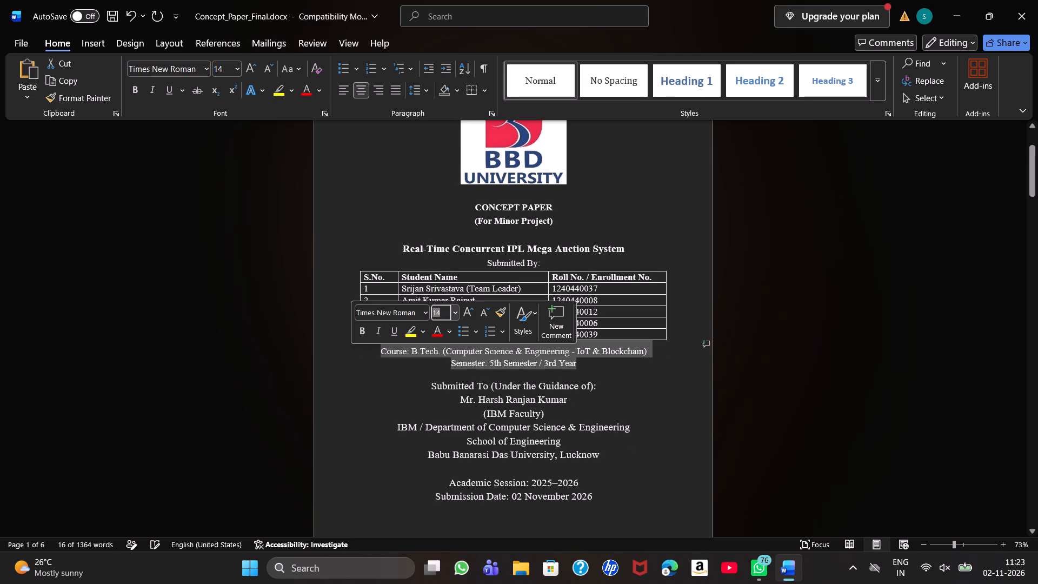
left_click(456, 314)
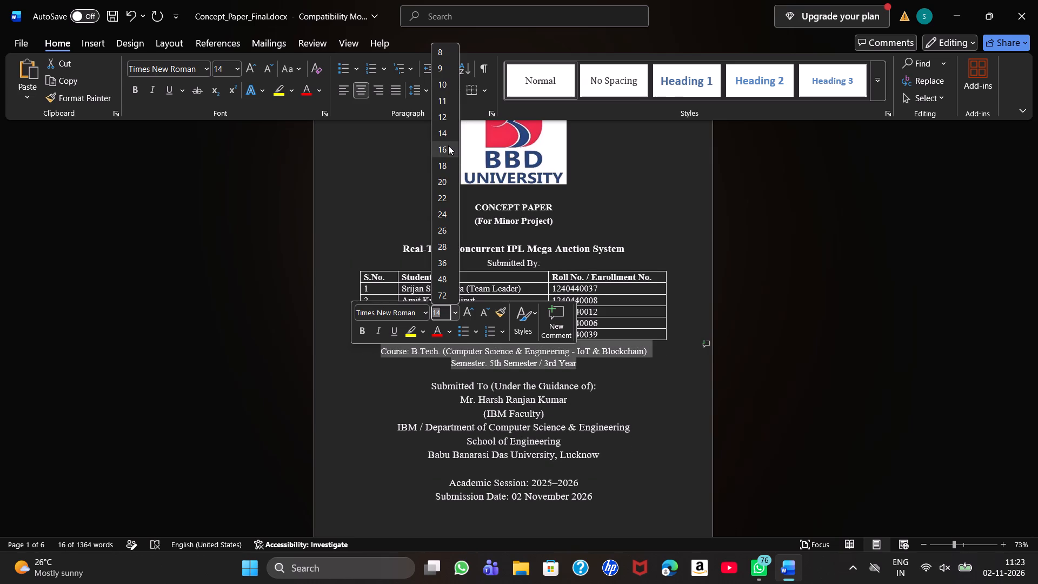
left_click(448, 145)
left_click(650, 454)
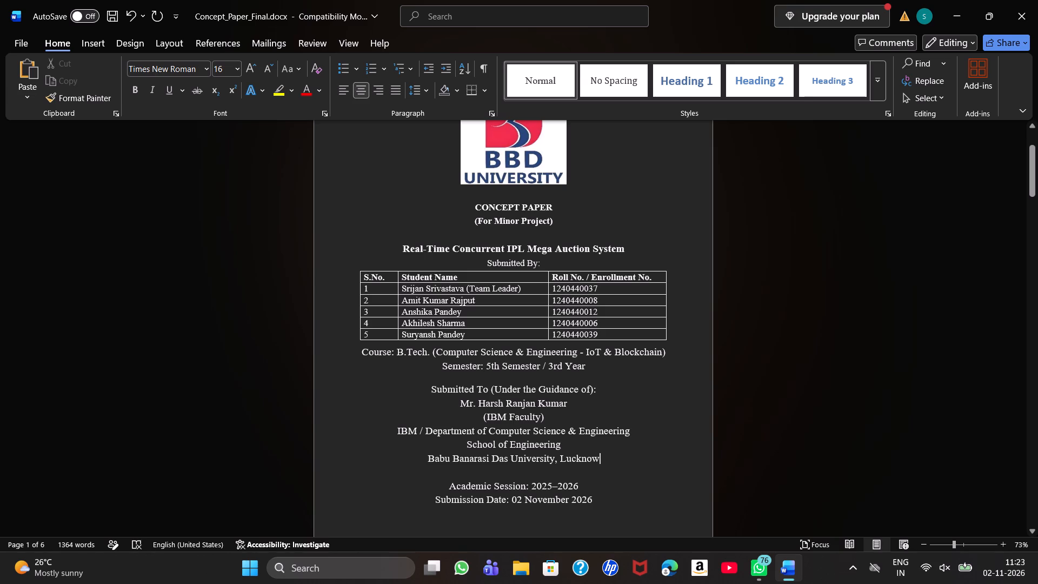
Shorten the guidance heading to read "Under the Guidance of:", without the "Submitted To" wording and the parentheses.
left_click_drag(493, 388, 414, 384)
key("BackSpace")
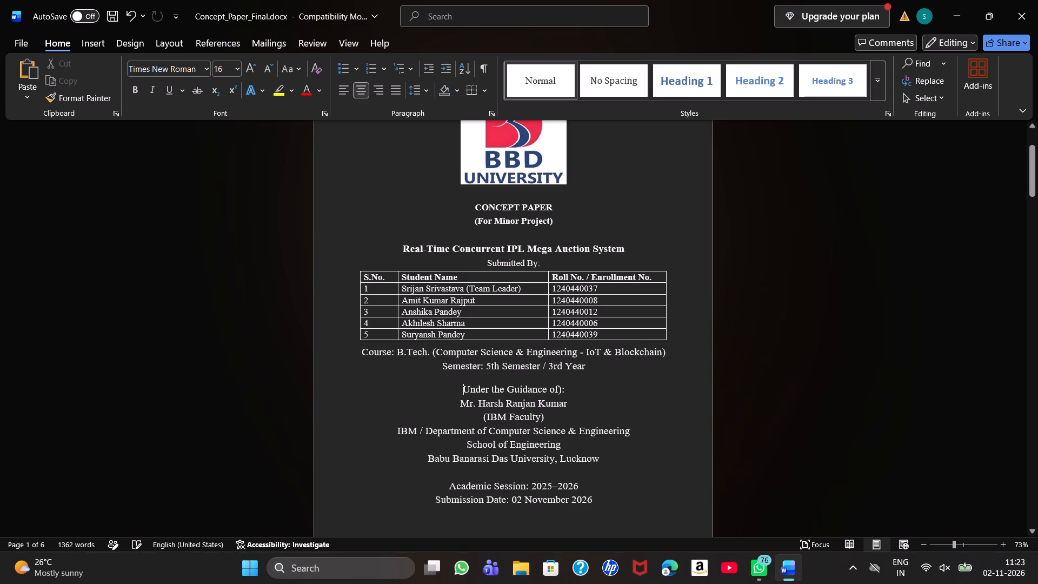
left_click(562, 389)
key("BackSpace")
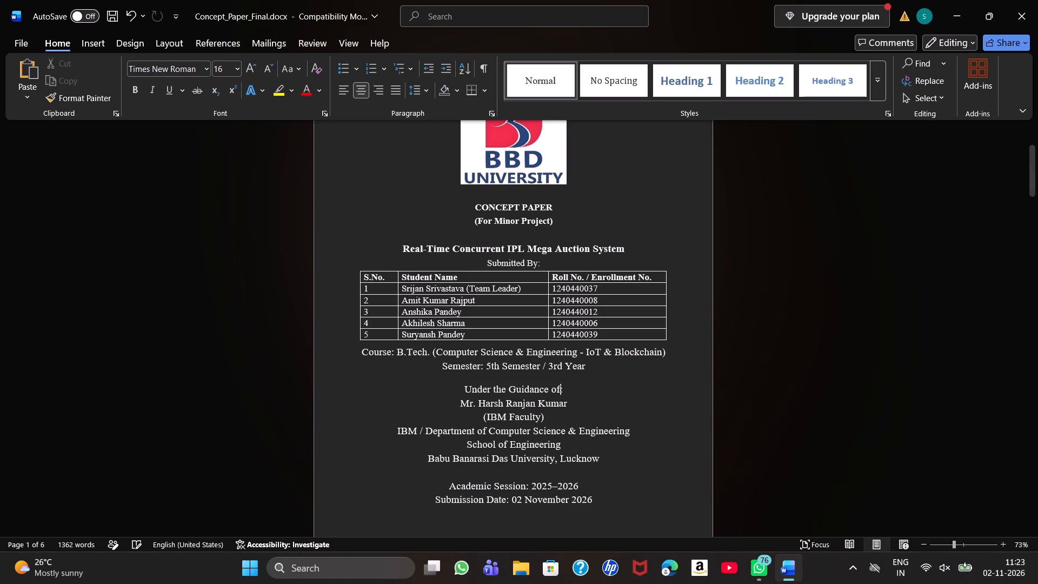
Join the first two parts of the faculty guide's name into one word with a lowercase "r".
left_click(510, 402)
key("BackSpace")
key("BackSpace")
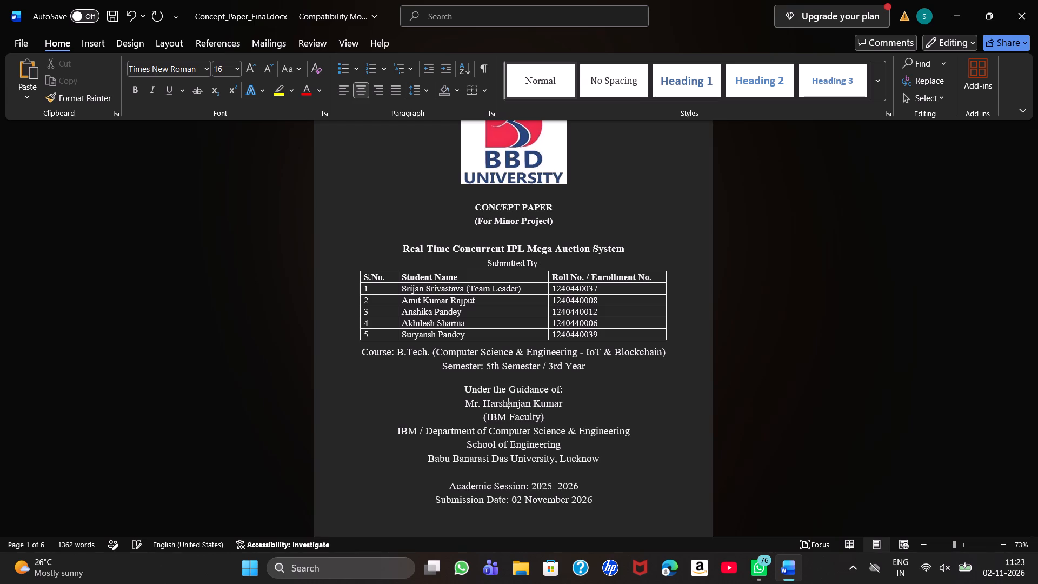
key("r")
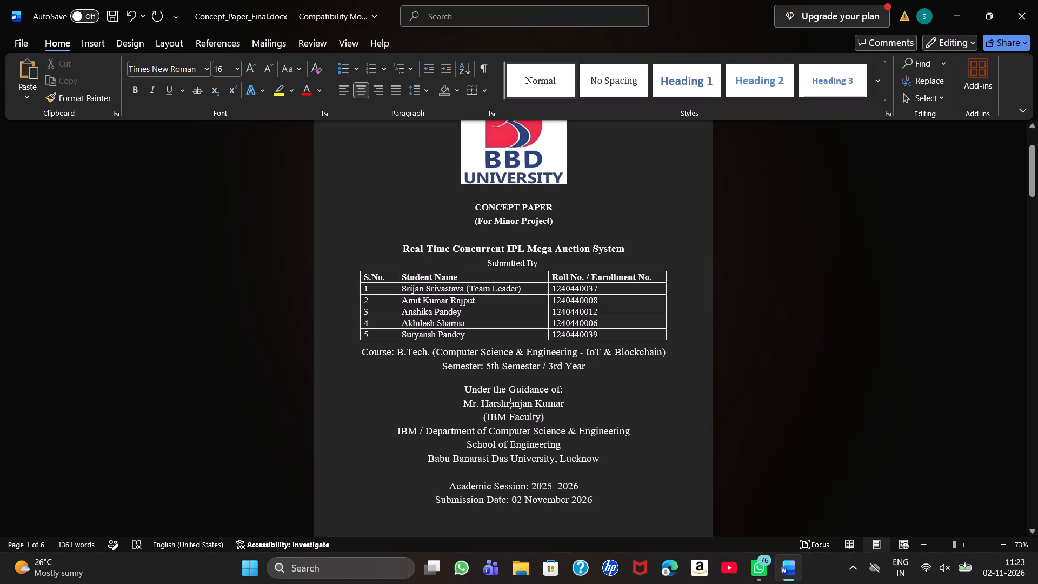
Change the department line to read "Department of Computer Science & Engineering (CSE)", dropping the leading "IBM /".
left_click(633, 432)
left_click_drag(425, 429, 379, 427)
key("BackSpace")
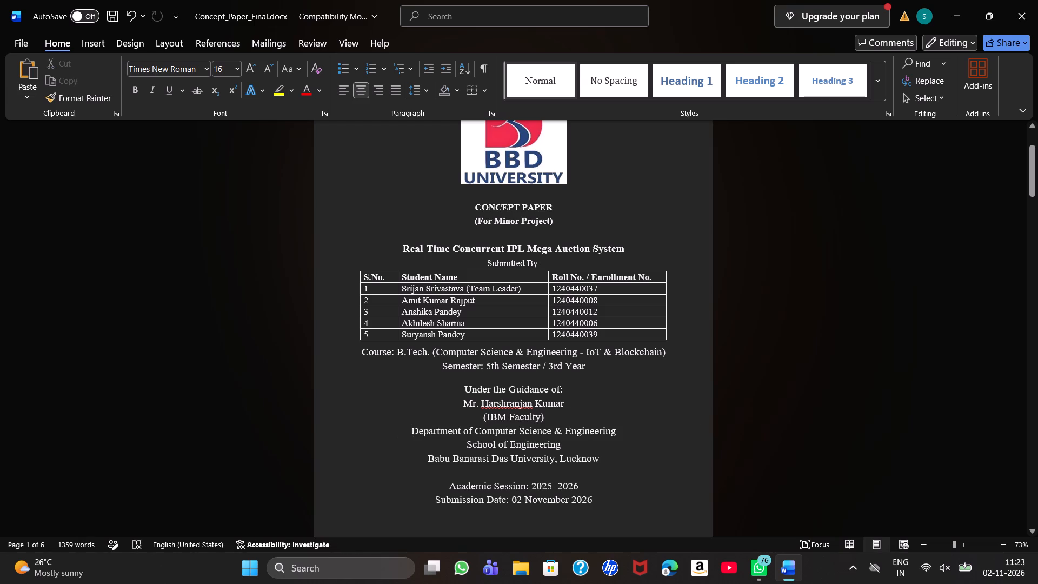
left_click(638, 424)
key("space")
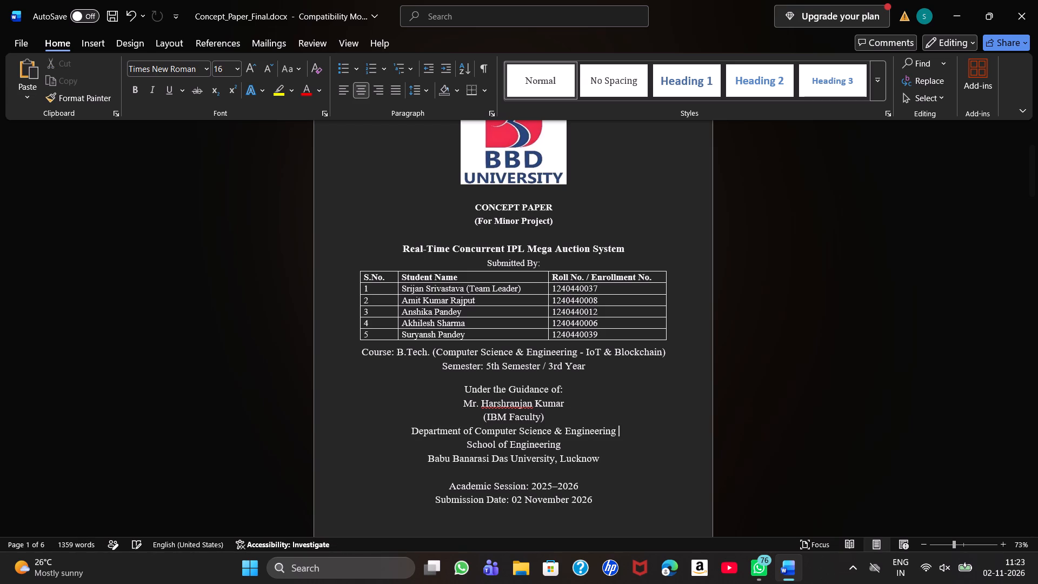
key("shift+parenleft")
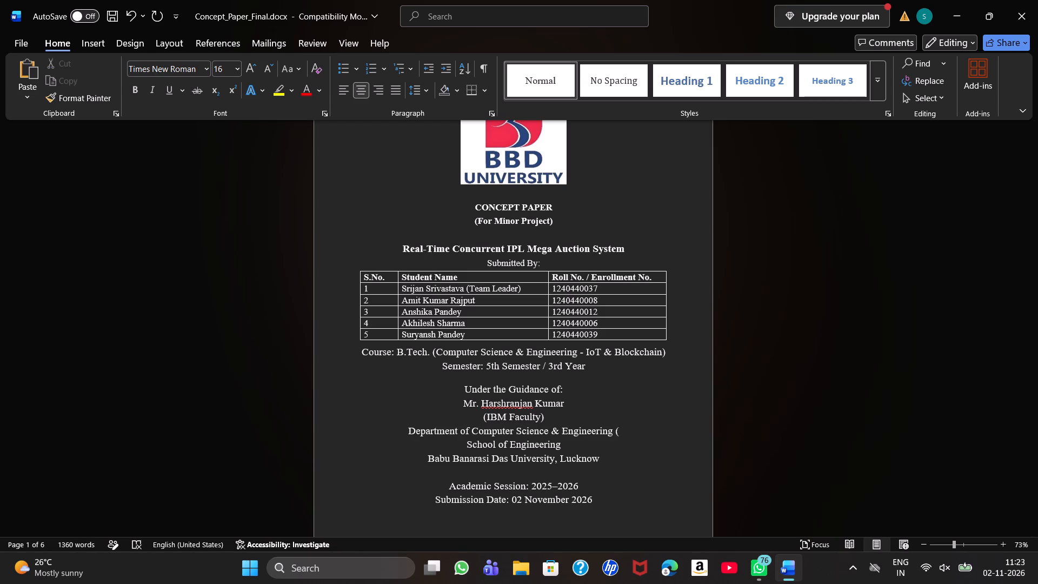
key("shift+parenright")
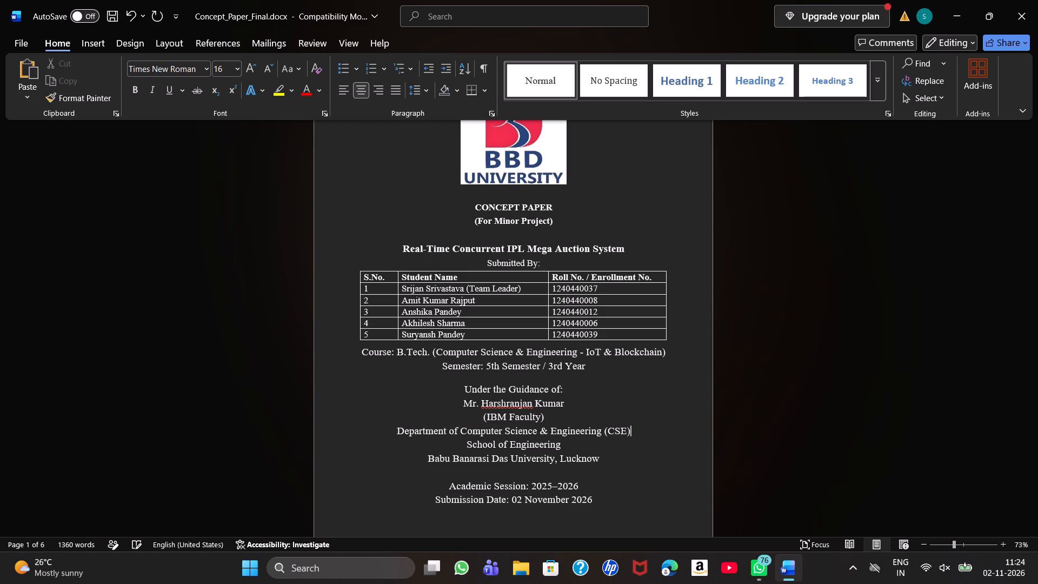
Ignore all spelling flags on the faculty guide's joined first name.
left_click(527, 403)
left_click(527, 403)
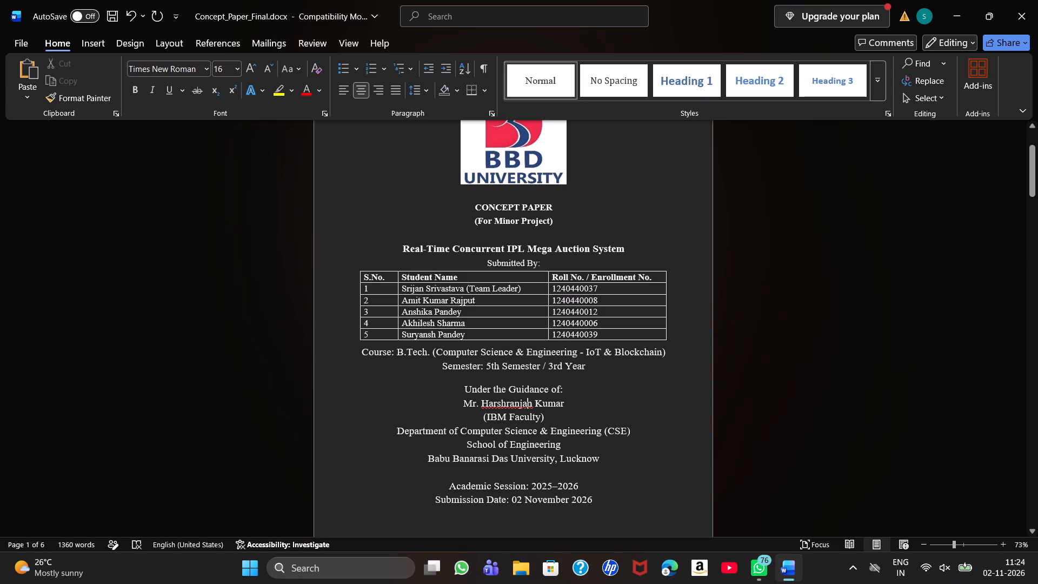
right_click(527, 403)
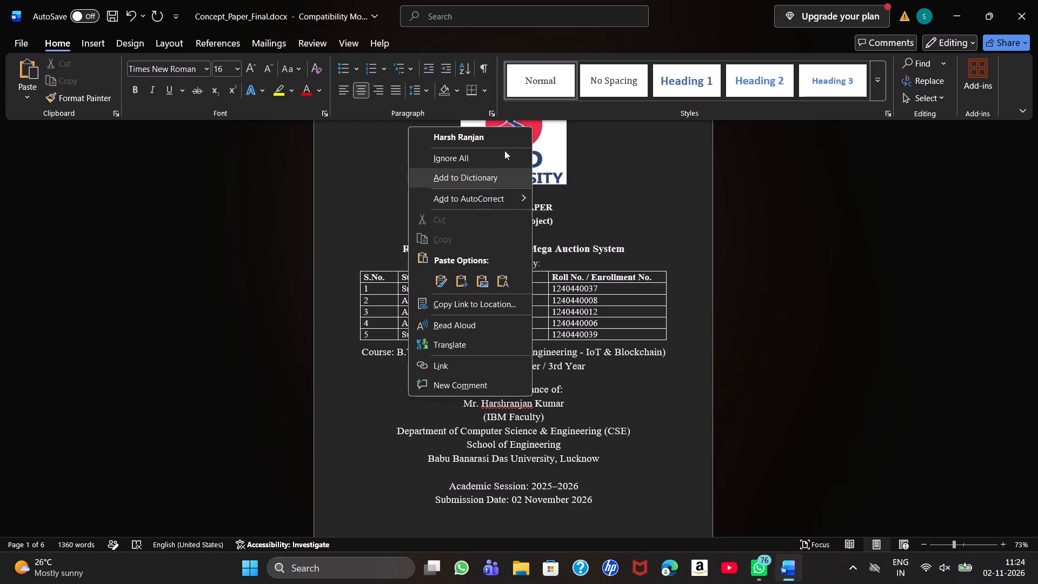
left_click(502, 149)
left_click(642, 468)
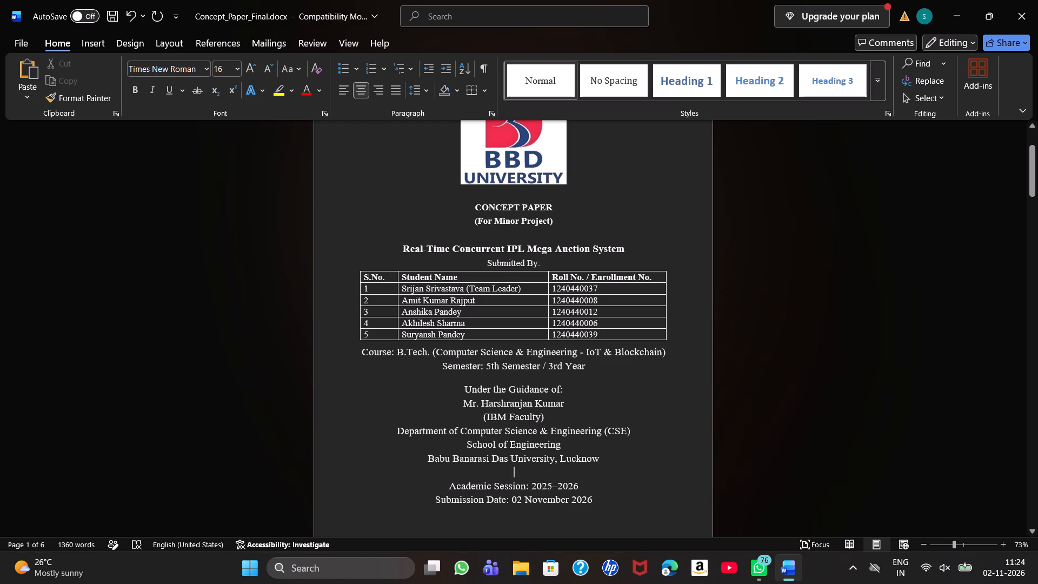
left_click(597, 445)
Insert a paragraph break after the "School of Engineering" line on the cover page.
key("Return")
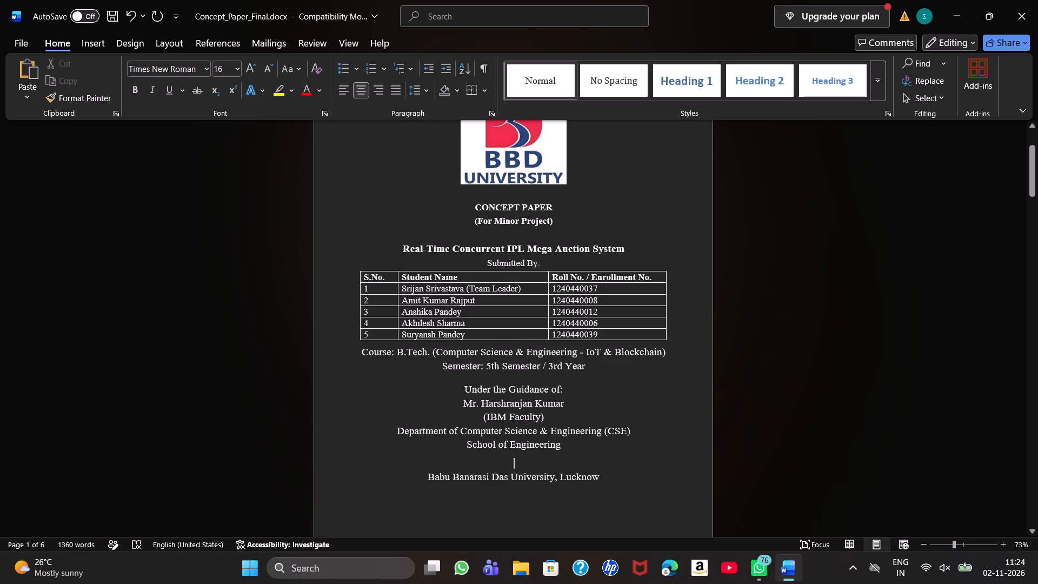
Set the cover page text from the Course line through the Submission Date line to font size 14.
scroll(595, 466, "down", 1)
left_click_drag(596, 474, 365, 225)
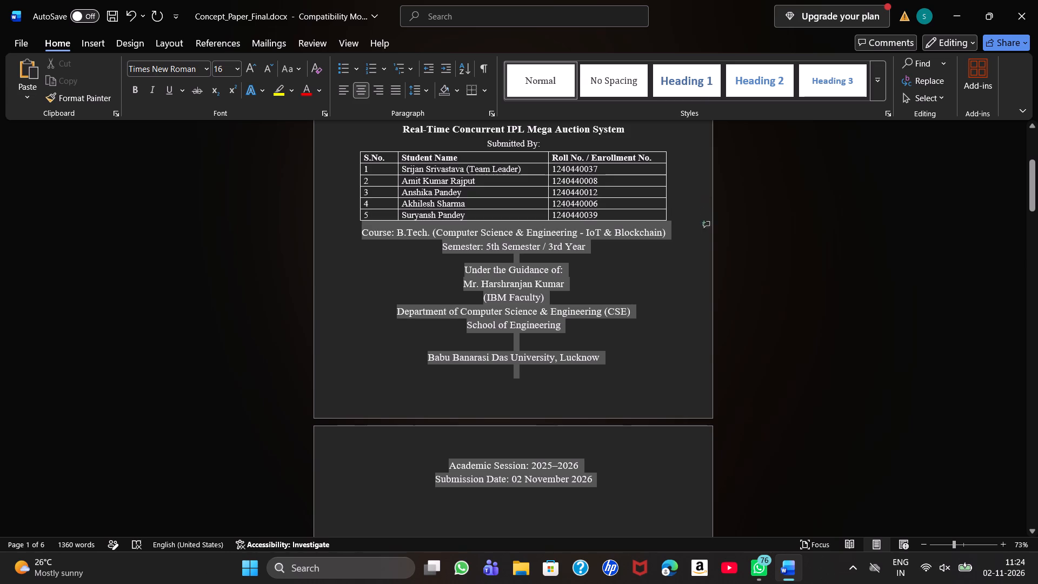
left_click_drag(365, 225, 359, 233)
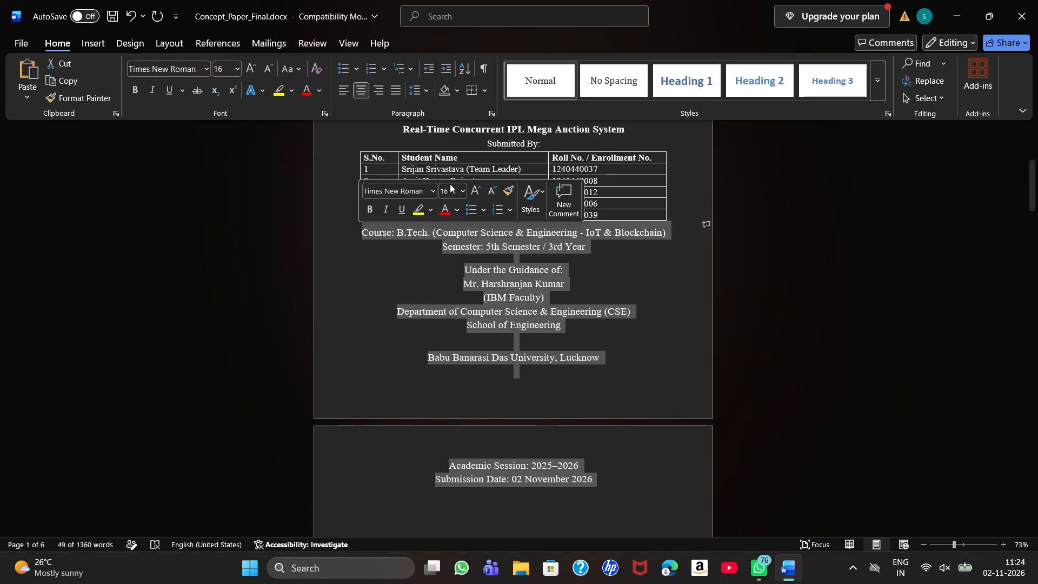
left_click(460, 186)
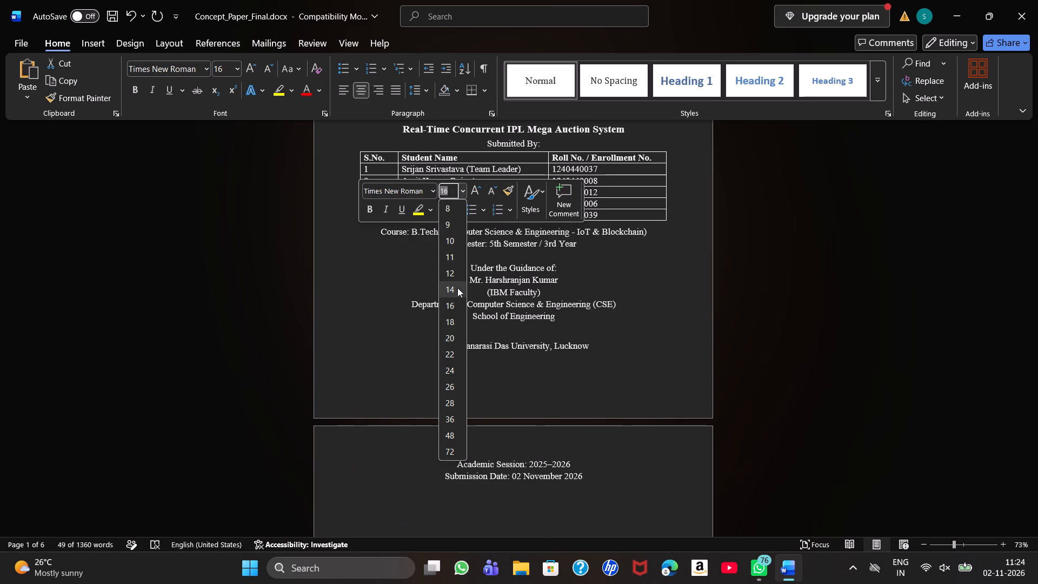
left_click(457, 288)
Remove the blank lines directly below and above the "Babu Banarasi Das University, Lucknow" line.
left_click(513, 375)
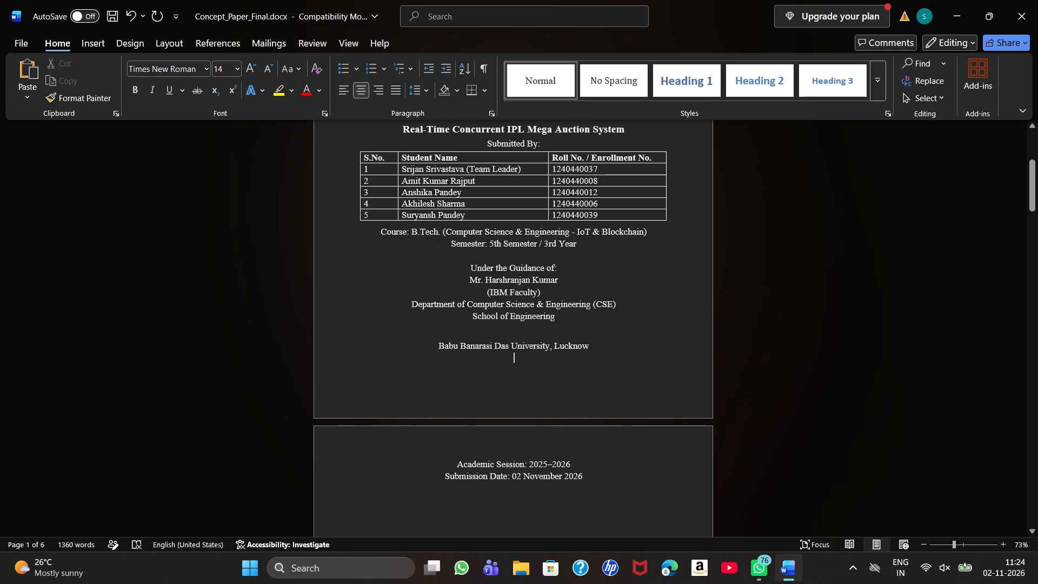
left_click(458, 461)
key("BackSpace")
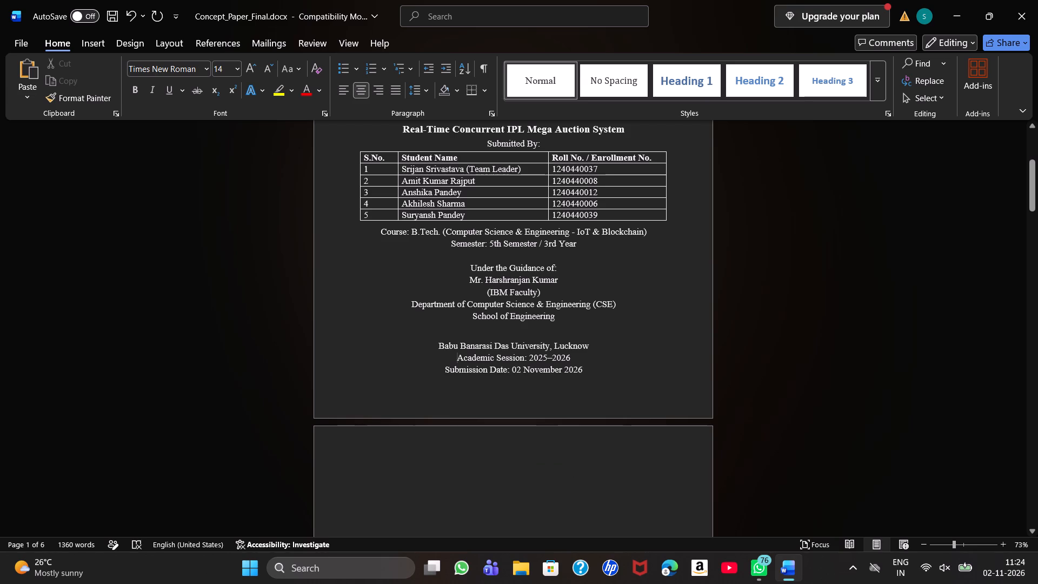
left_click(432, 343)
key("BackSpace")
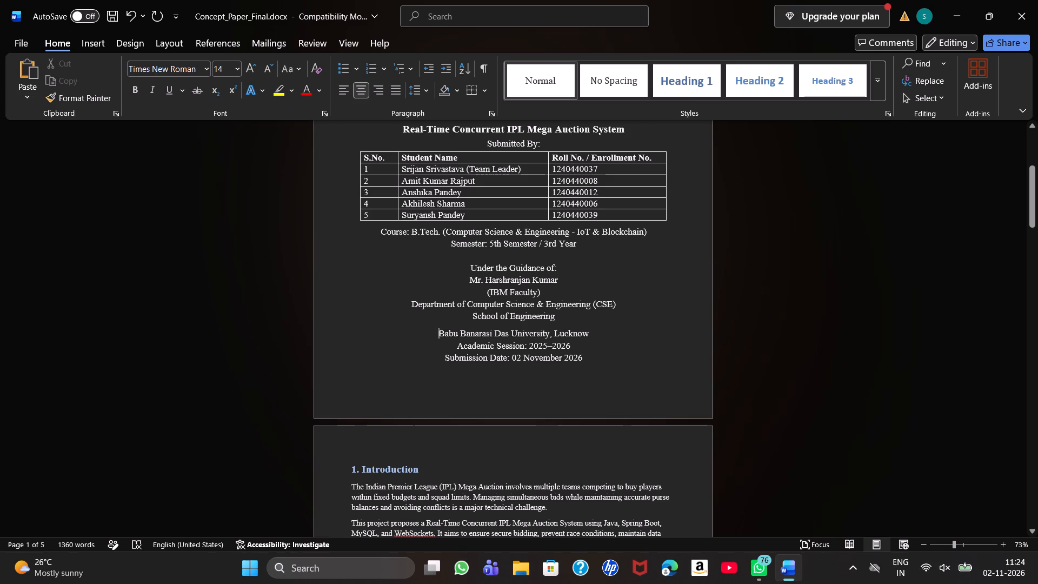
Move "Lucknow" onto its own line below "Babu Banarasi Das University,".
left_click(553, 334)
key("Return")
Review the layout of the section pages and the page break following the cover page.
scroll(571, 399, "down", 1)
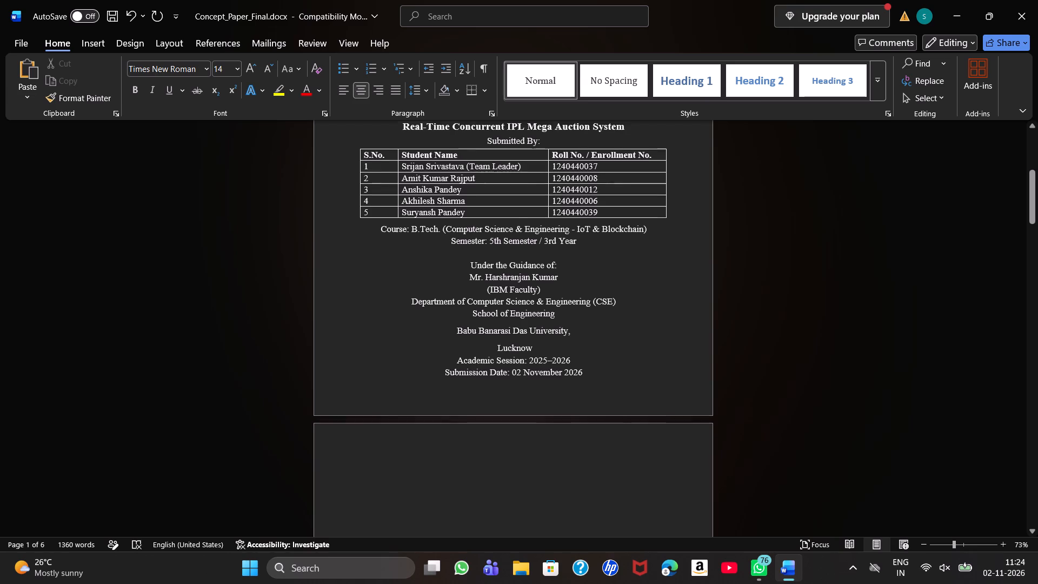
scroll(571, 399, "down", 1)
scroll(571, 399, "up", 4)
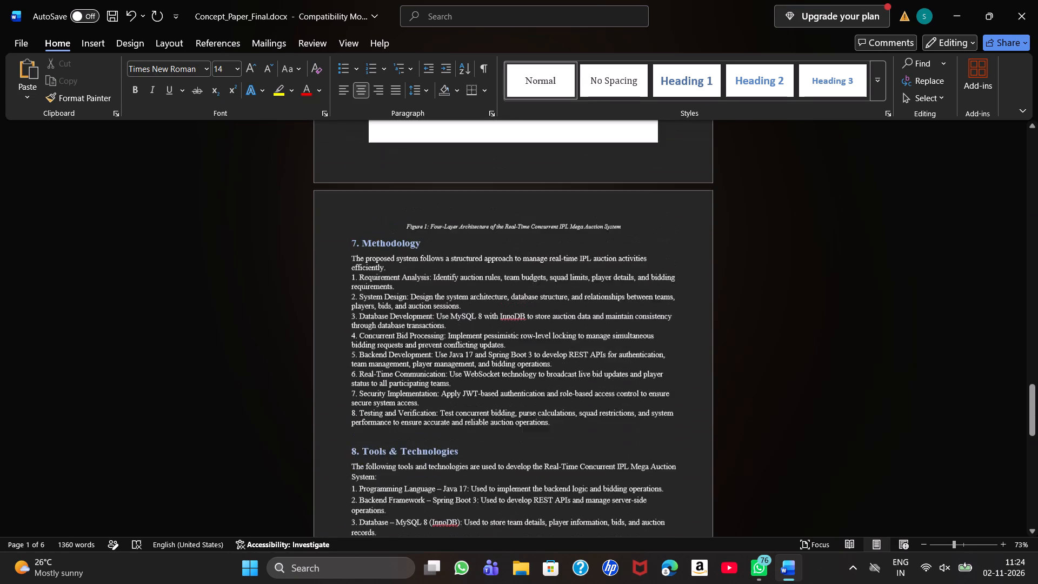
scroll(571, 399, "up", 5)
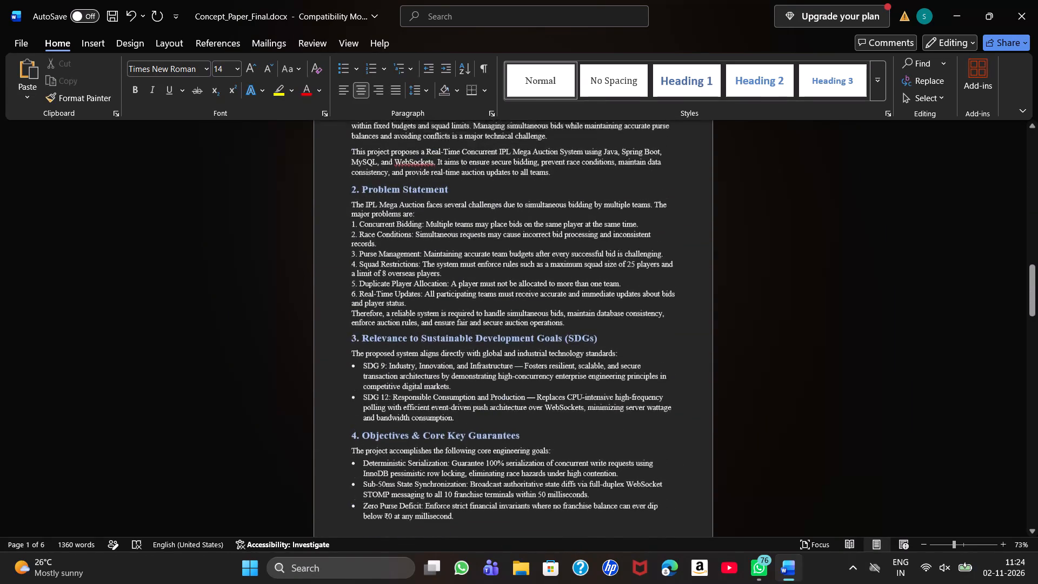
scroll(571, 399, "up", 3)
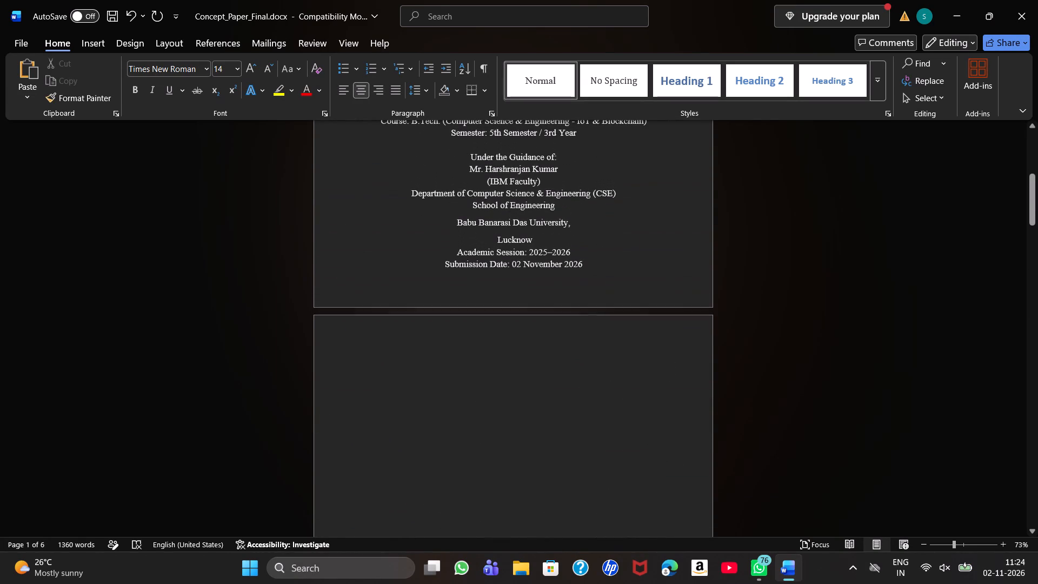
left_click(542, 237)
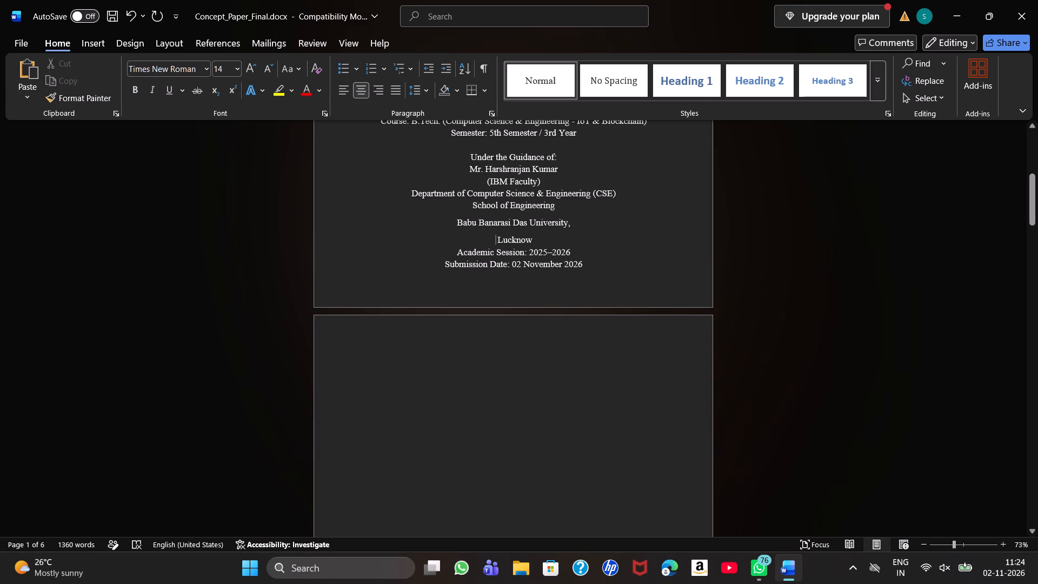
left_click(495, 234)
Shrink the BBD University logo on the cover page slightly, keeping its proportions.
scroll(550, 240, "up", 1)
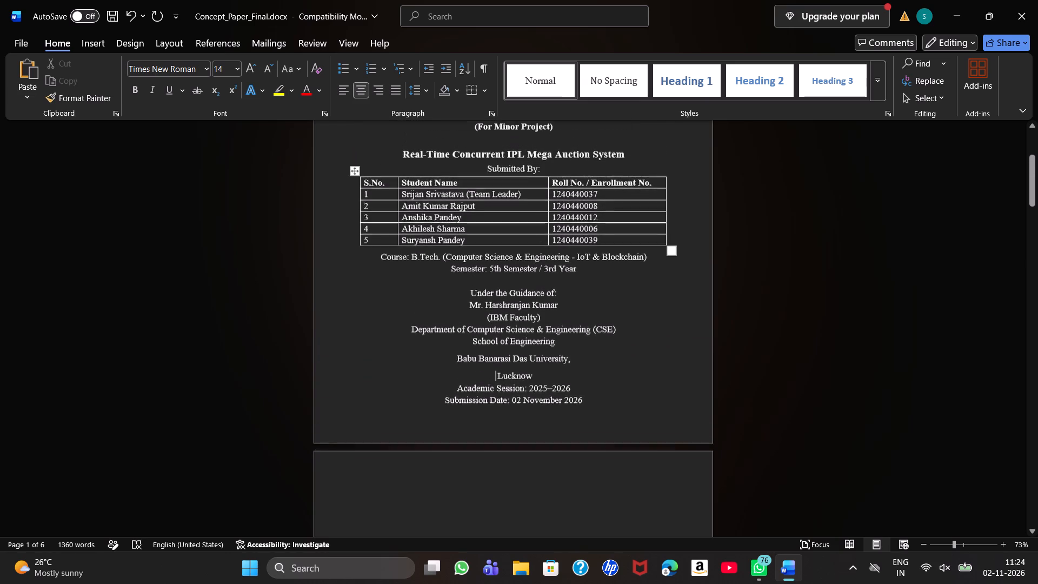
scroll(550, 240, "up", 1)
left_click(549, 178)
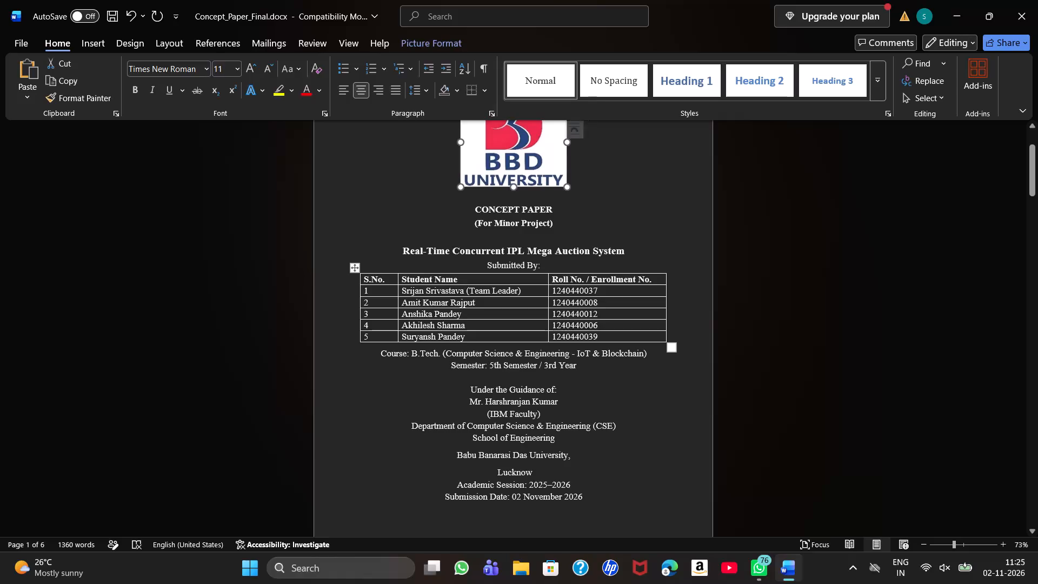
left_click_drag(569, 188, 566, 183)
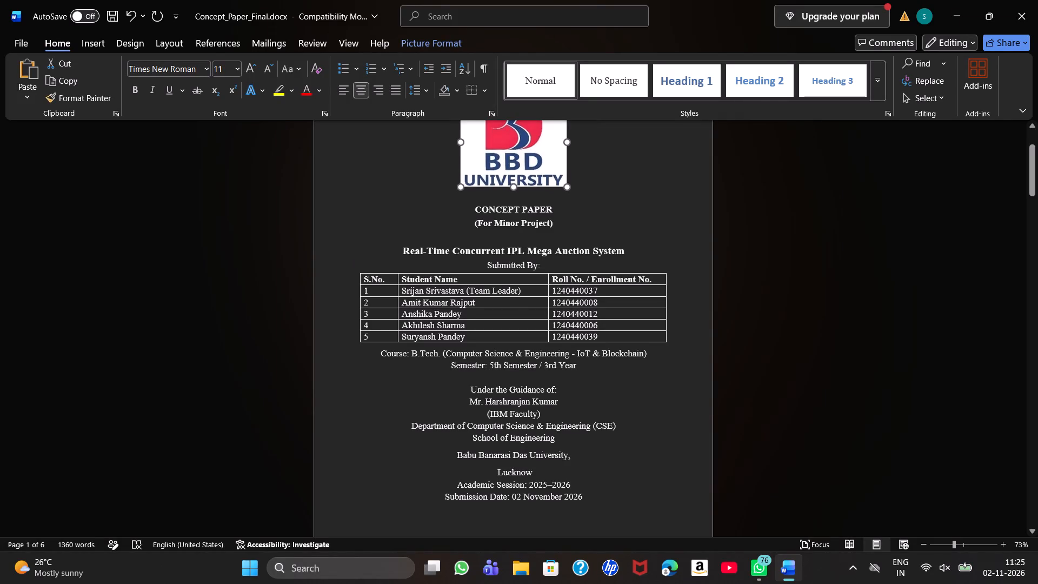
left_click_drag(566, 183, 548, 175)
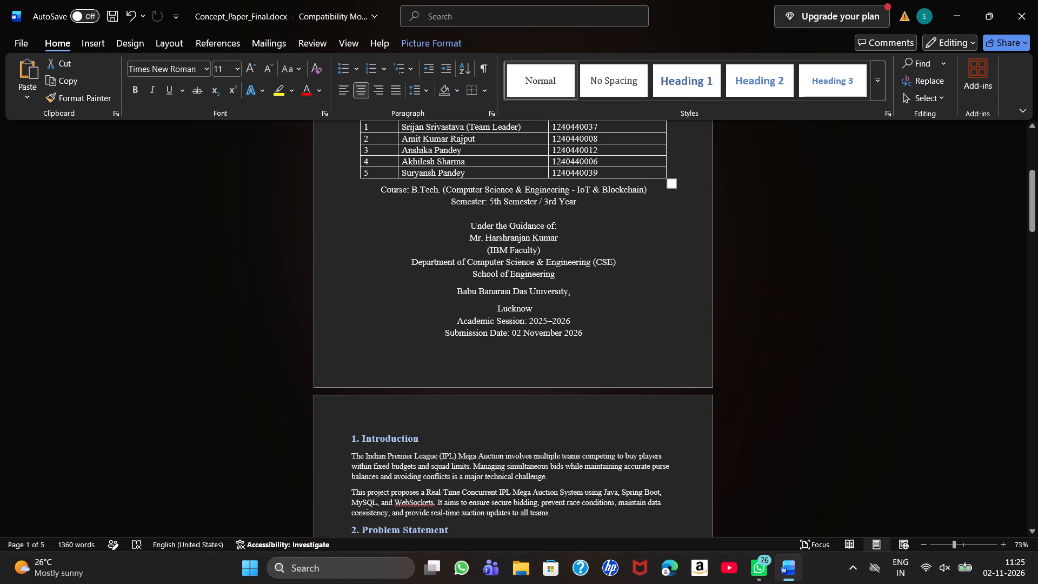
Delete the trailing comma after "Babu Banarasi Das University" in the guidance details.
left_click(580, 290)
key("BackSpace")
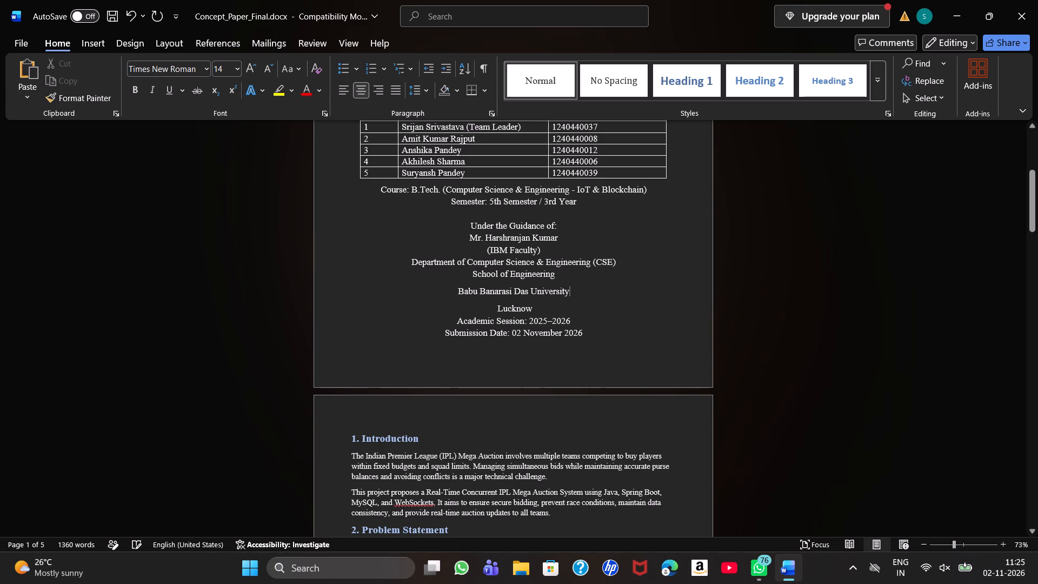
Extend the Lucknow line to read "Lucknow, Uttar Pradesh, India", with no space before the first comma.
left_click(547, 303)
key("space")
type(",")
key("space")
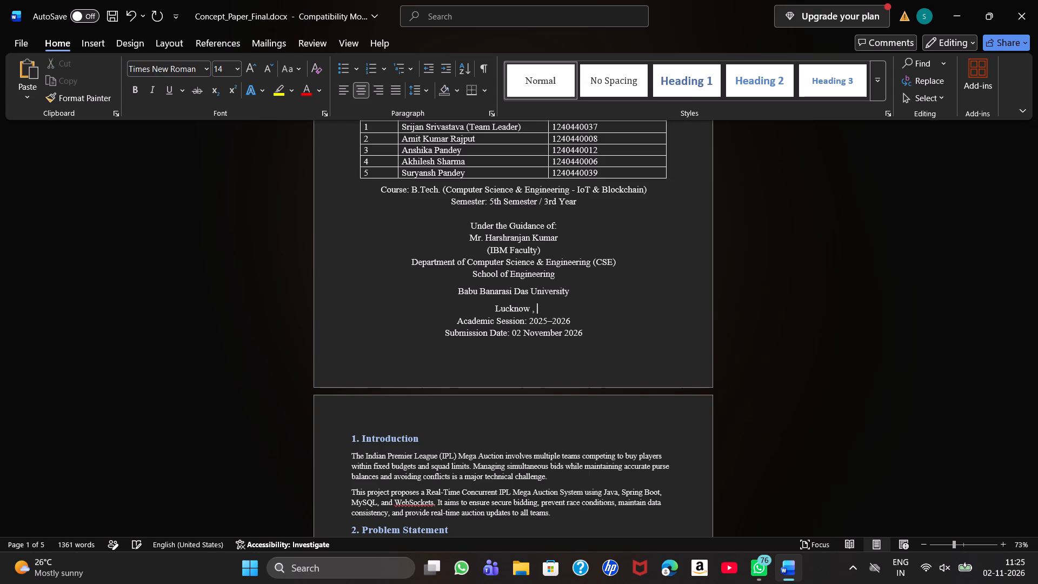
key("u")
type("ttar")
key("space")
key("p")
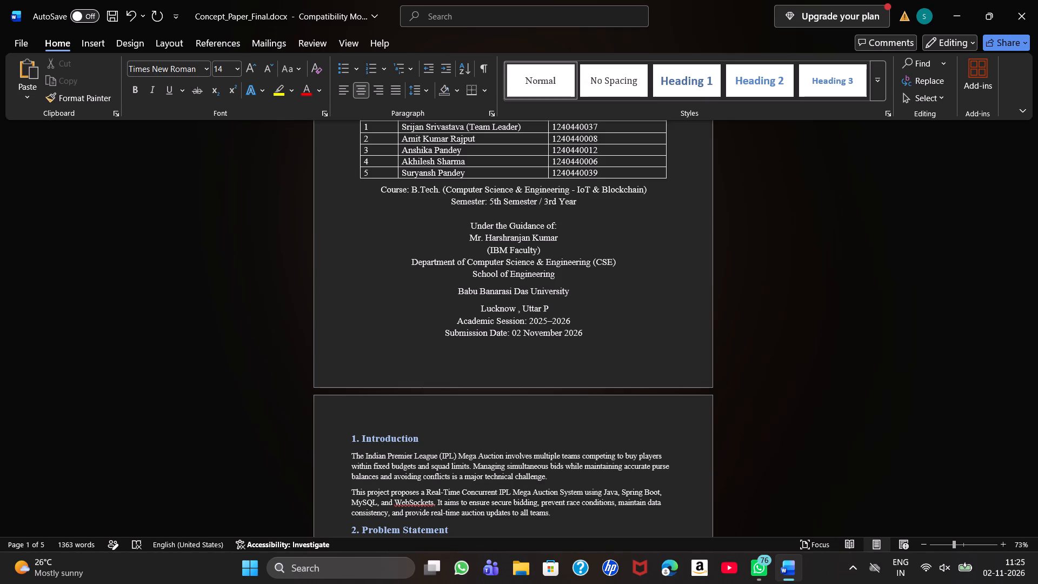
type("radesh")
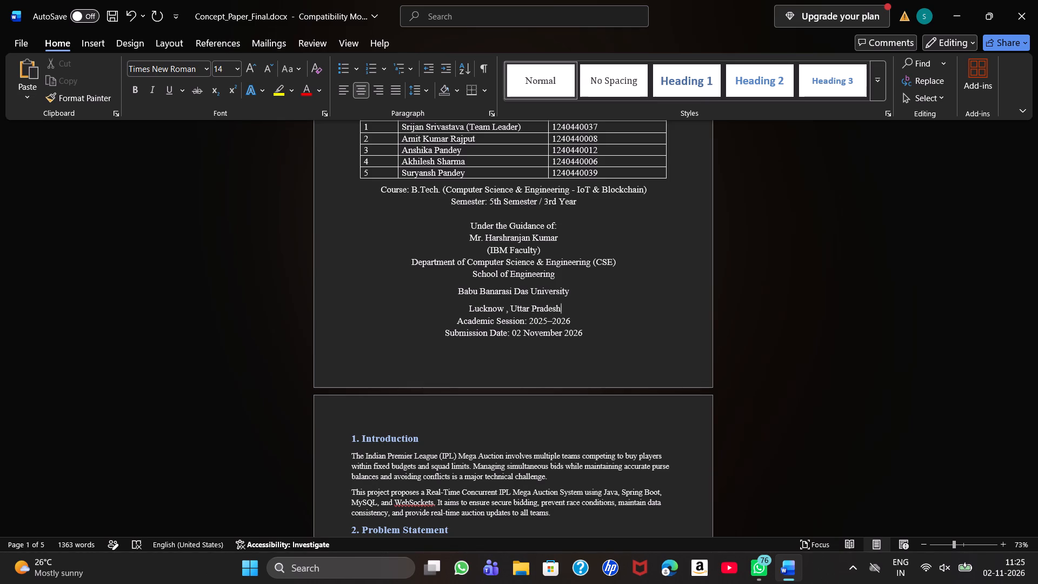
key("space")
key("BackSpace")
type(",")
key("space")
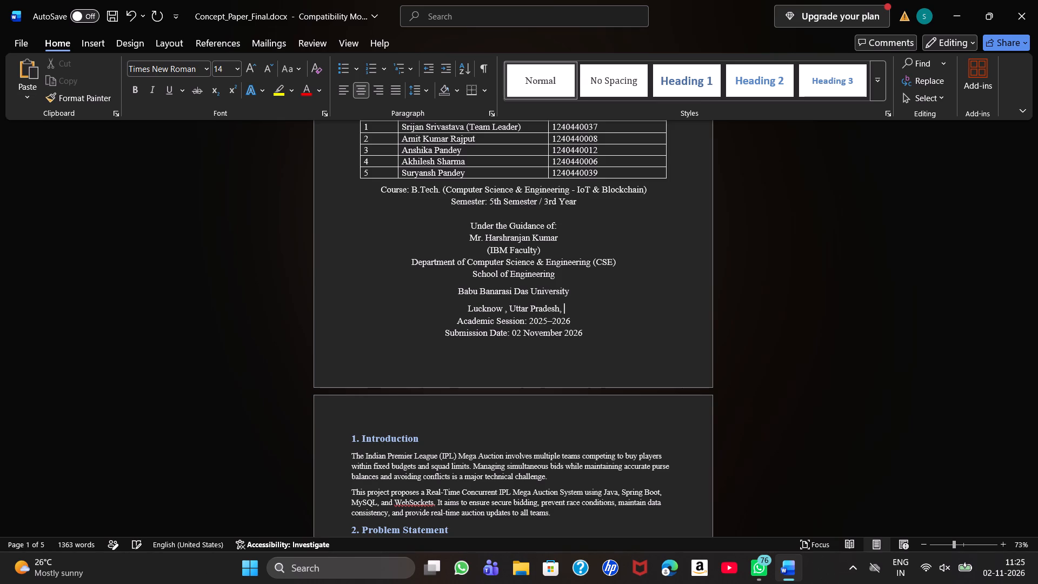
left_click(505, 308)
key("BackSpace")
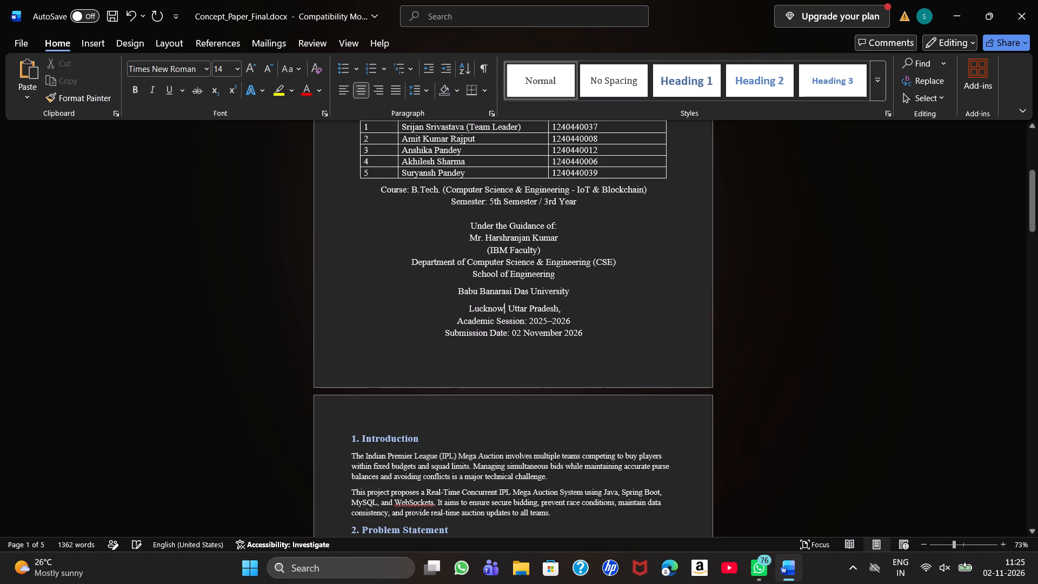
left_click(565, 311)
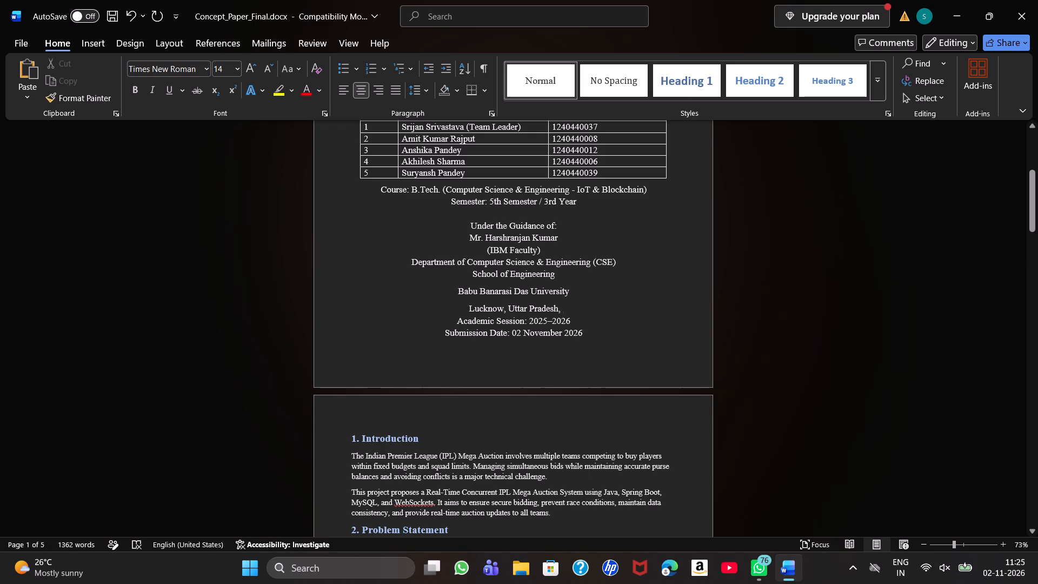
key("i")
type("ndia")
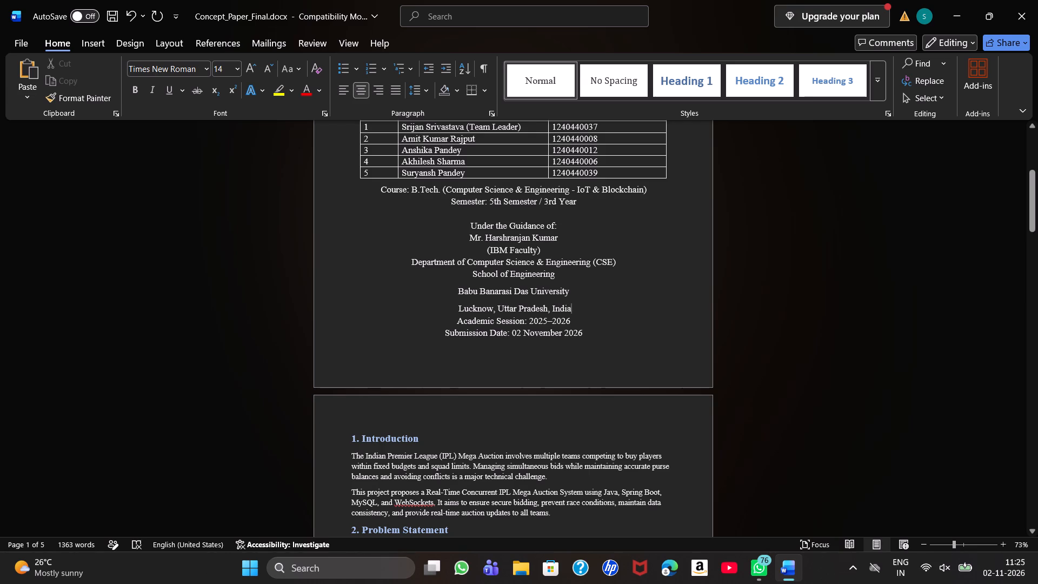
key("Return")
key("BackSpace")
key("BackSpace")
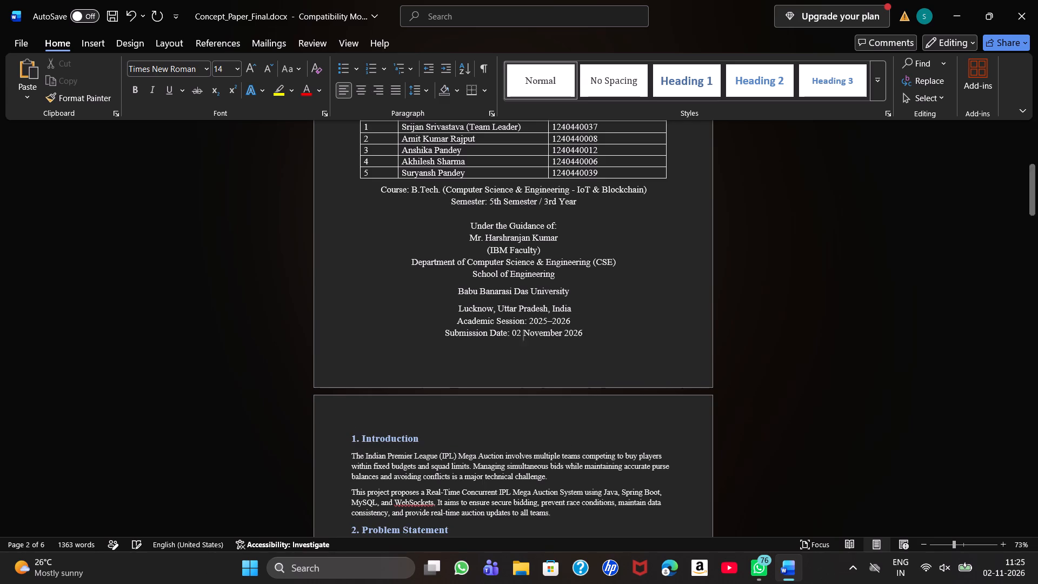
Reduce the cover page's university logo a little further, keeping its proportions.
scroll(595, 281, "up", 1)
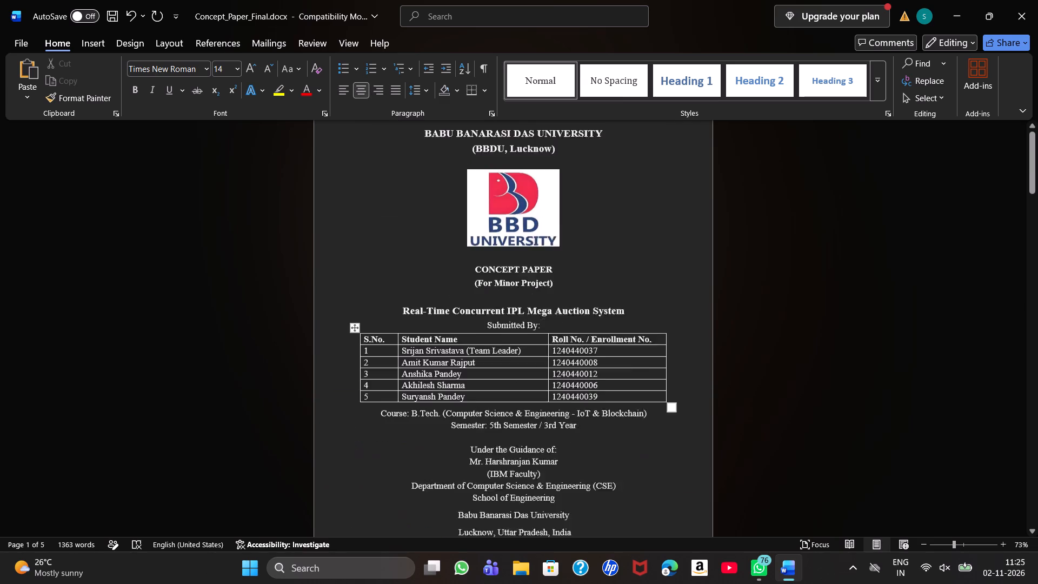
scroll(595, 281, "up", 1)
left_click(559, 270)
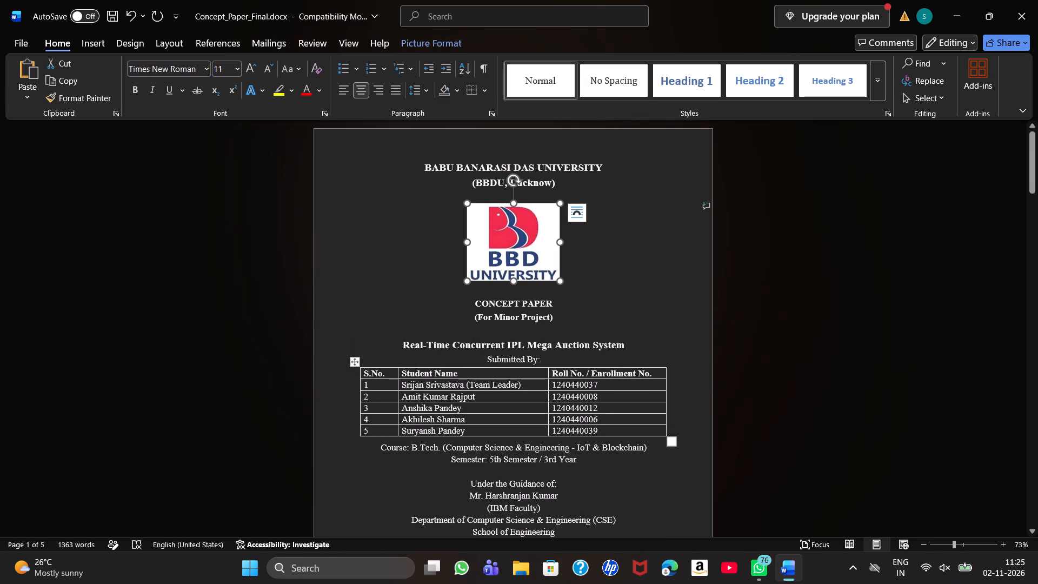
left_click_drag(560, 283, 551, 275)
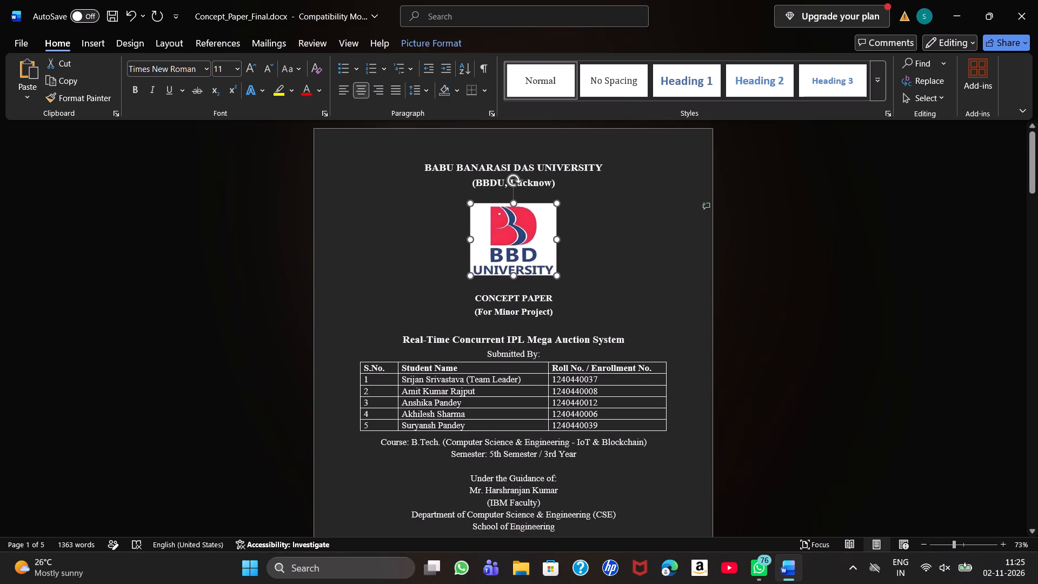
Shrink the cover page's university logo very slightly more, keeping its proportions.
left_click_drag(551, 275, 550, 273)
Change the academic session on the cover page to 2026–2027.
scroll(586, 295, "down", 1)
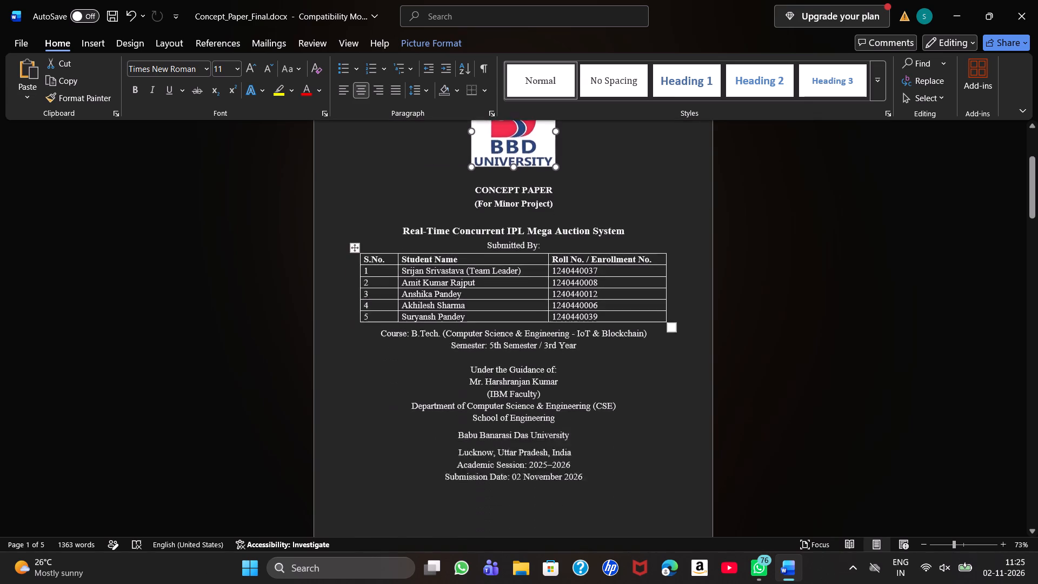
scroll(586, 295, "down", 1)
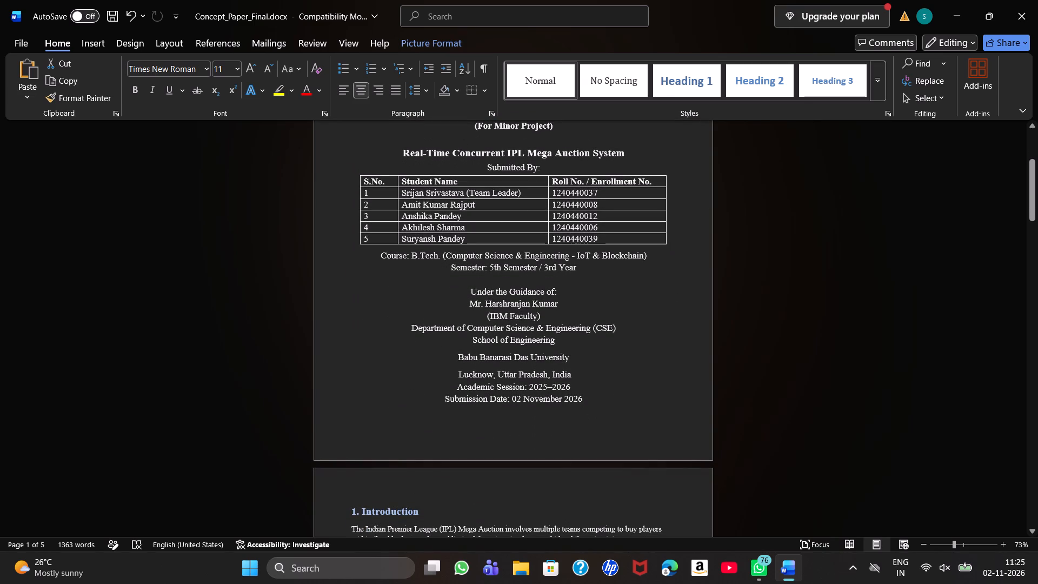
left_click(546, 385)
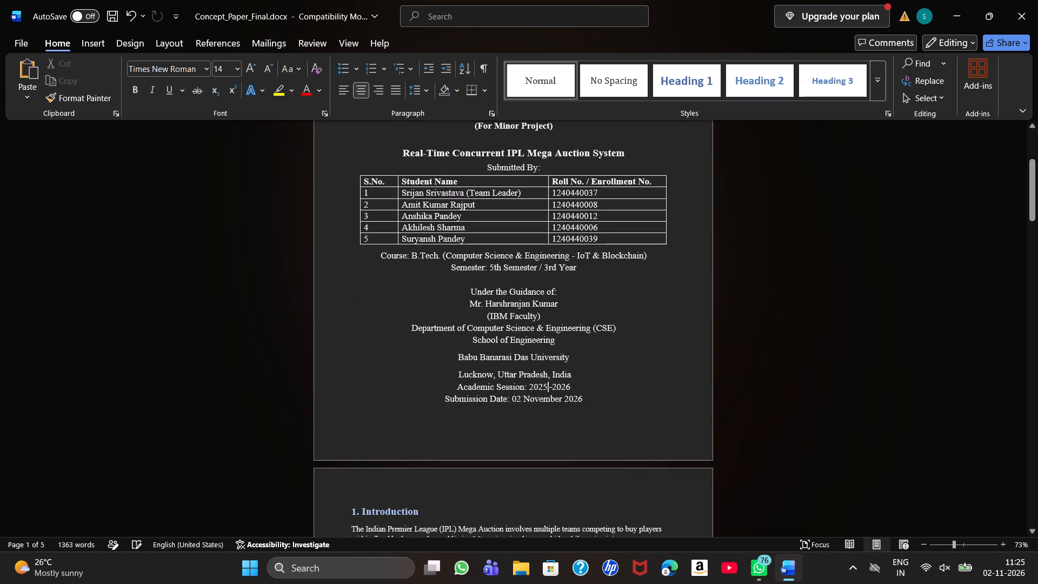
key("BackSpace")
key("6")
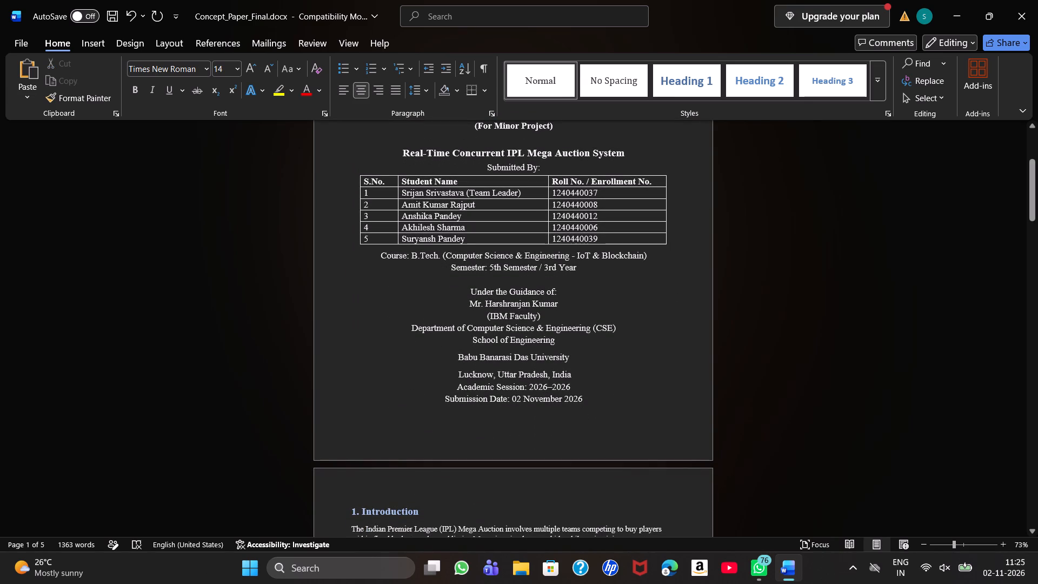
left_click(580, 386)
key("BackSpace")
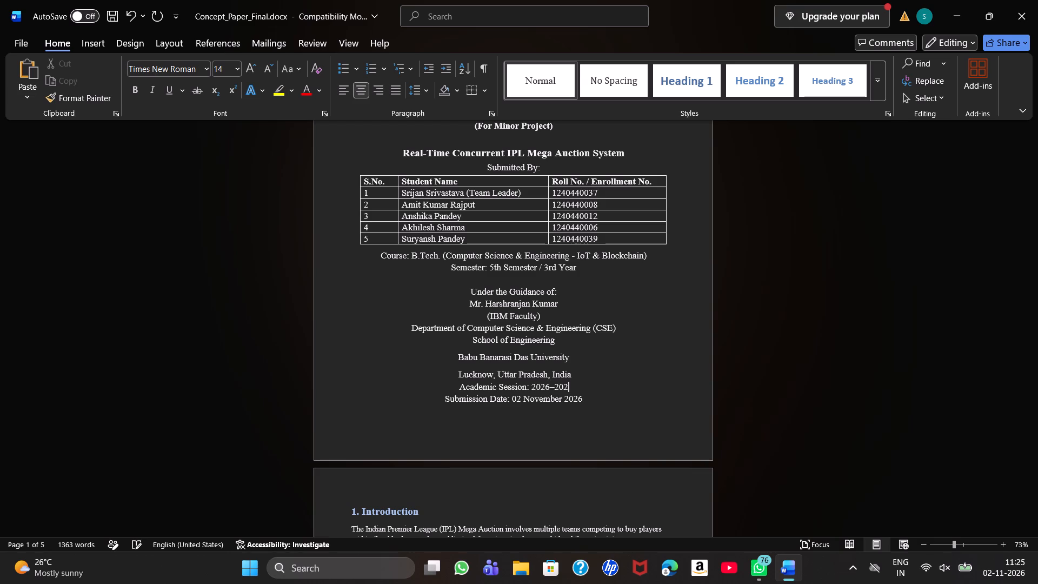
key("7")
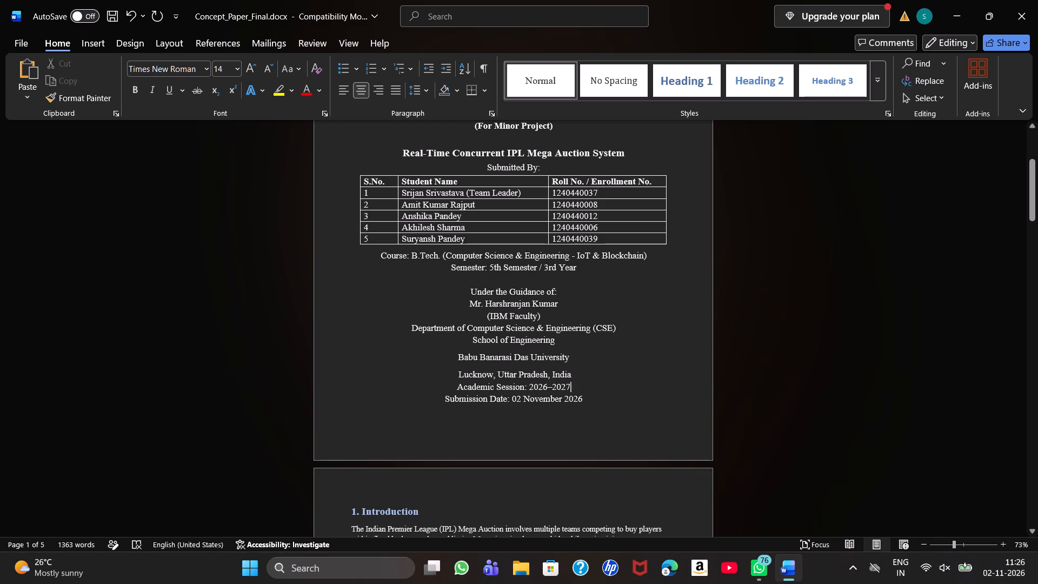
Insert a paragraph break after "Lucknow, Uttar Pradesh, India" to separate it from the academic session line.
left_click(578, 374)
key("Return")
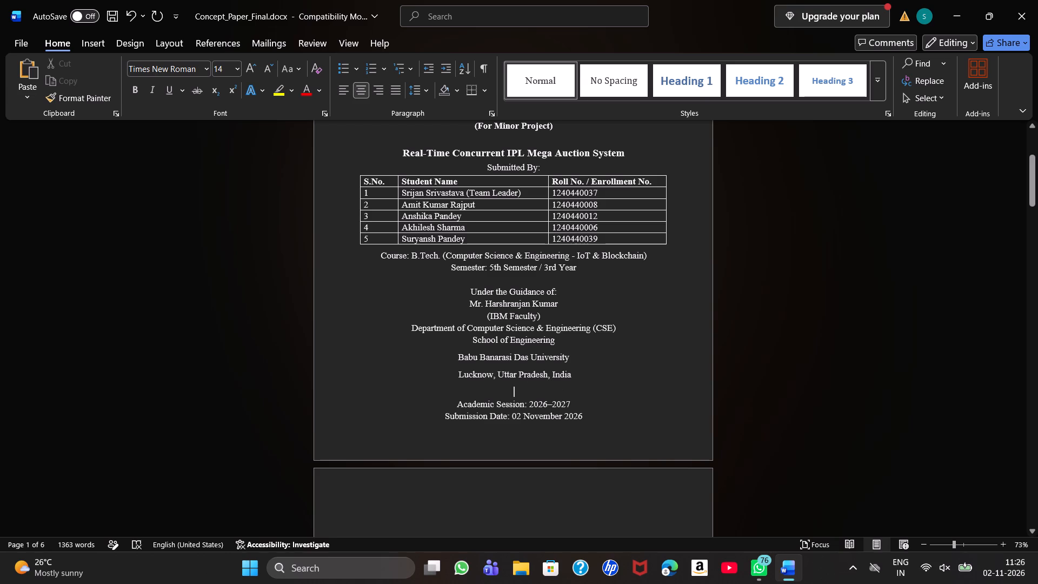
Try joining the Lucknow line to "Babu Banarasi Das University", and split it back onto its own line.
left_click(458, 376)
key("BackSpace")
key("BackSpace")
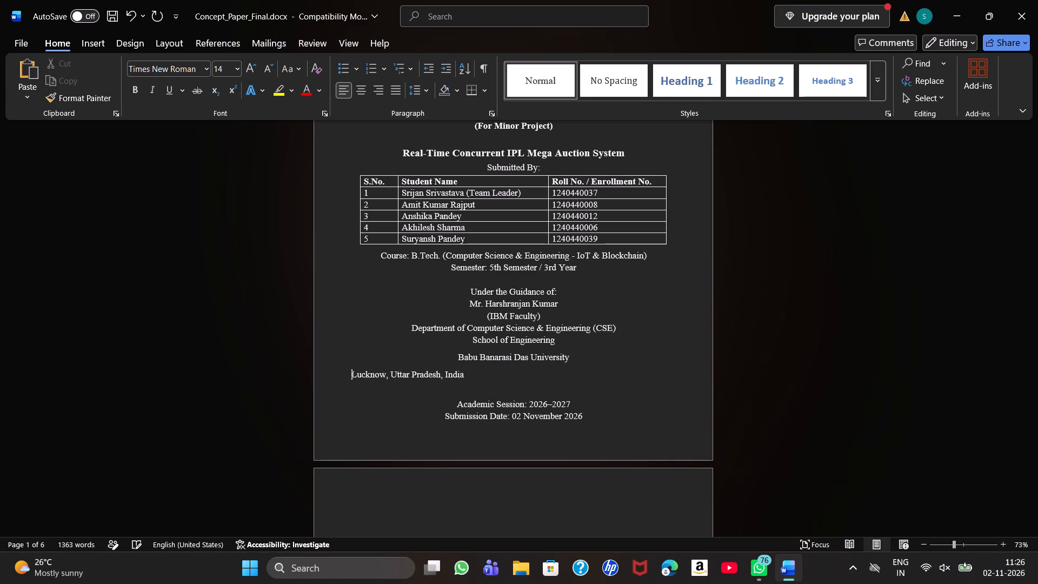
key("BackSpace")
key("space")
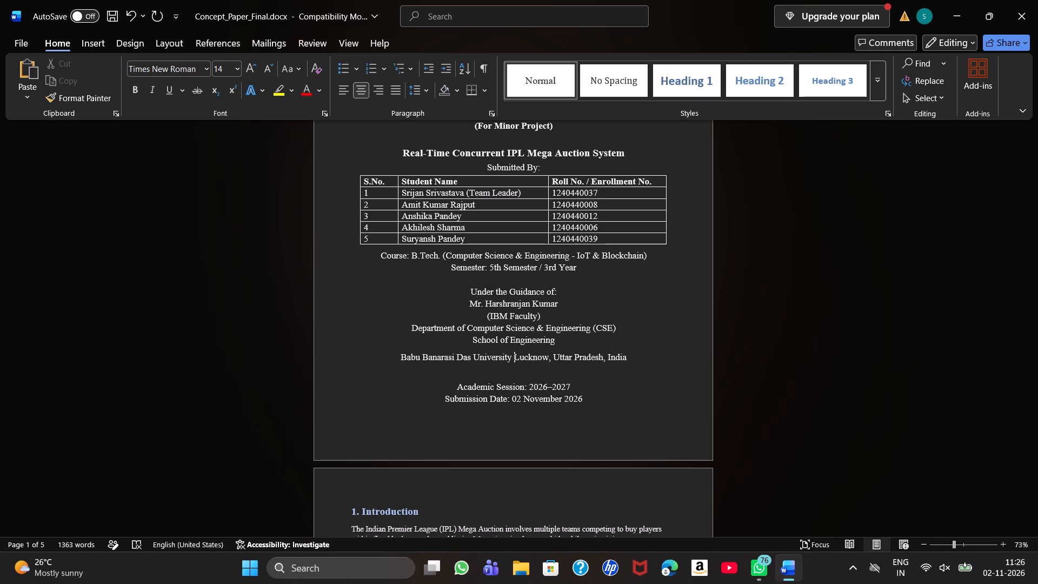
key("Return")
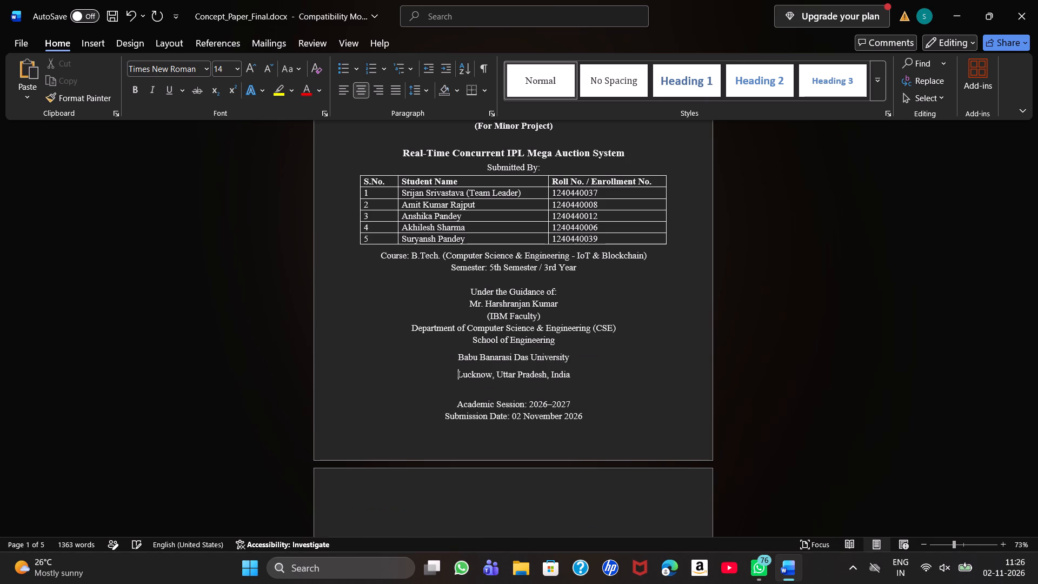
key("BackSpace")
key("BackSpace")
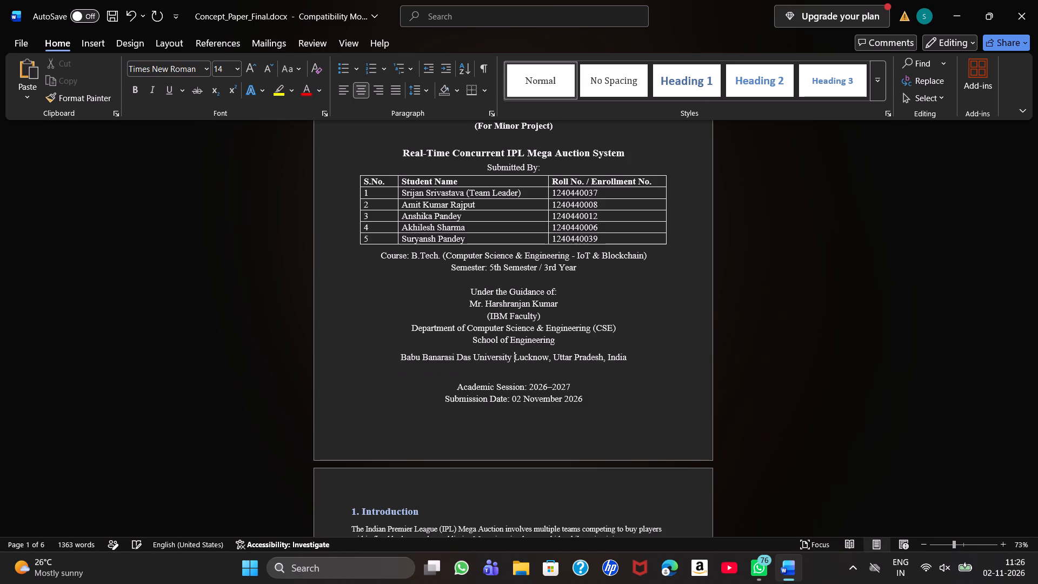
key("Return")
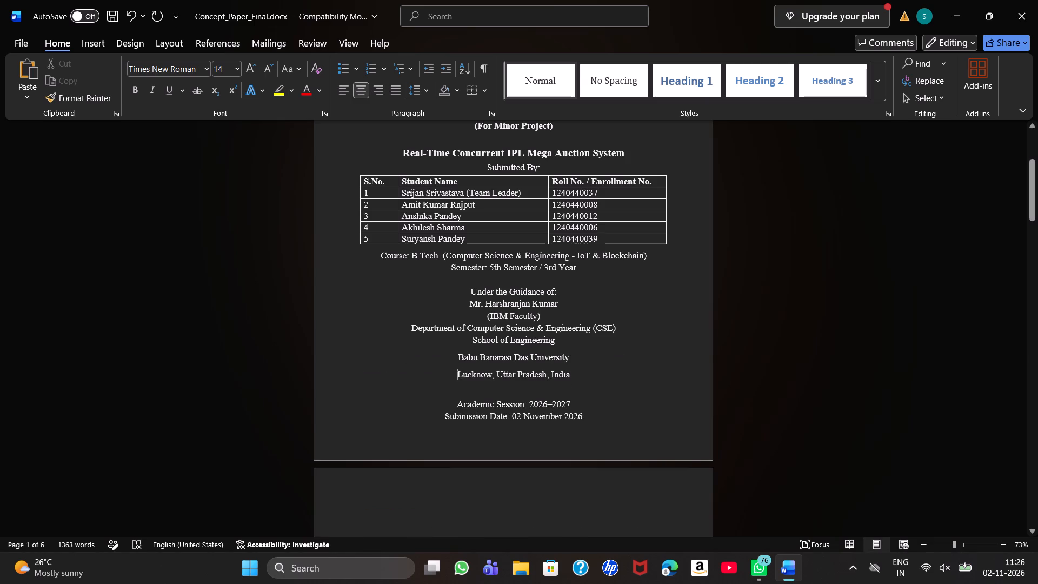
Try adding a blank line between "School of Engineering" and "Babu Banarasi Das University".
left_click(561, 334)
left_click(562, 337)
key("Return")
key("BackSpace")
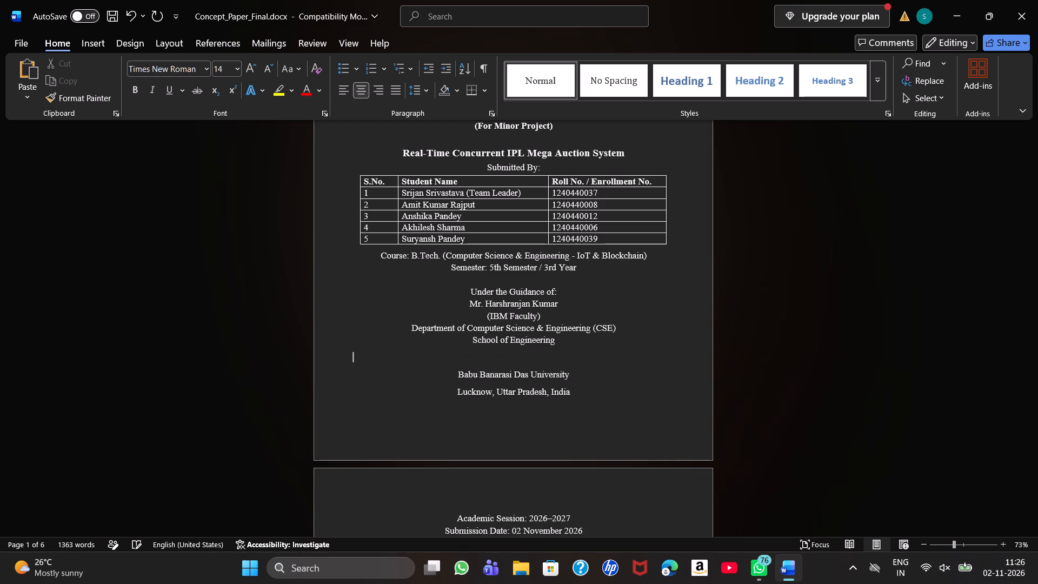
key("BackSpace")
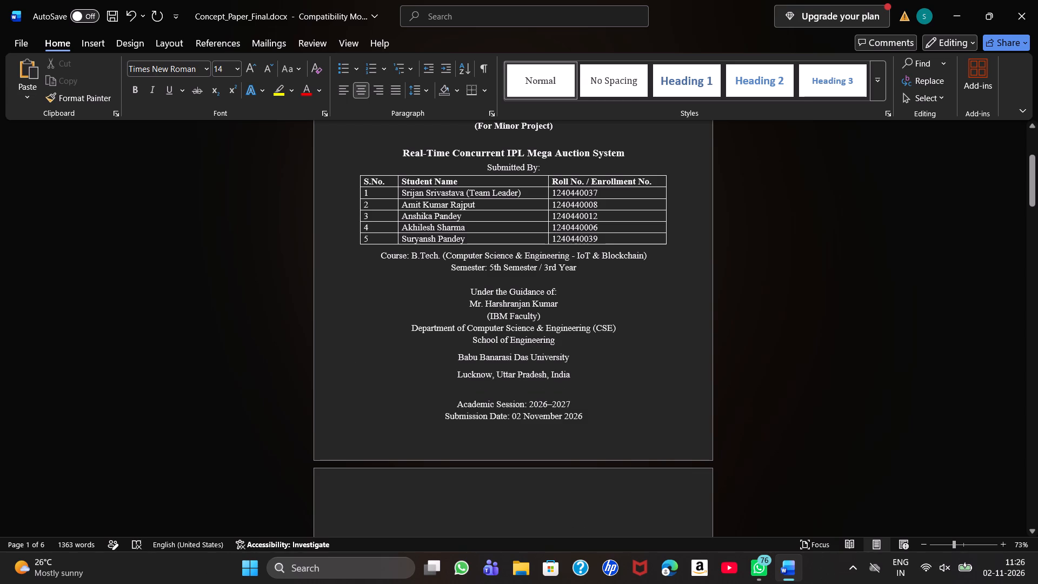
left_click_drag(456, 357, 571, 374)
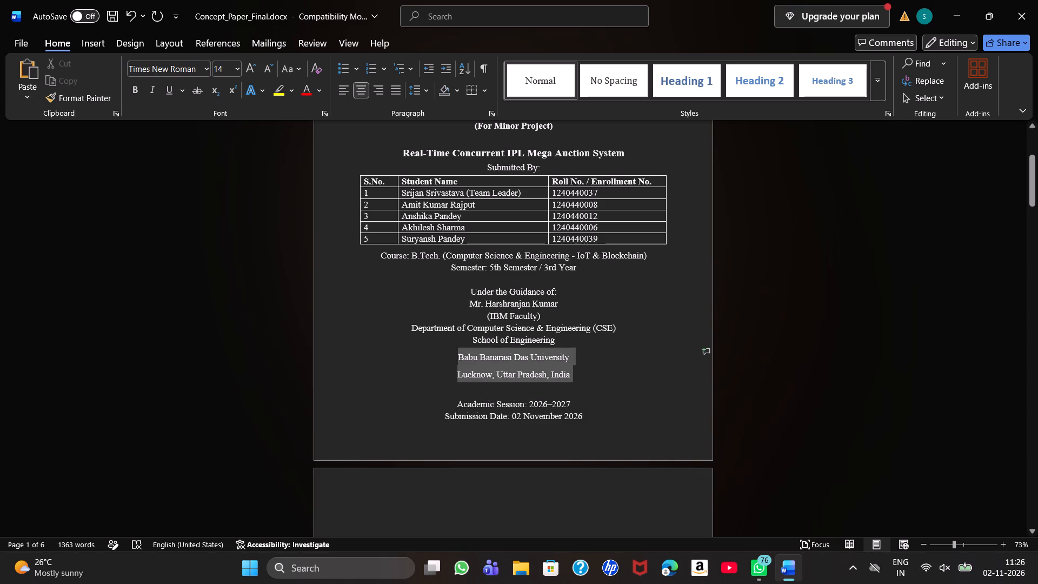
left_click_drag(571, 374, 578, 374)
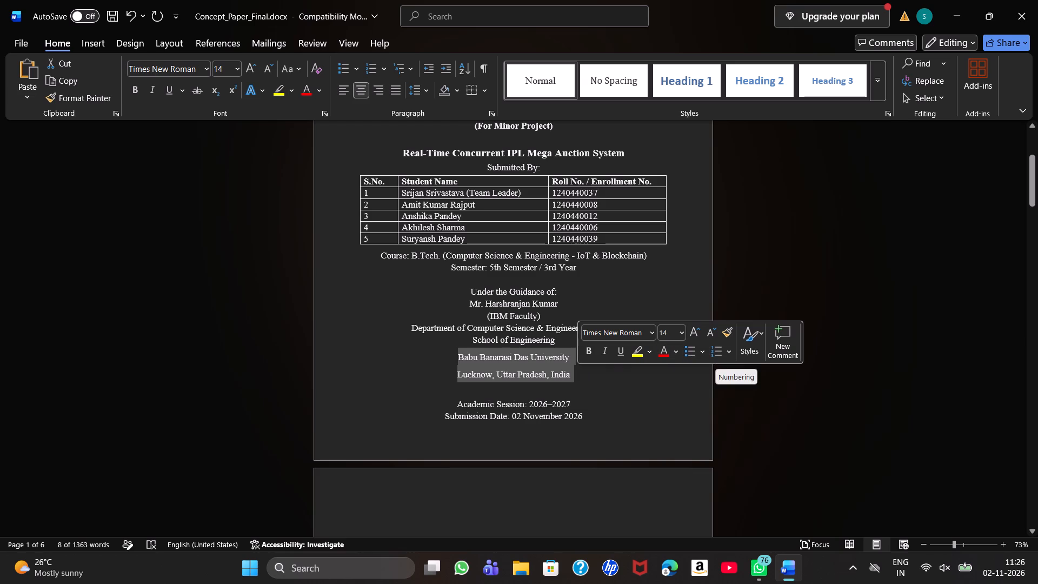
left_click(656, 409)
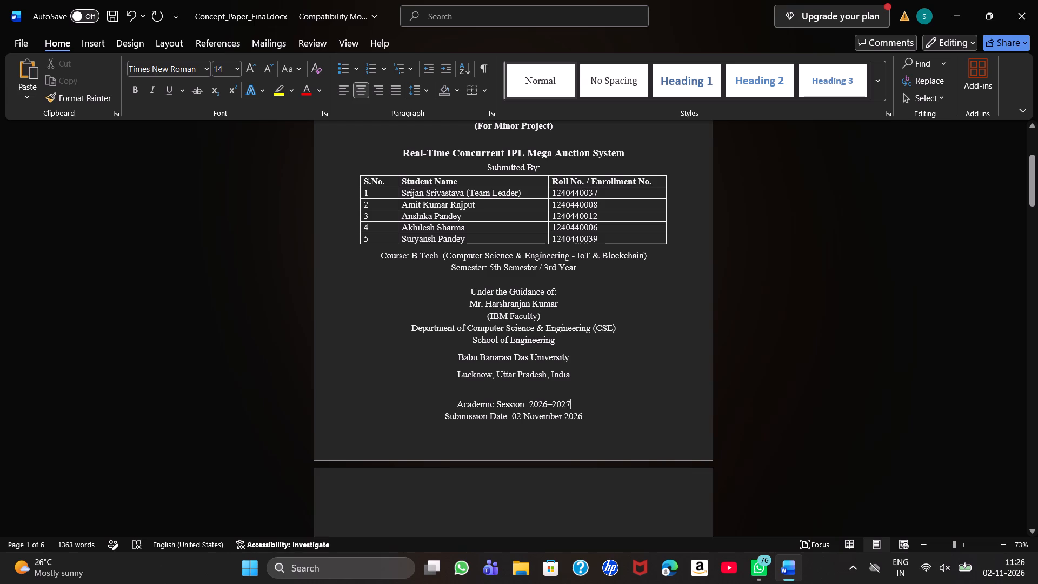
Remove the blank line above the academic session, keeping it on its own line below the Lucknow line.
scroll(649, 351, "up", 1)
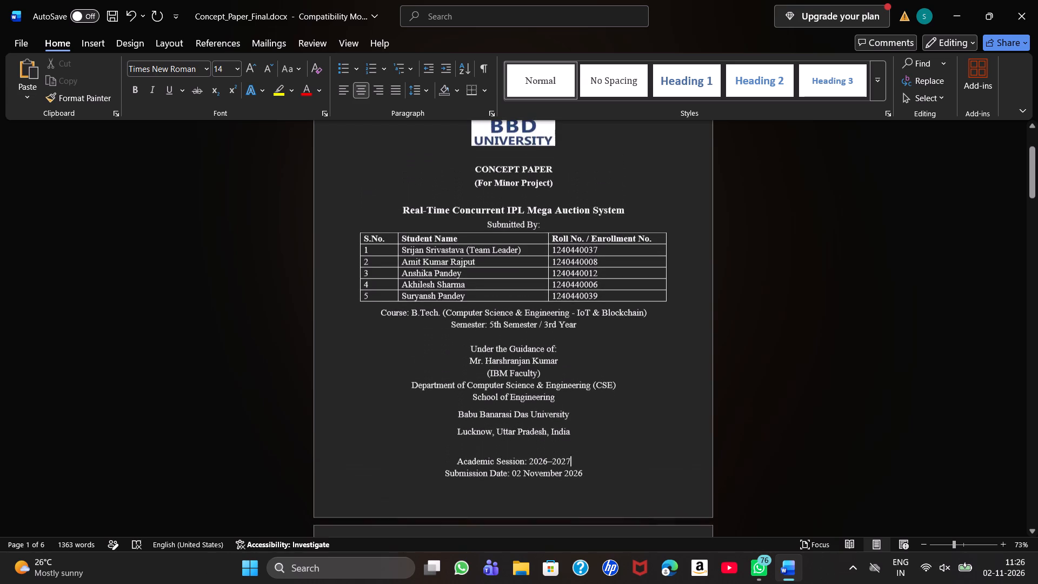
scroll(649, 351, "up", 1)
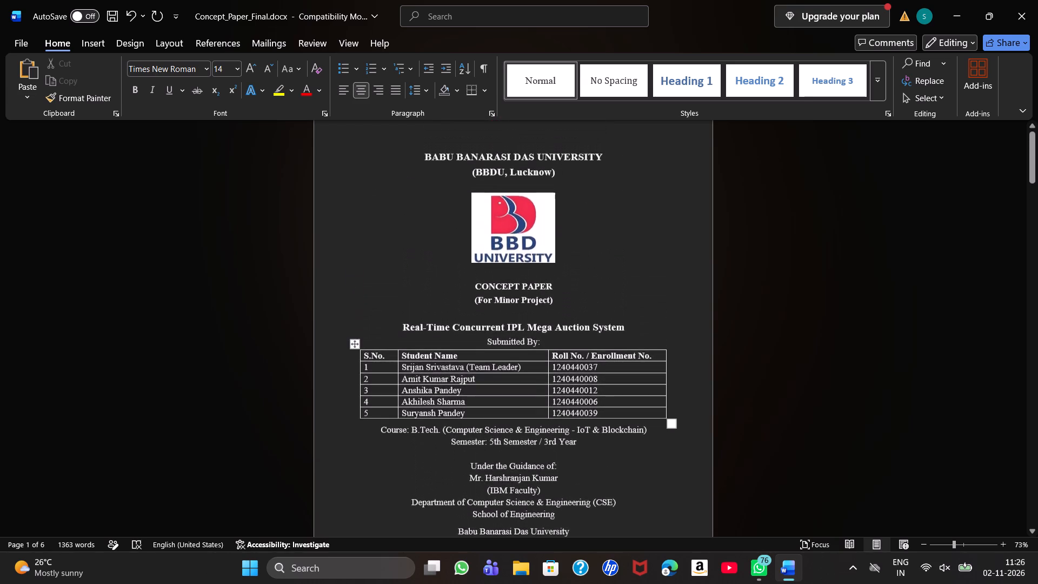
scroll(649, 351, "up", 1)
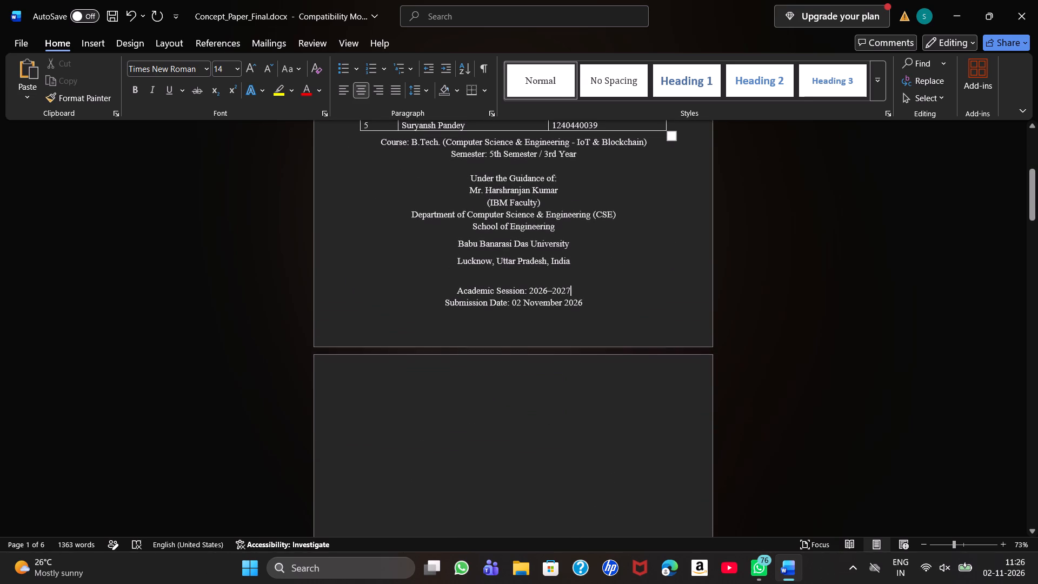
left_click(456, 289)
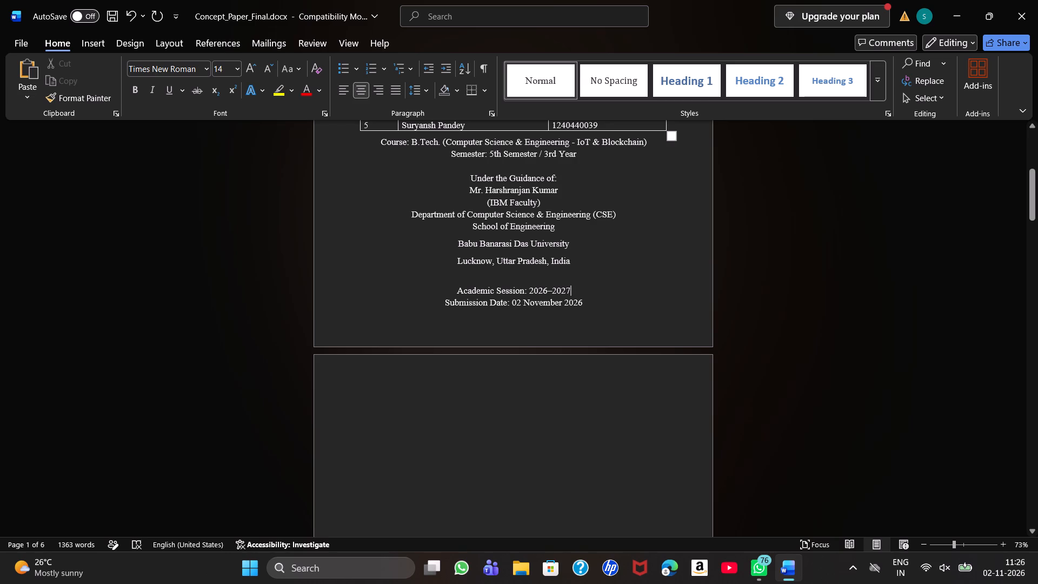
key("BackSpace")
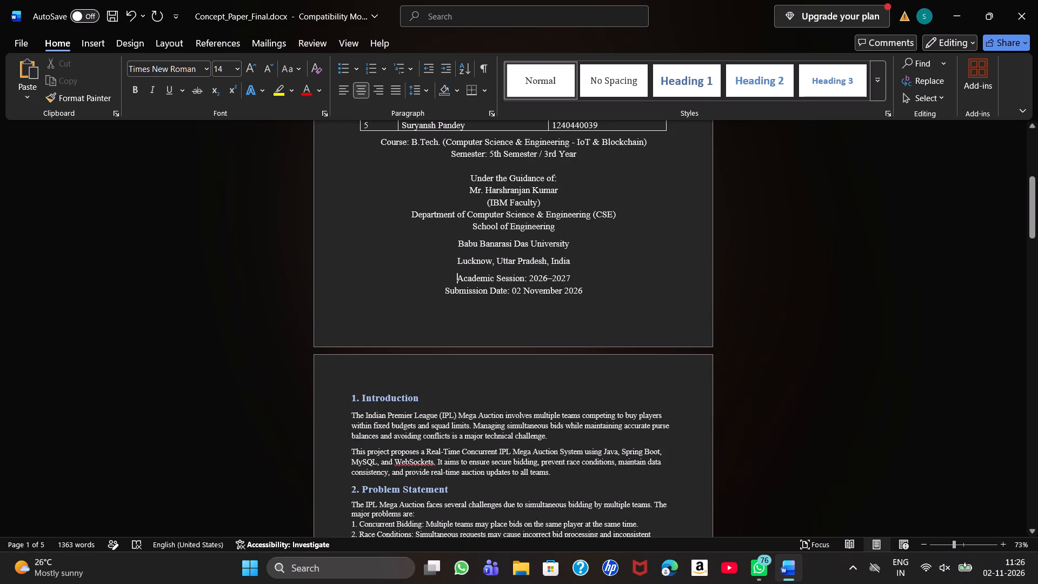
Review the cover page layout and look over the document's closing sections, including the timeline, conclusion and references.
scroll(611, 273, "up", 1)
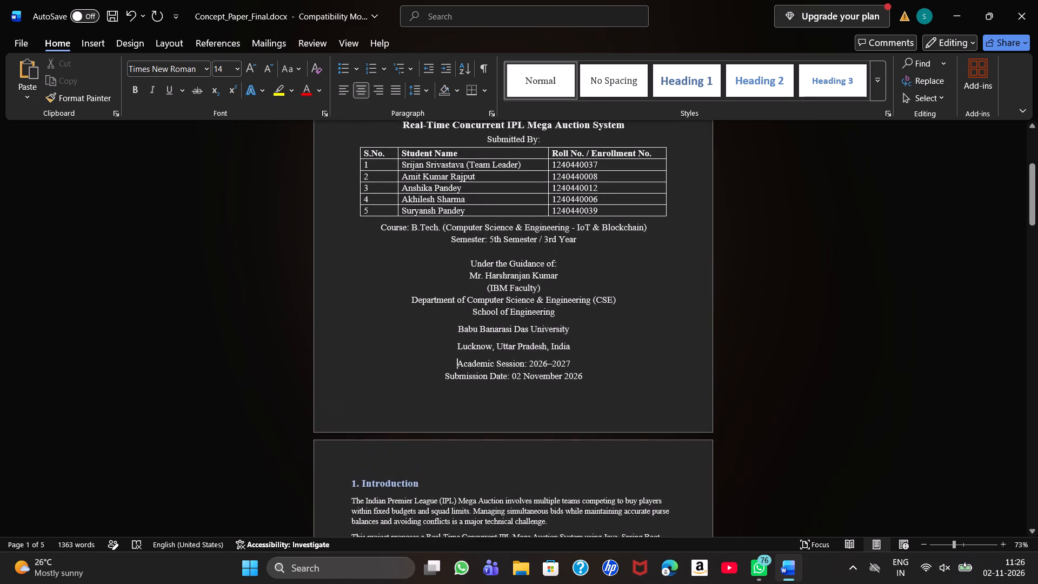
scroll(611, 273, "up", 1)
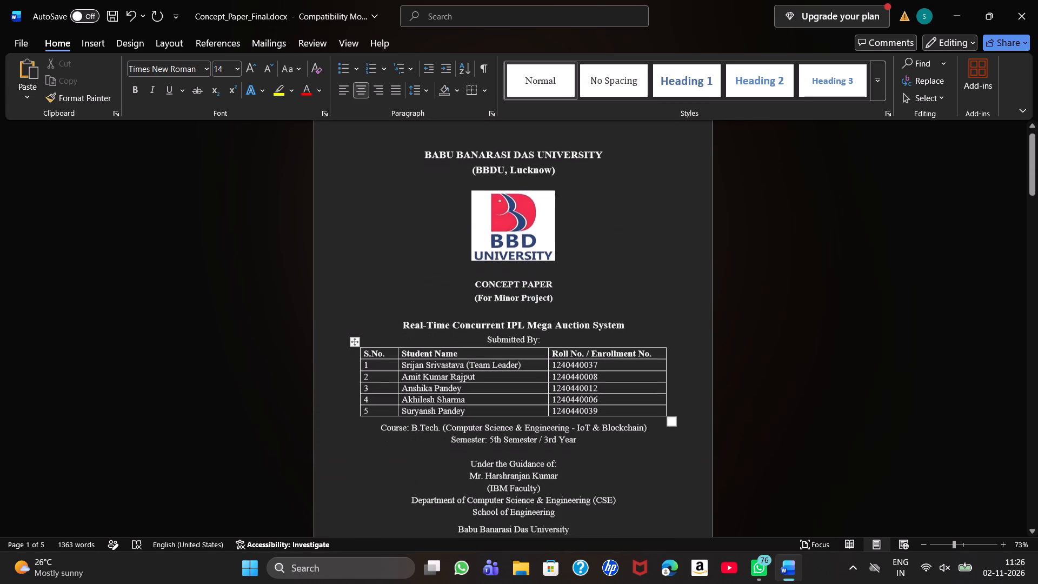
scroll(611, 273, "up", 1)
left_click(572, 296)
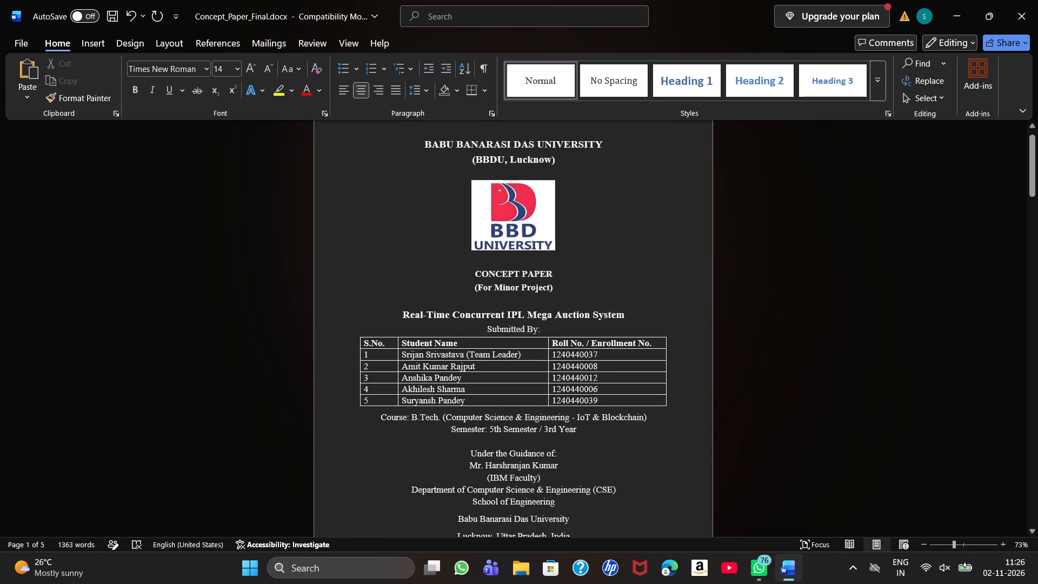
scroll(591, 268, "up", 1)
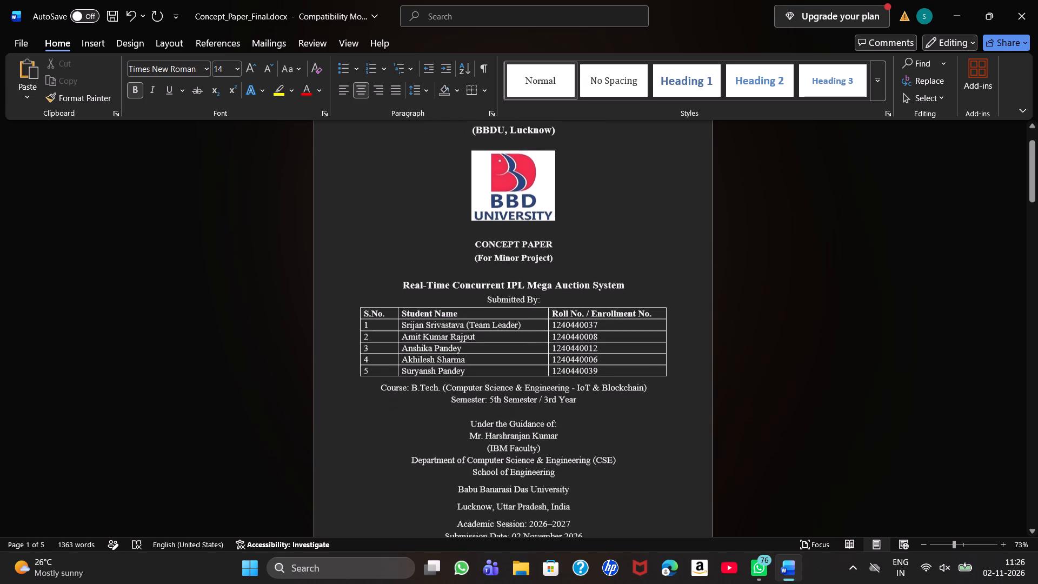
scroll(591, 268, "up", 3)
scroll(591, 268, "down", 1)
scroll(591, 268, "up", 3)
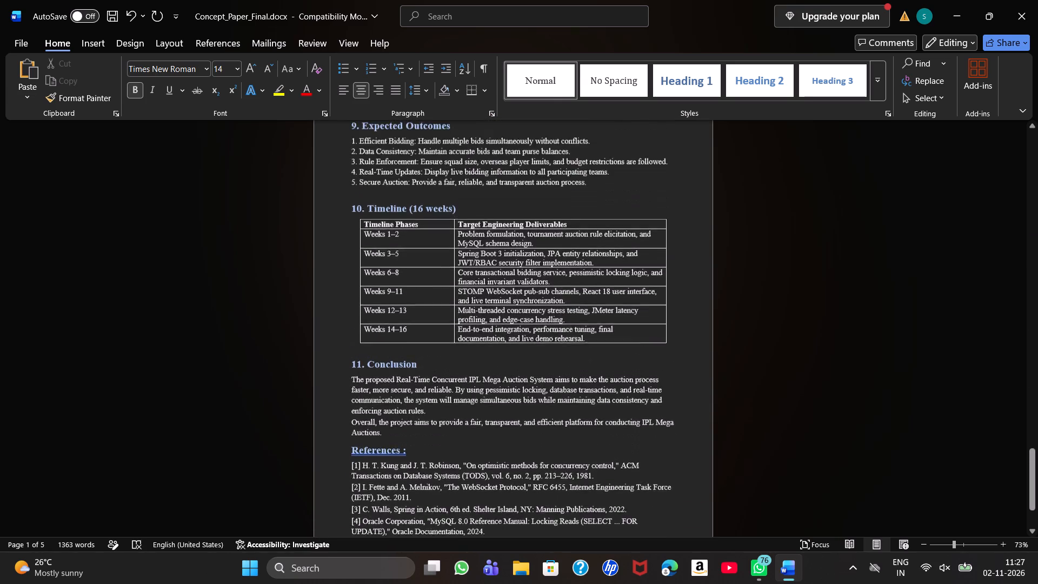
scroll(591, 268, "up", 3)
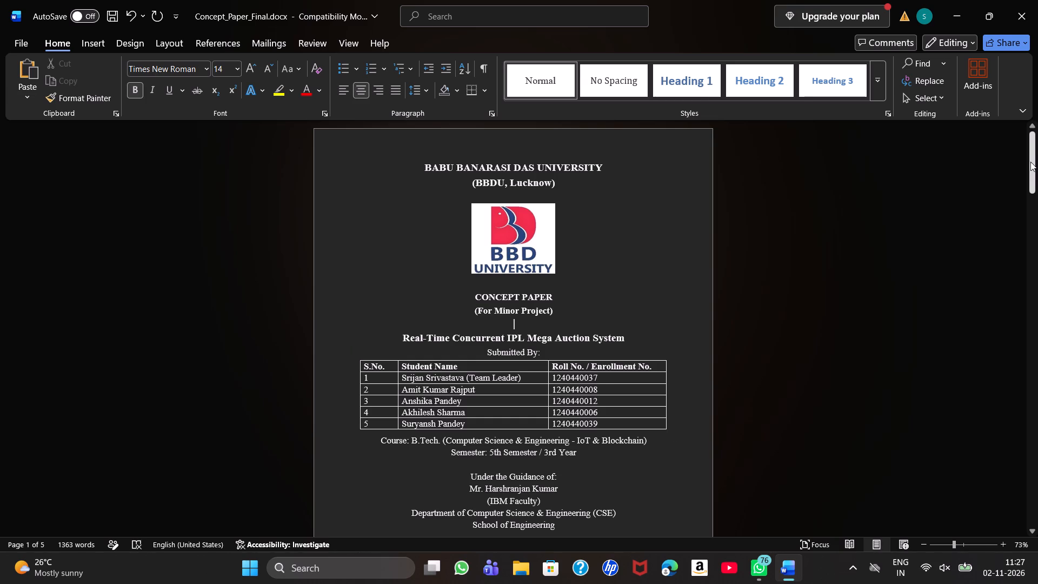
left_click_drag(1030, 162, 1033, 199)
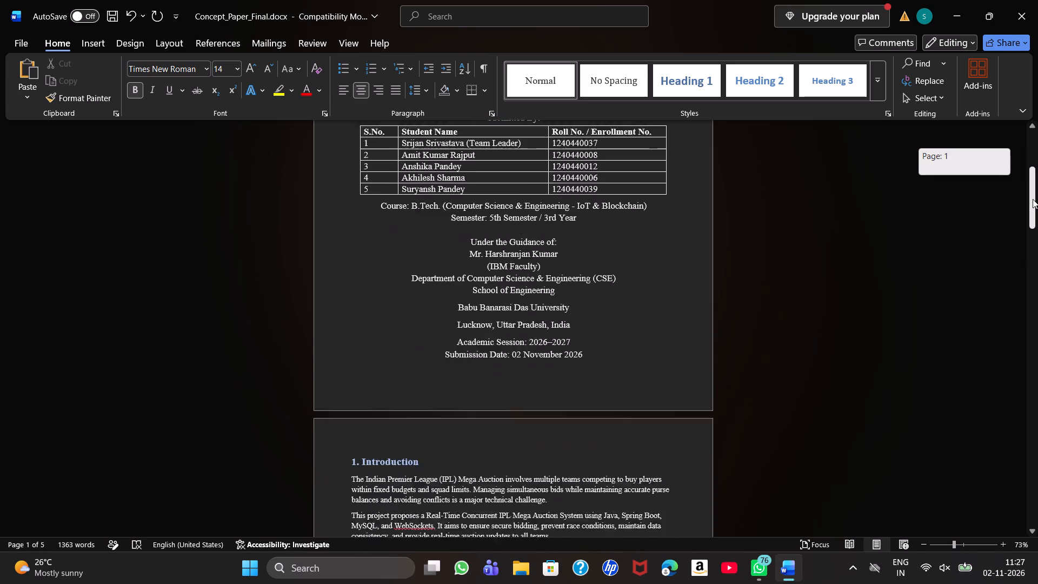
left_click_drag(1033, 199, 1037, 287)
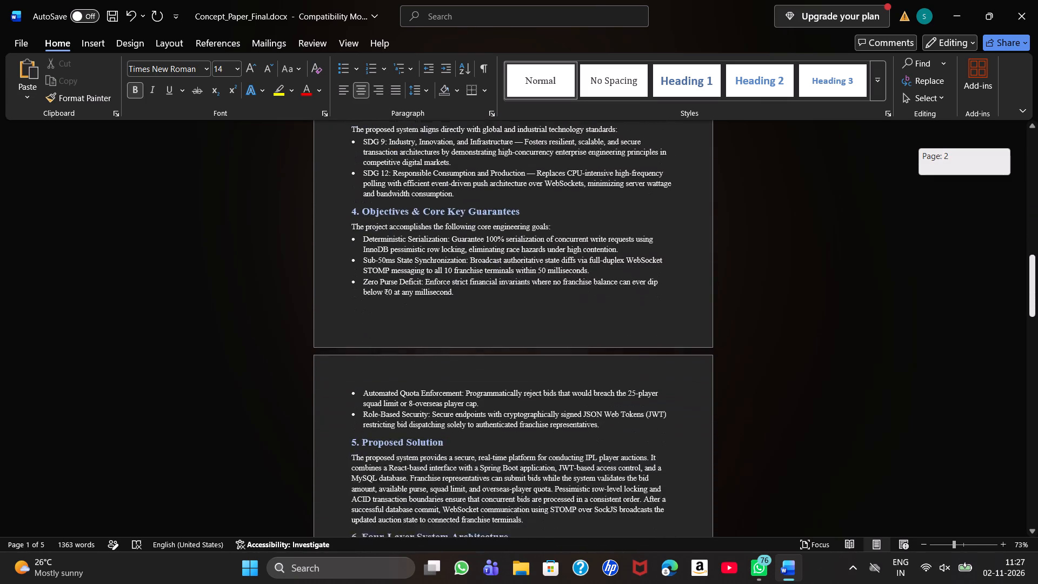
left_click_drag(1037, 287, 1037, 345)
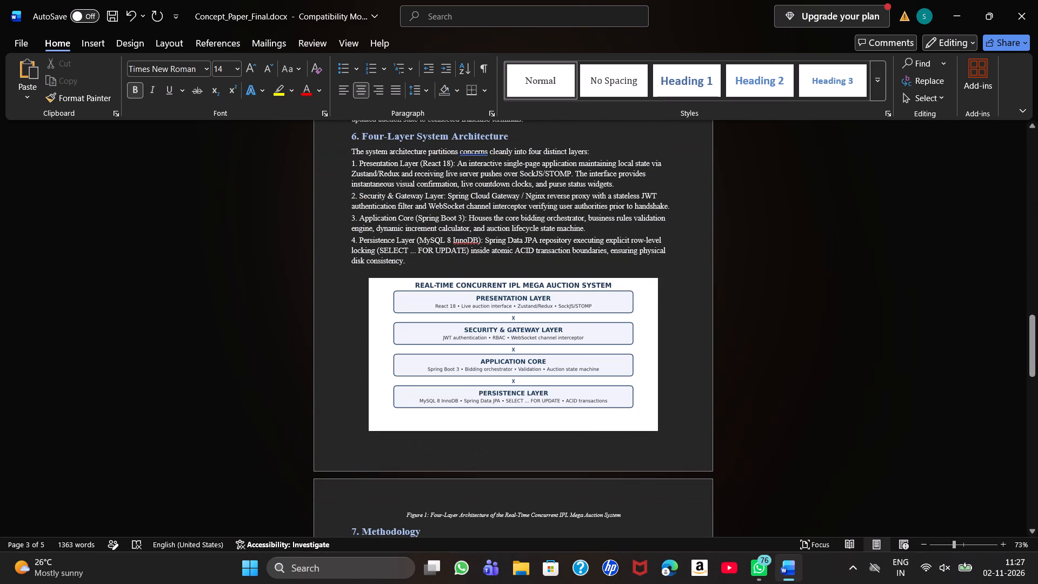
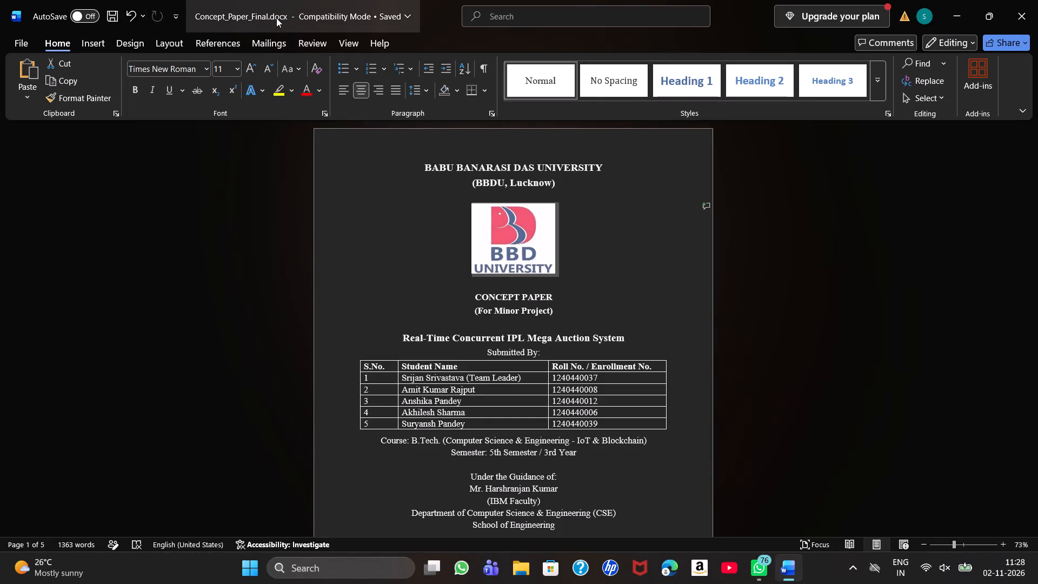
Try to edit the document's file name, and start uploading a copy of the document so it can be renamed.
left_click(276, 18)
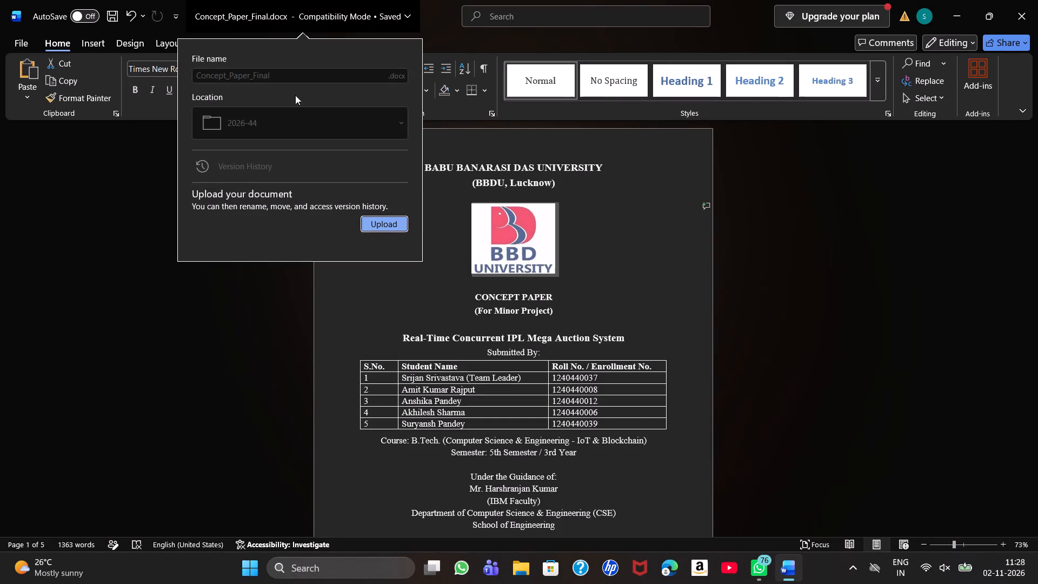
left_click(283, 70)
left_click(388, 221)
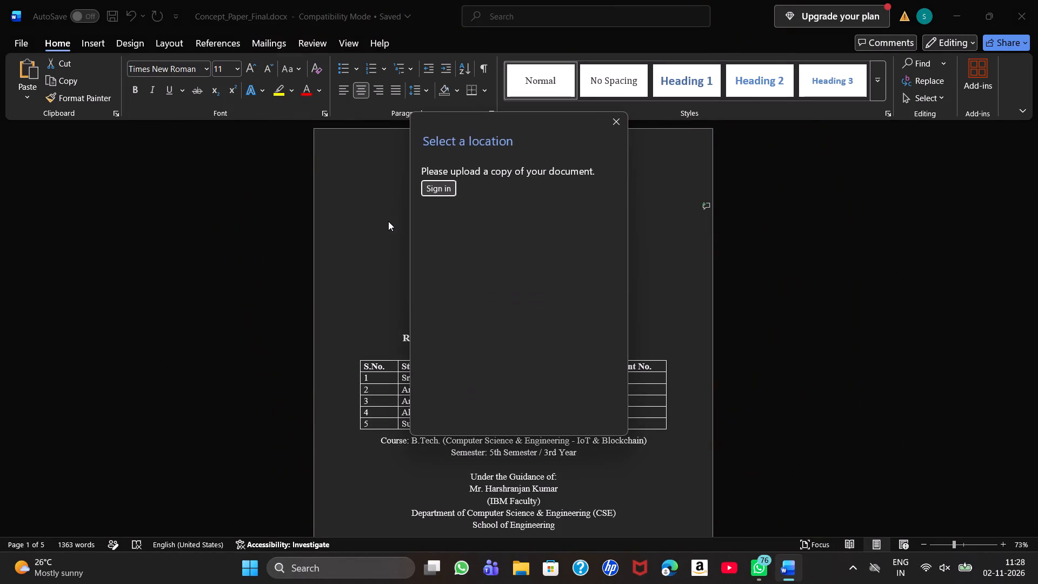
Dismiss the cloud upload prompt and remove the Save command from the Quick Access Toolbar.
left_click(617, 122)
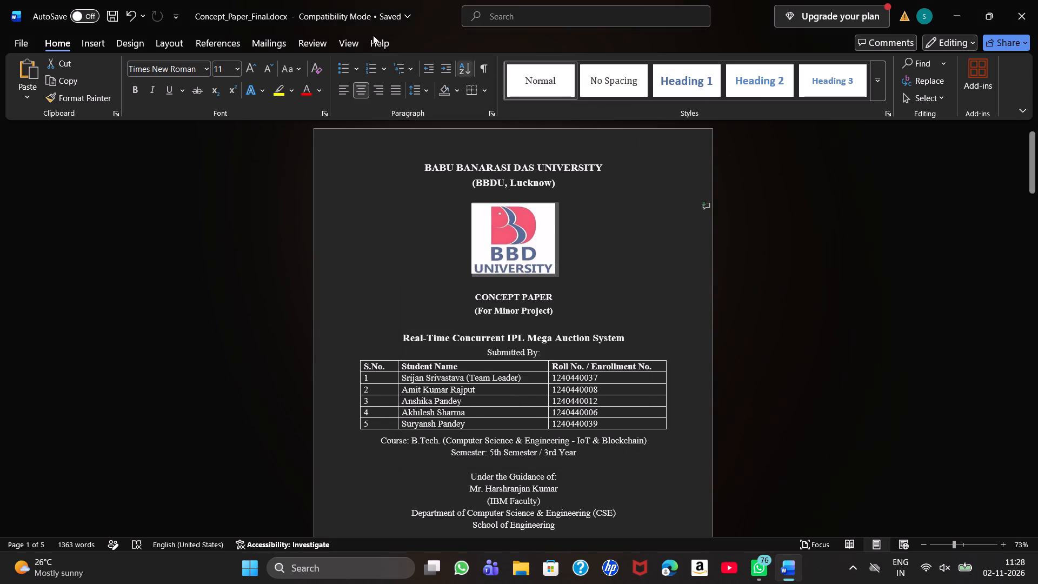
left_click(177, 16)
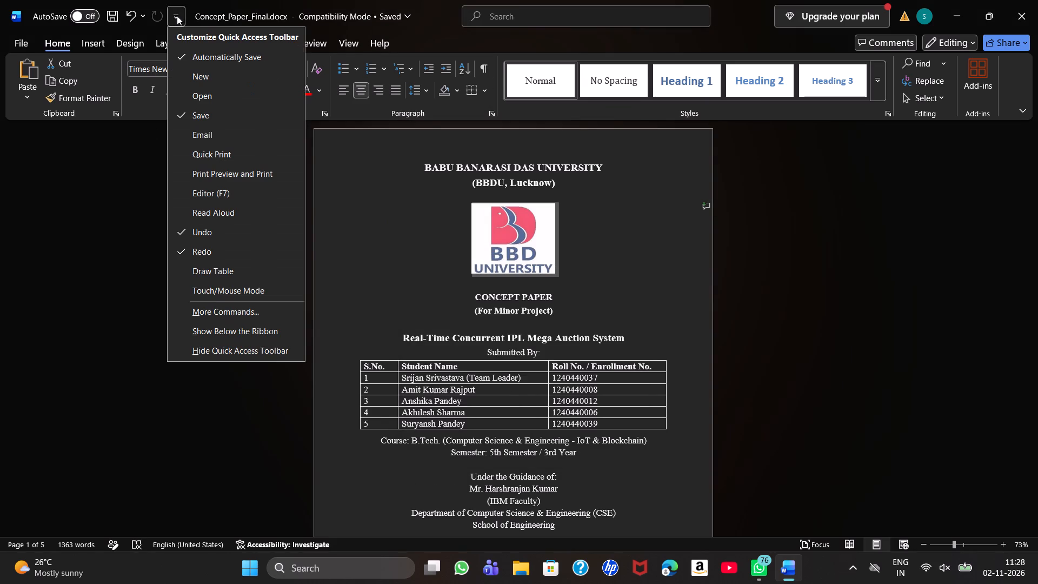
left_click(198, 118)
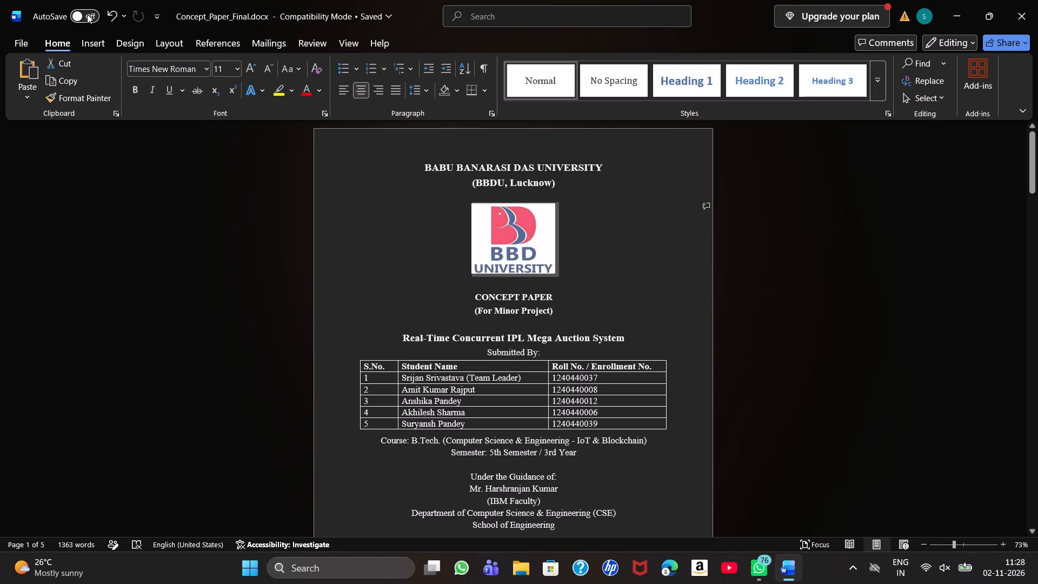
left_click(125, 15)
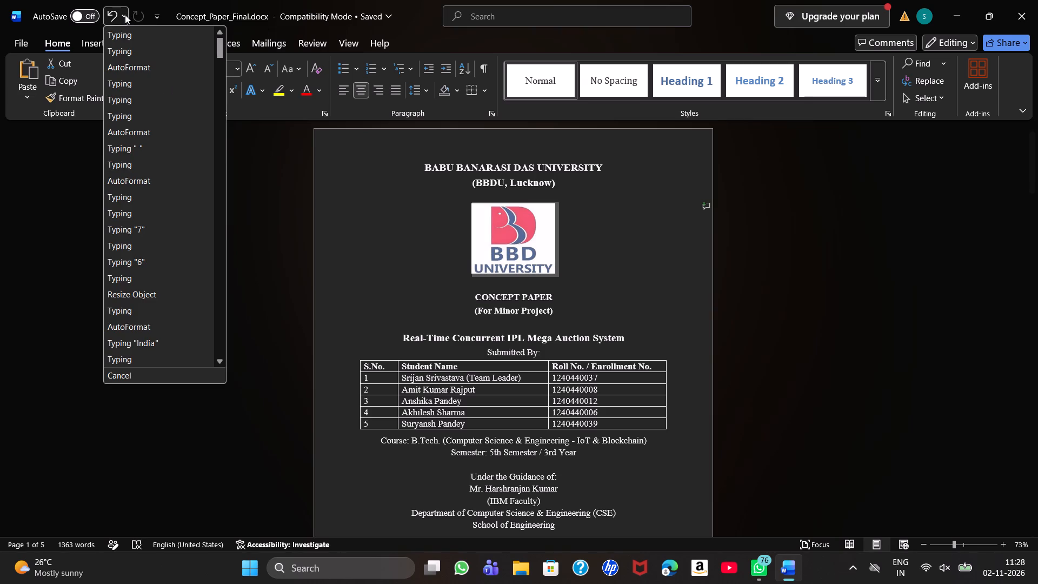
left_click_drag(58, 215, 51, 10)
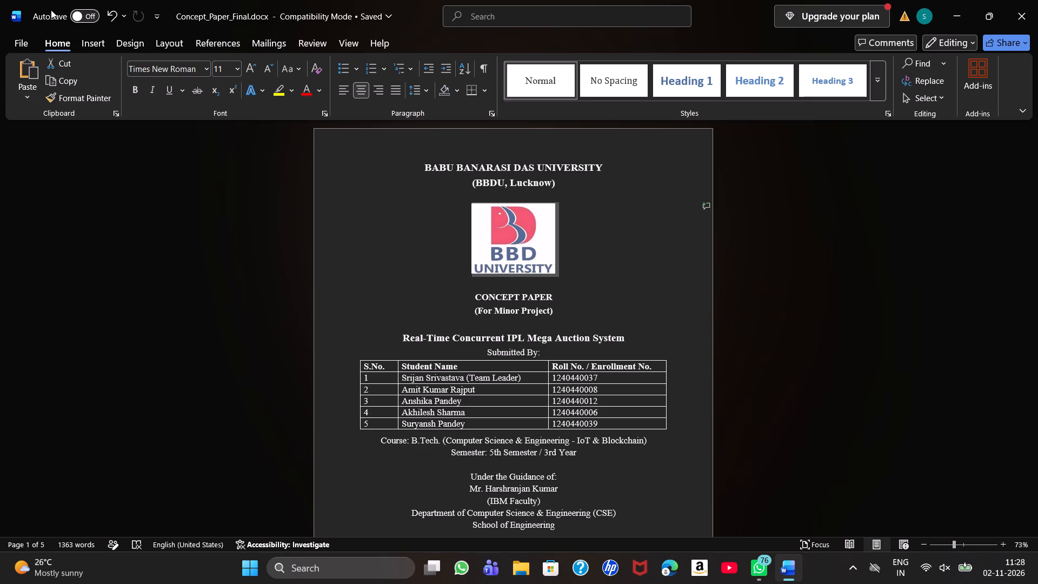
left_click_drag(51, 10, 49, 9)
Open the file management view for the concept paper.
left_click(20, 46)
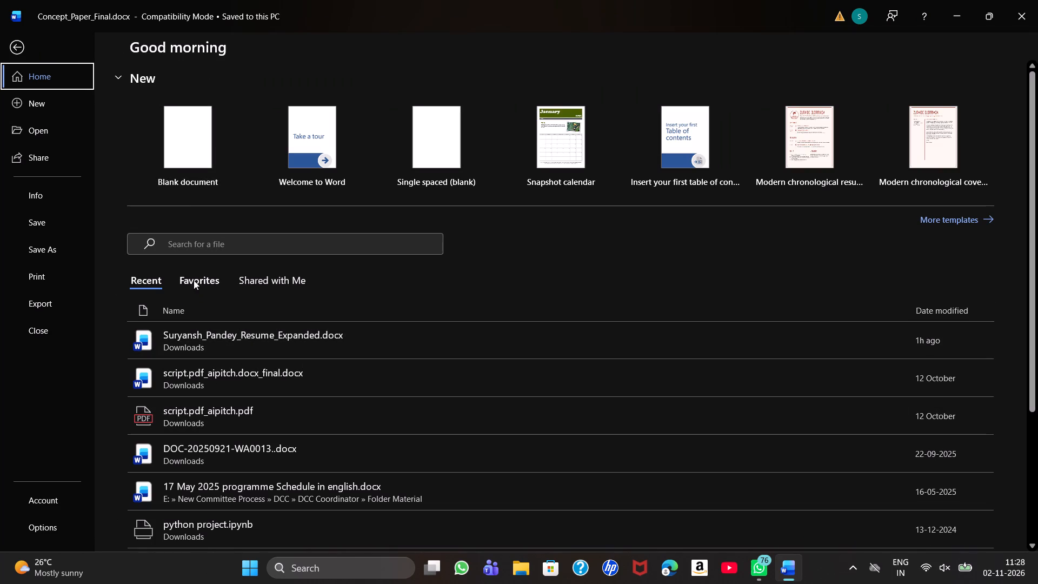
Look through the lists of shared and recent documents for the concept paper.
left_click(261, 282)
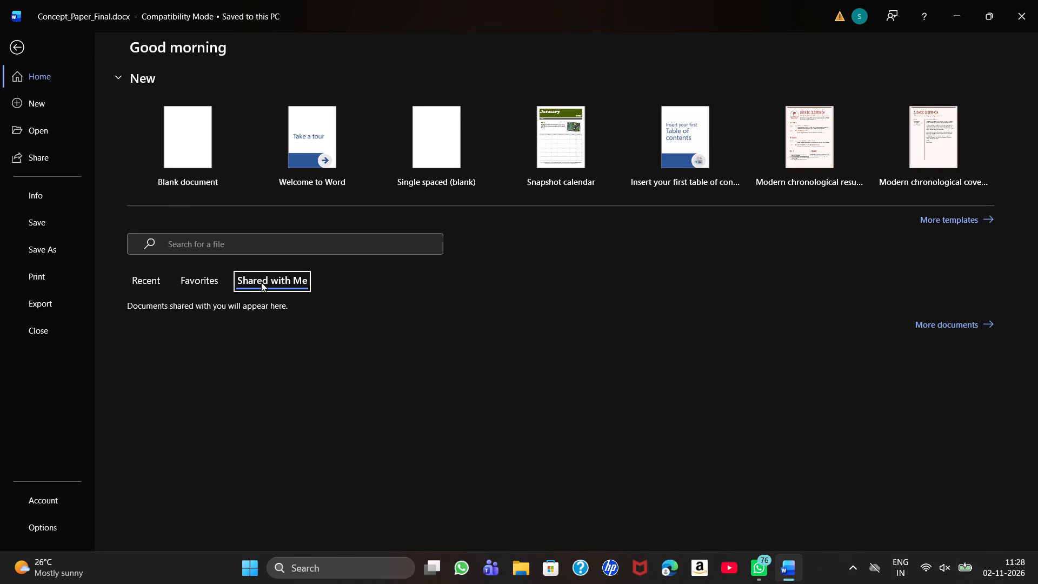
left_click(149, 284)
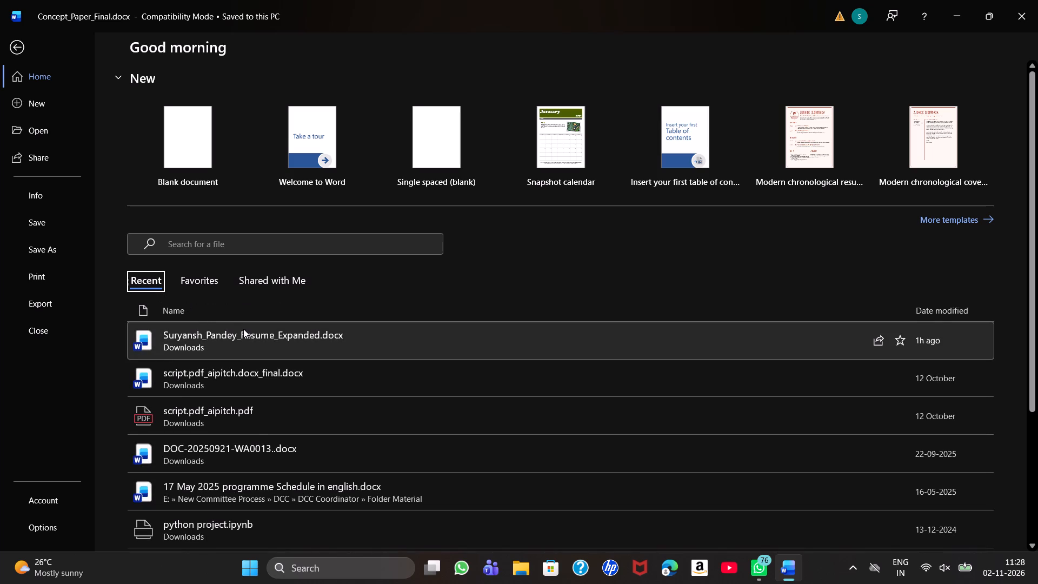
scroll(243, 329, "up", 1)
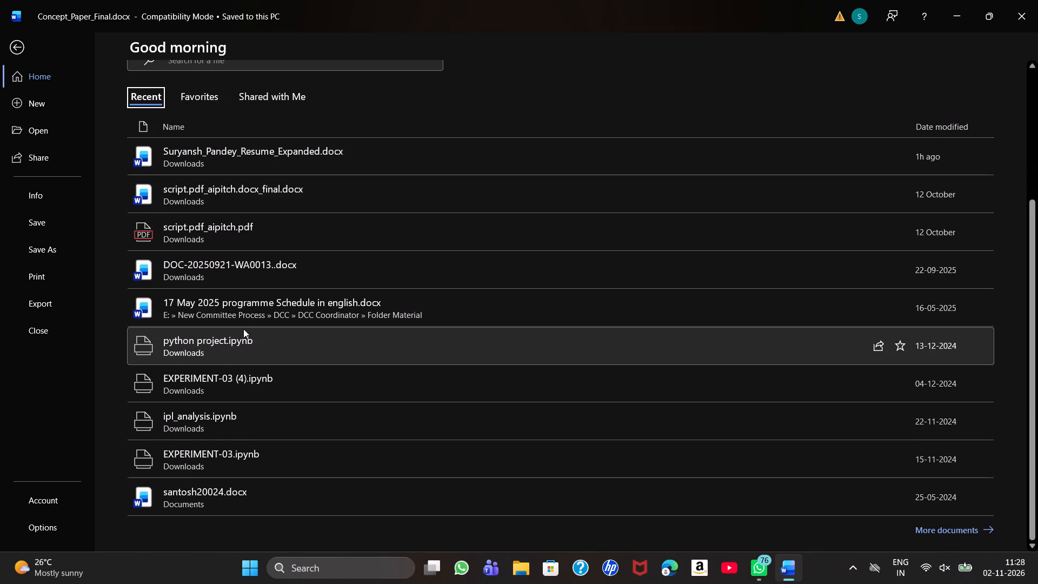
scroll(243, 329, "up", 1)
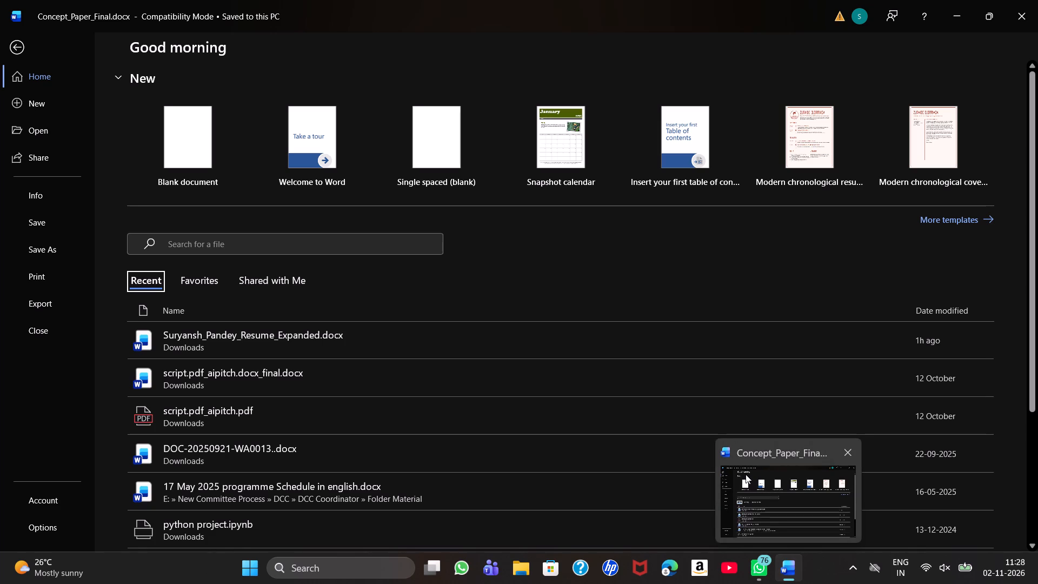
left_click(746, 475)
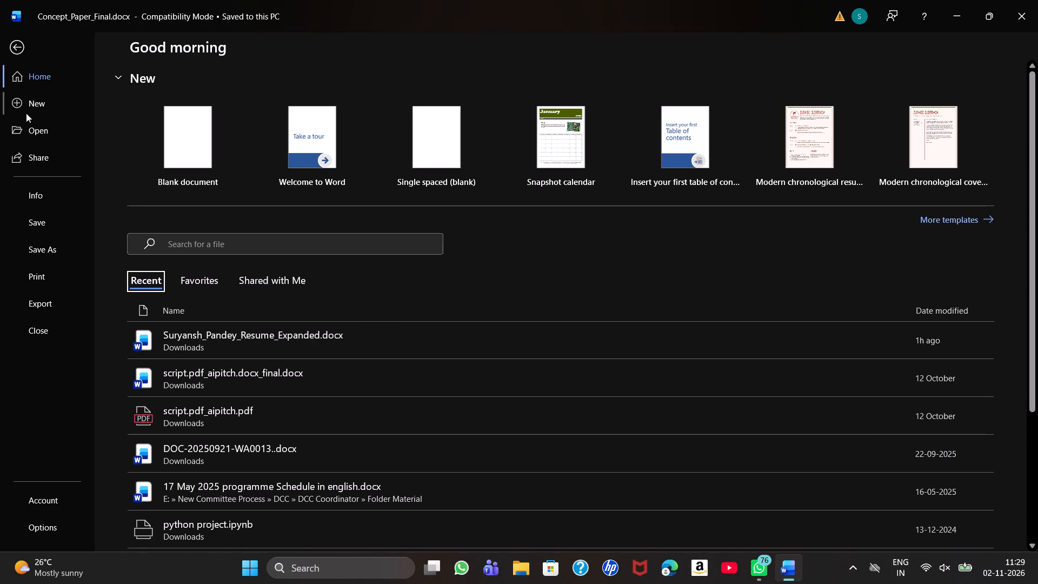
Save the concept paper under its current file name.
left_click(52, 230)
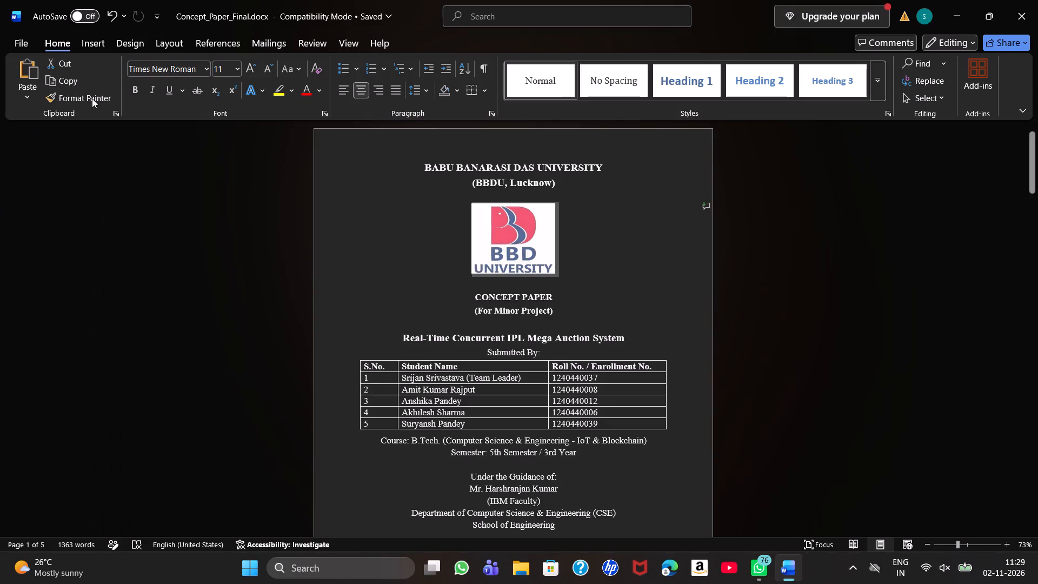
Try to turn on AutoSave for the concept paper and proceed to the account sign-in choices.
left_click(91, 12)
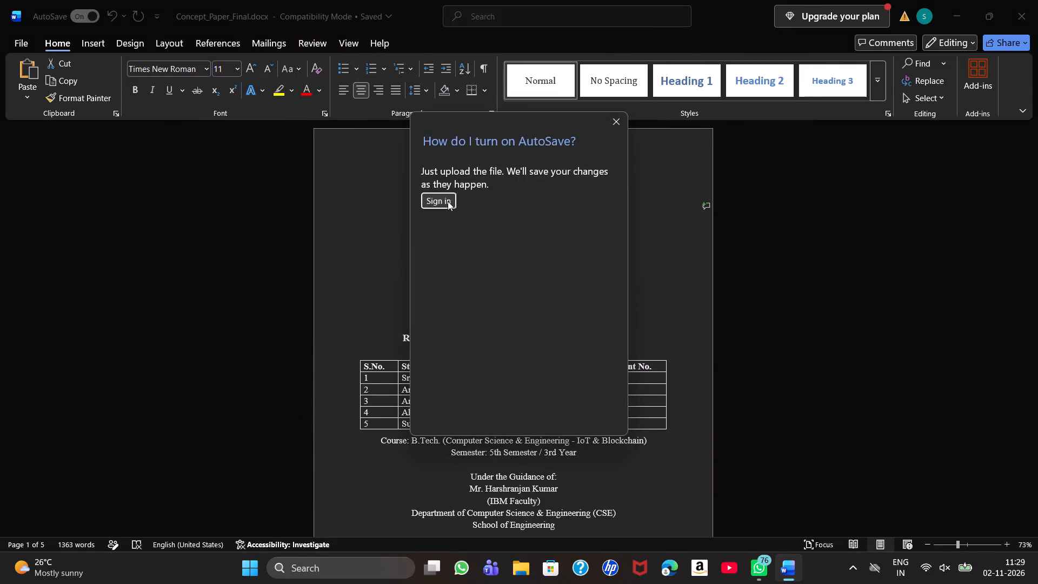
left_click(447, 201)
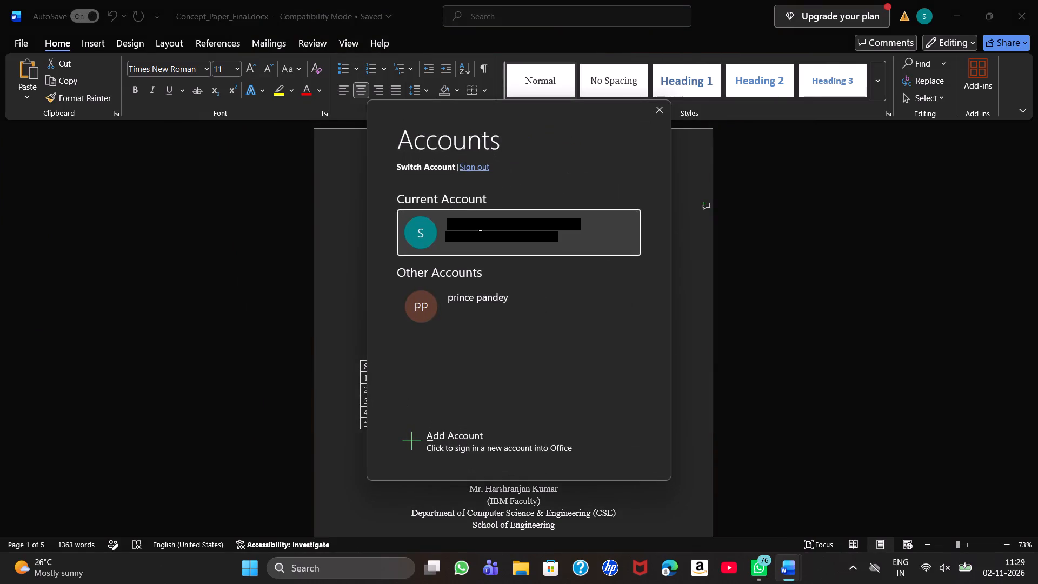